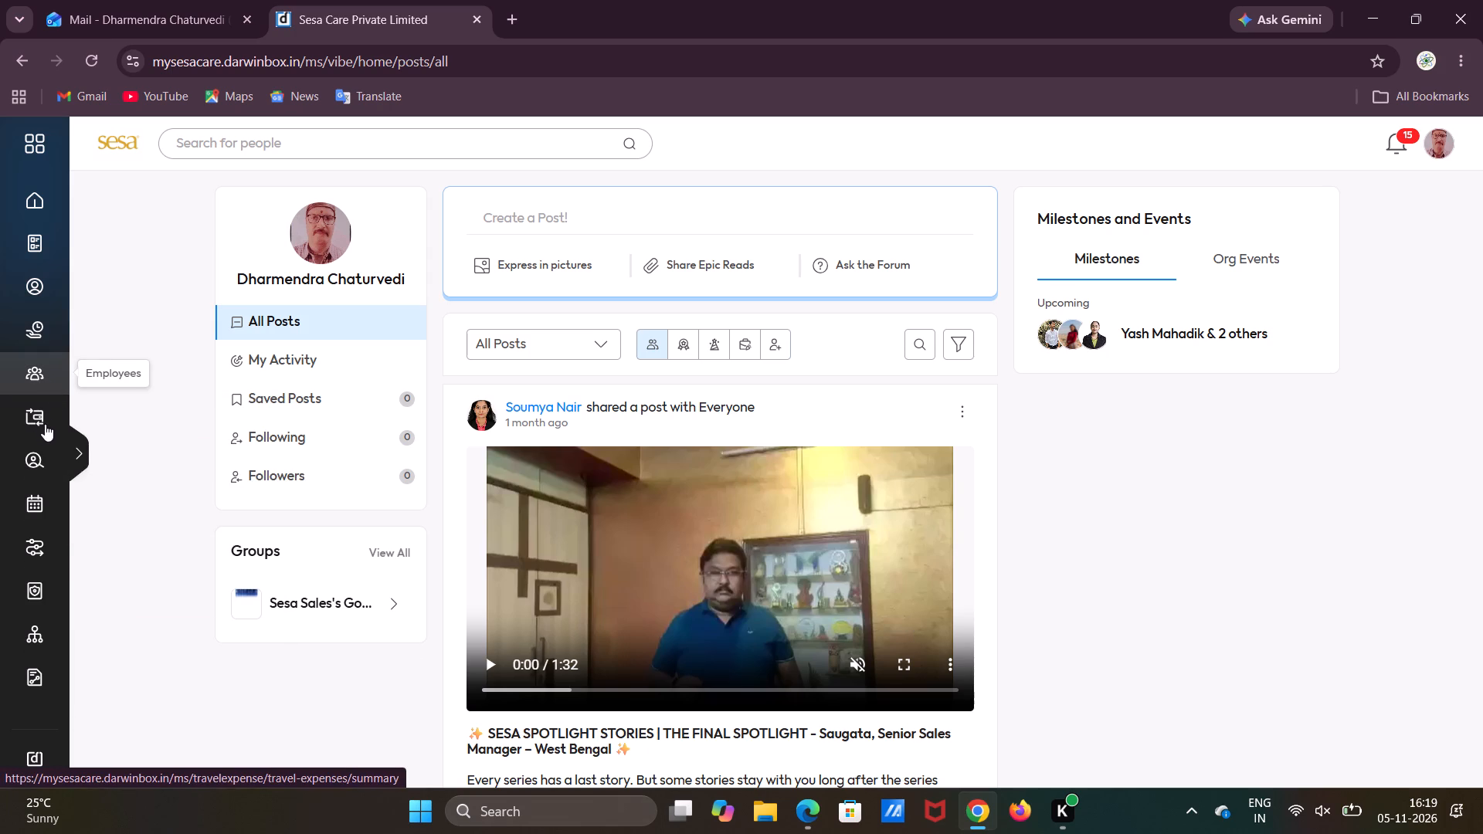
# Create a new expense report from the travel expense reports page, keeping the default title and leaving description and advance blank.
pyautogui.click(105, 492)
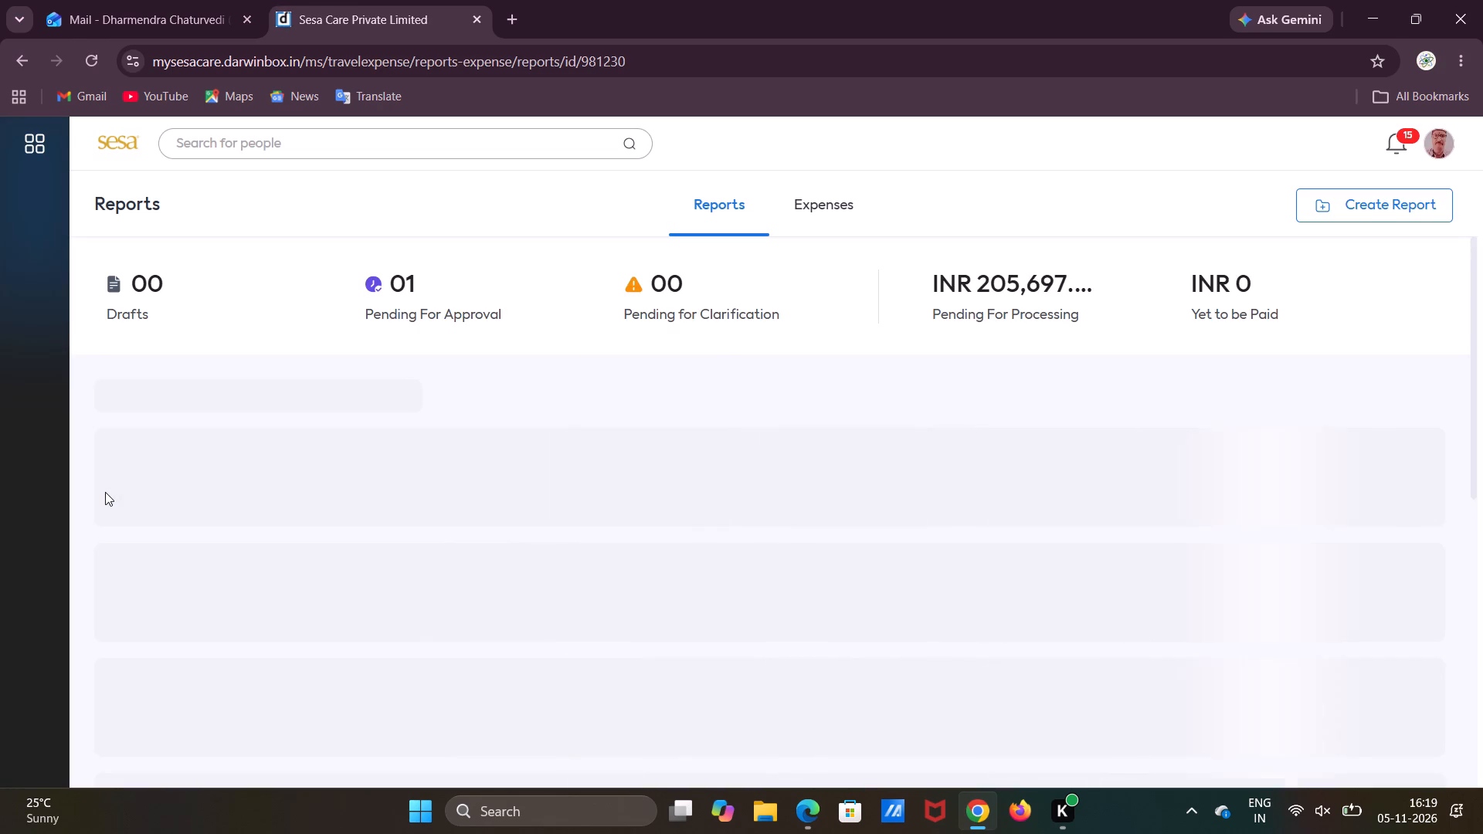
pyautogui.click(1387, 216)
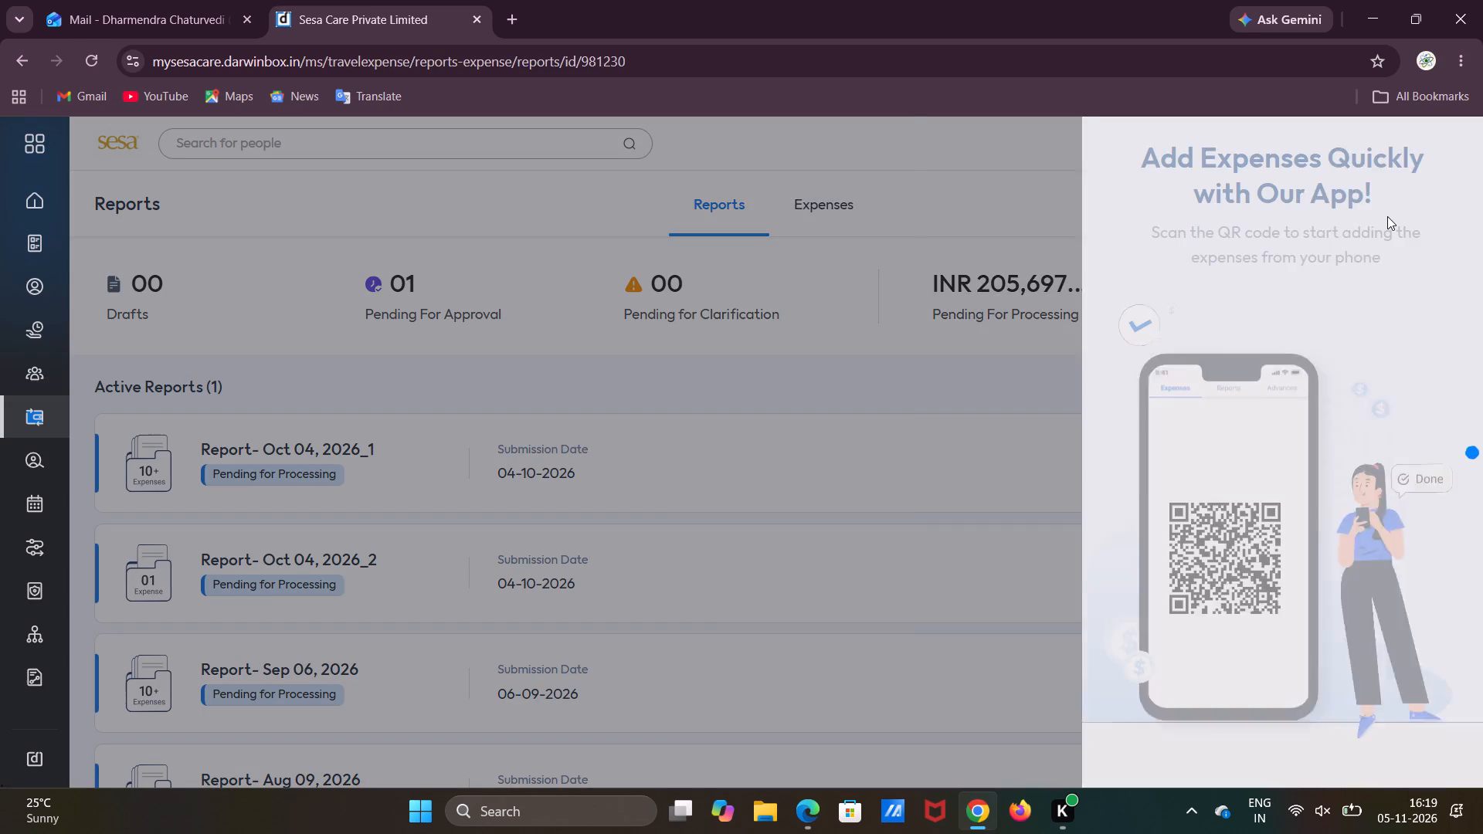
pyautogui.click(1142, 374)
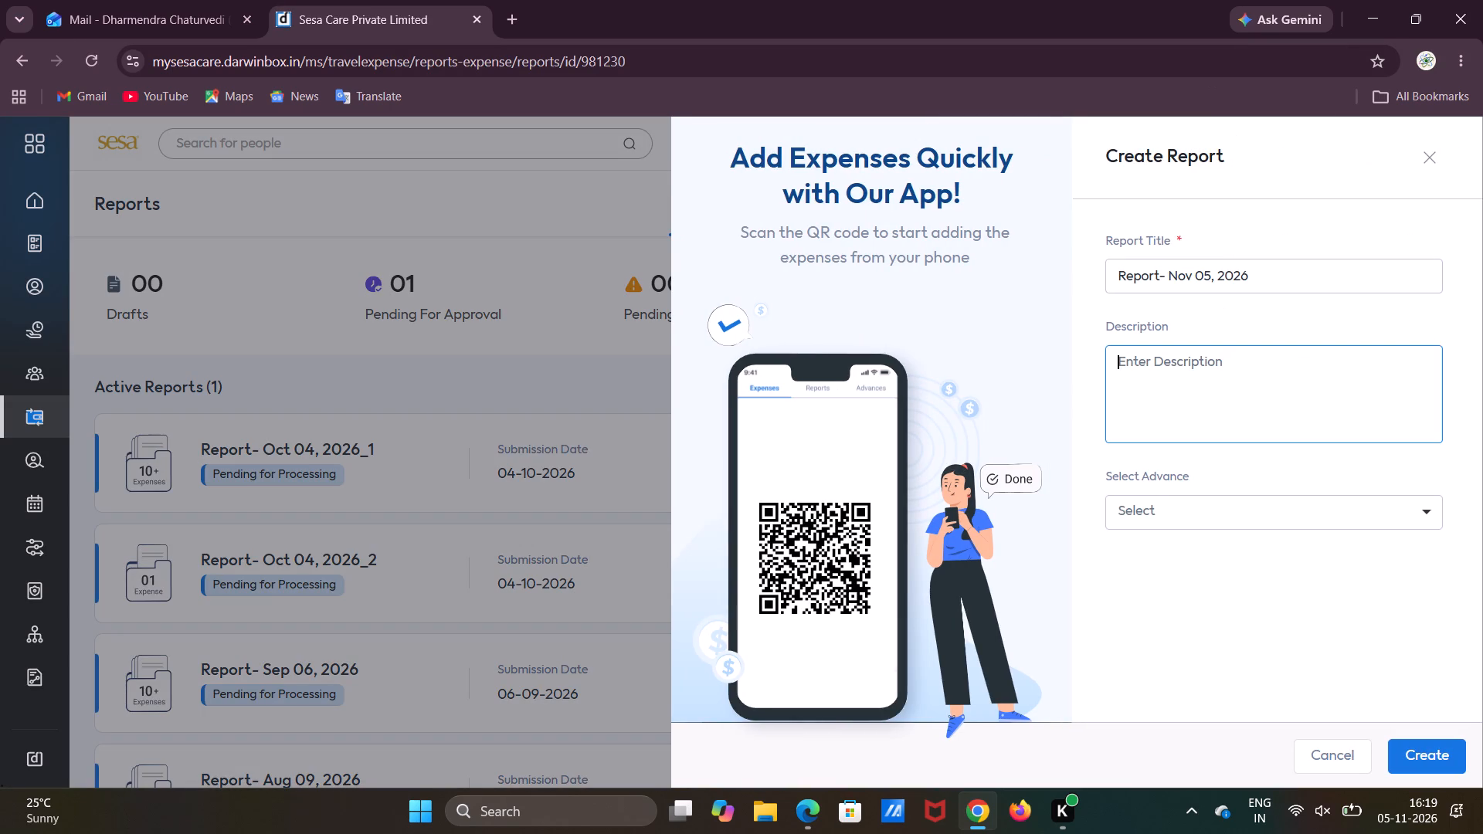
pyautogui.click(1192, 517)
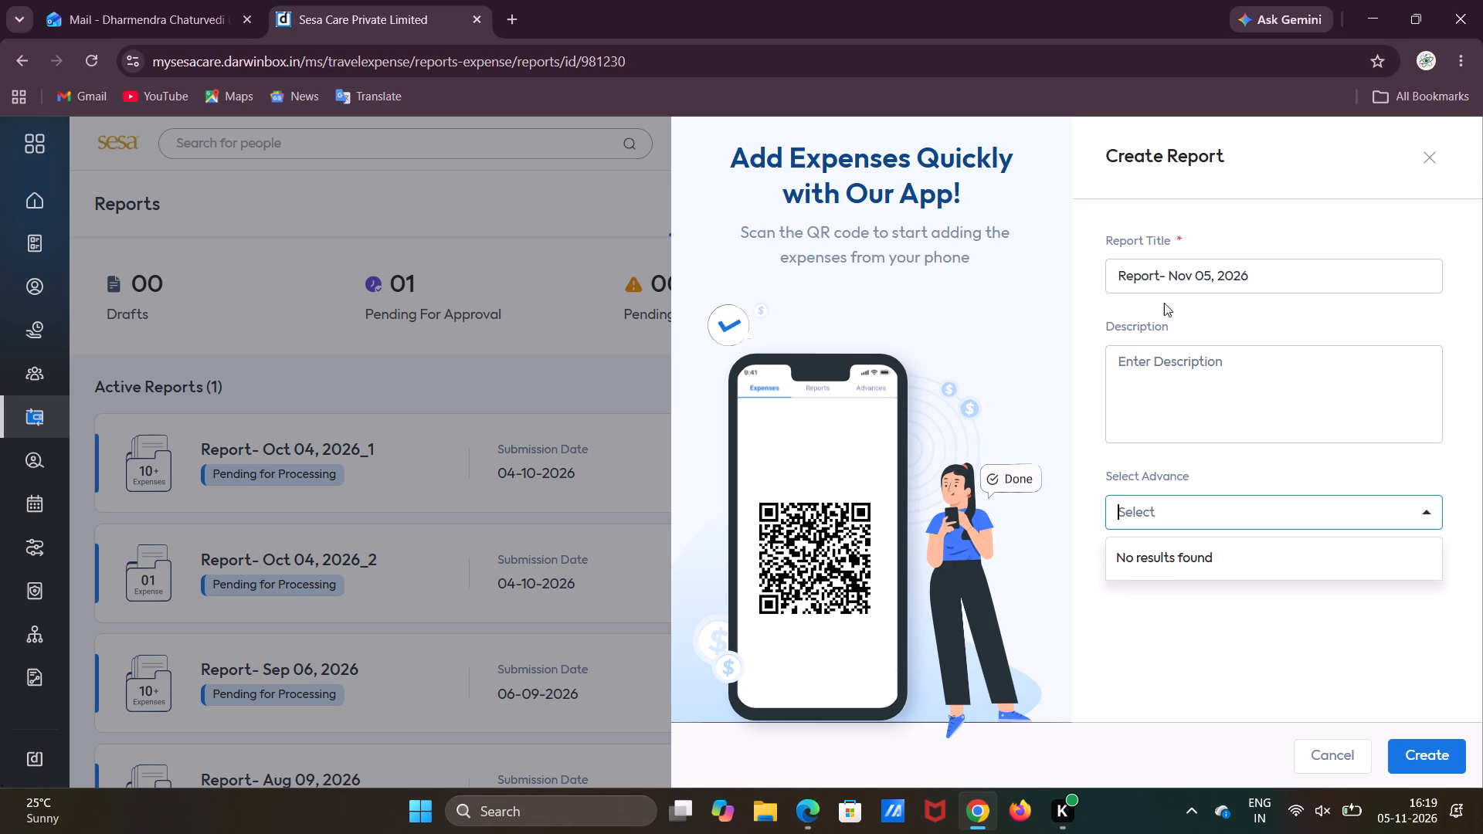
pyautogui.click(1411, 756)
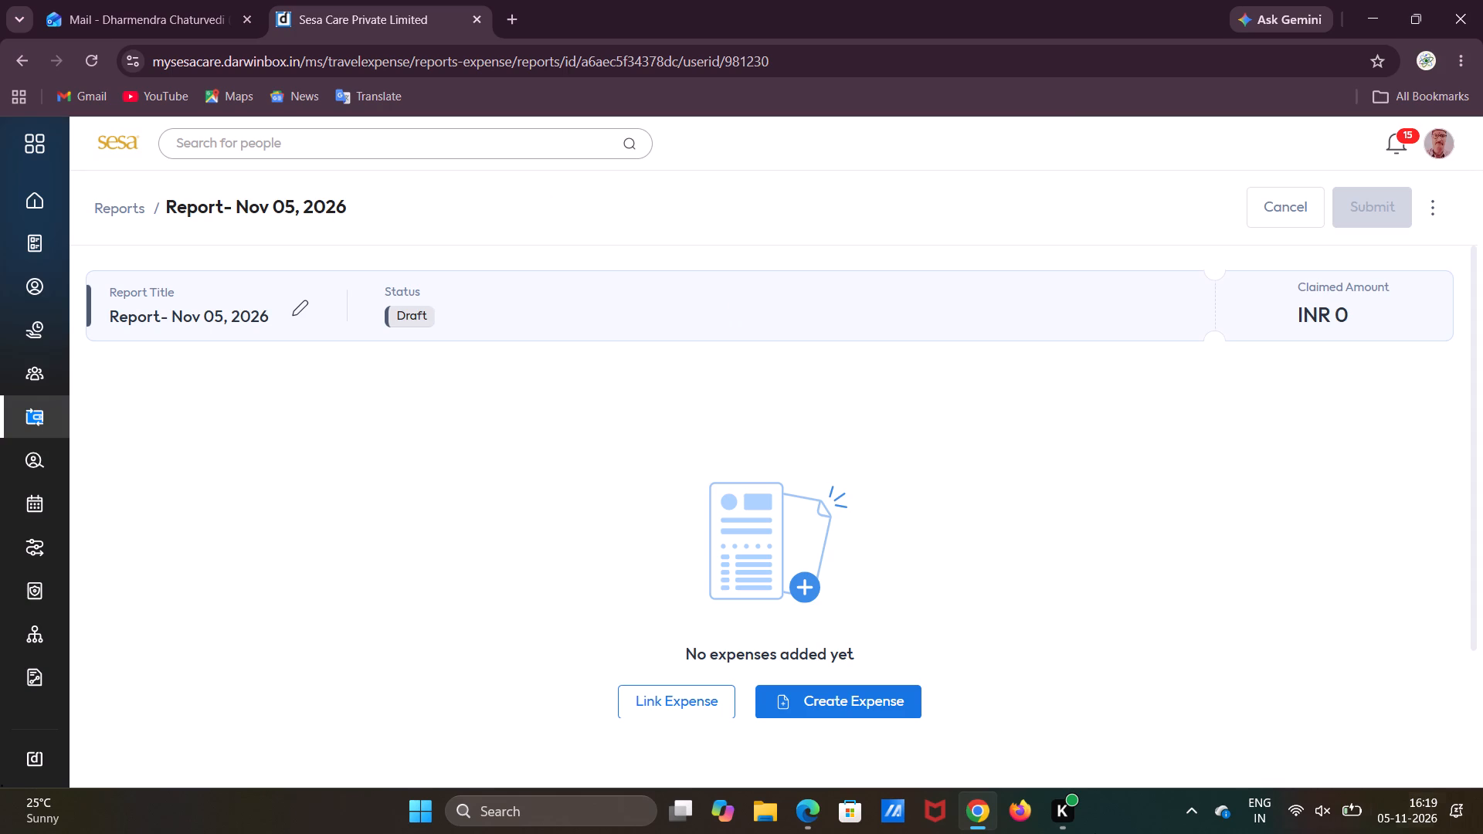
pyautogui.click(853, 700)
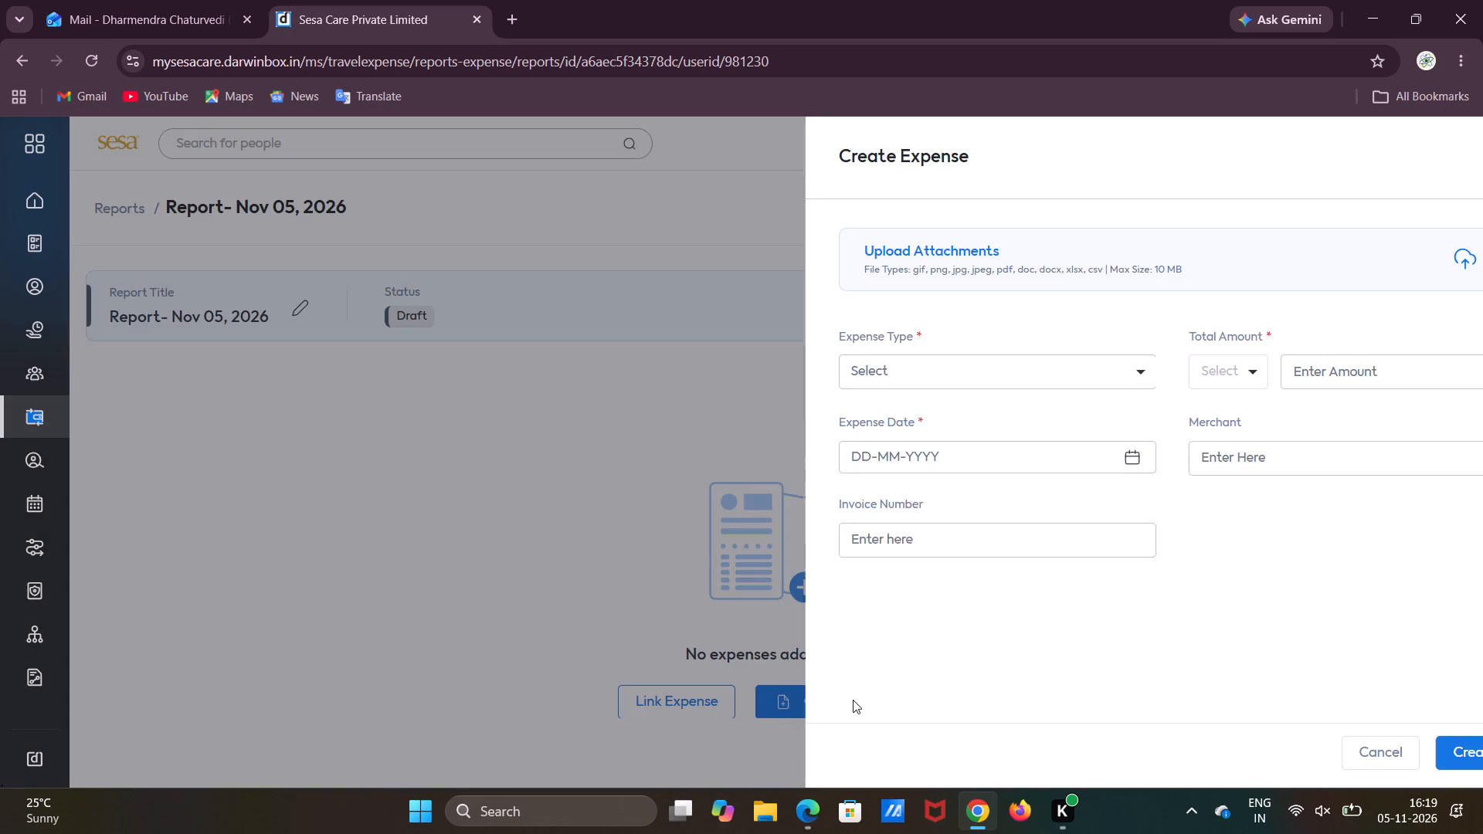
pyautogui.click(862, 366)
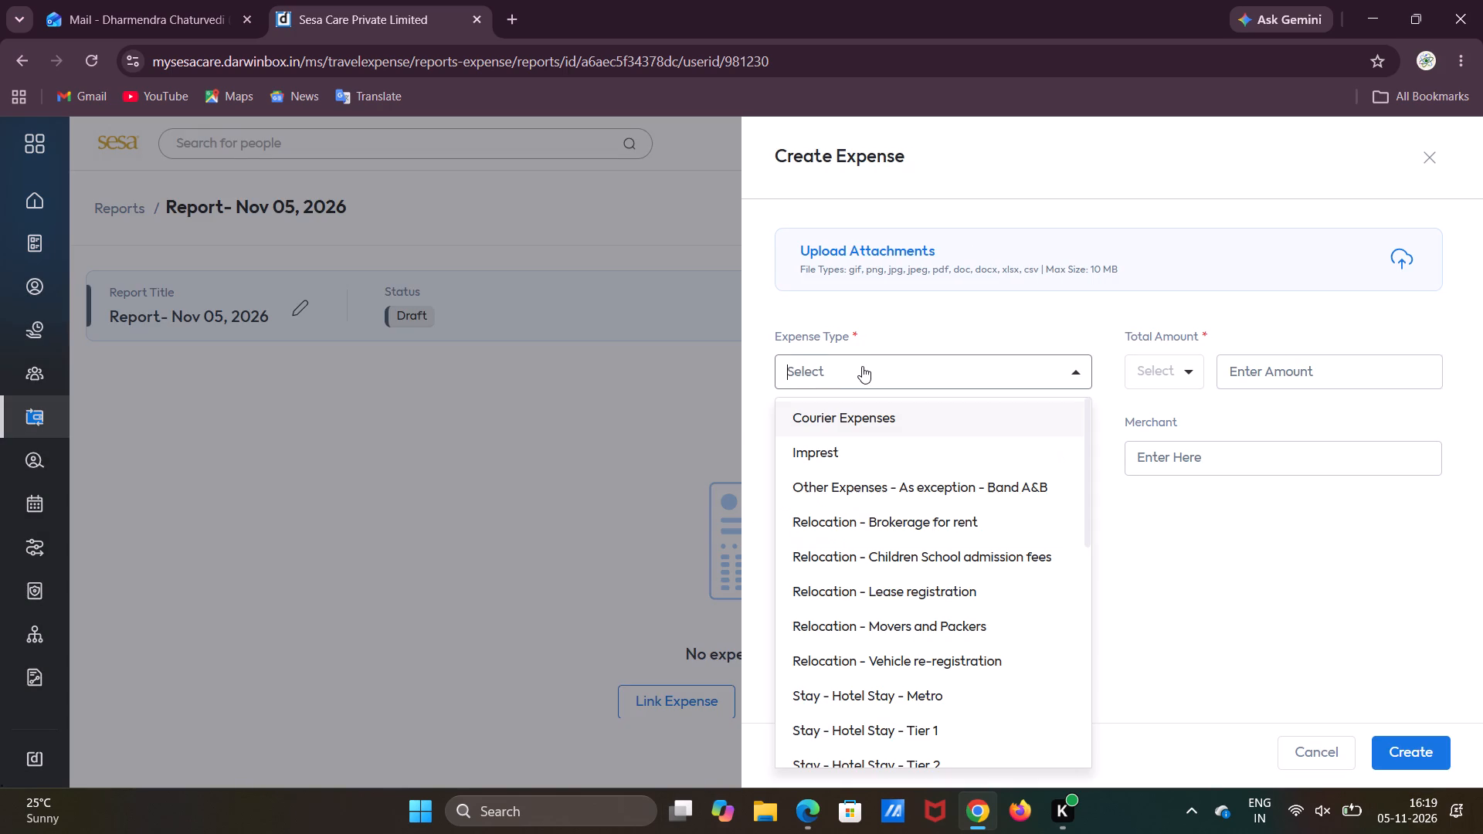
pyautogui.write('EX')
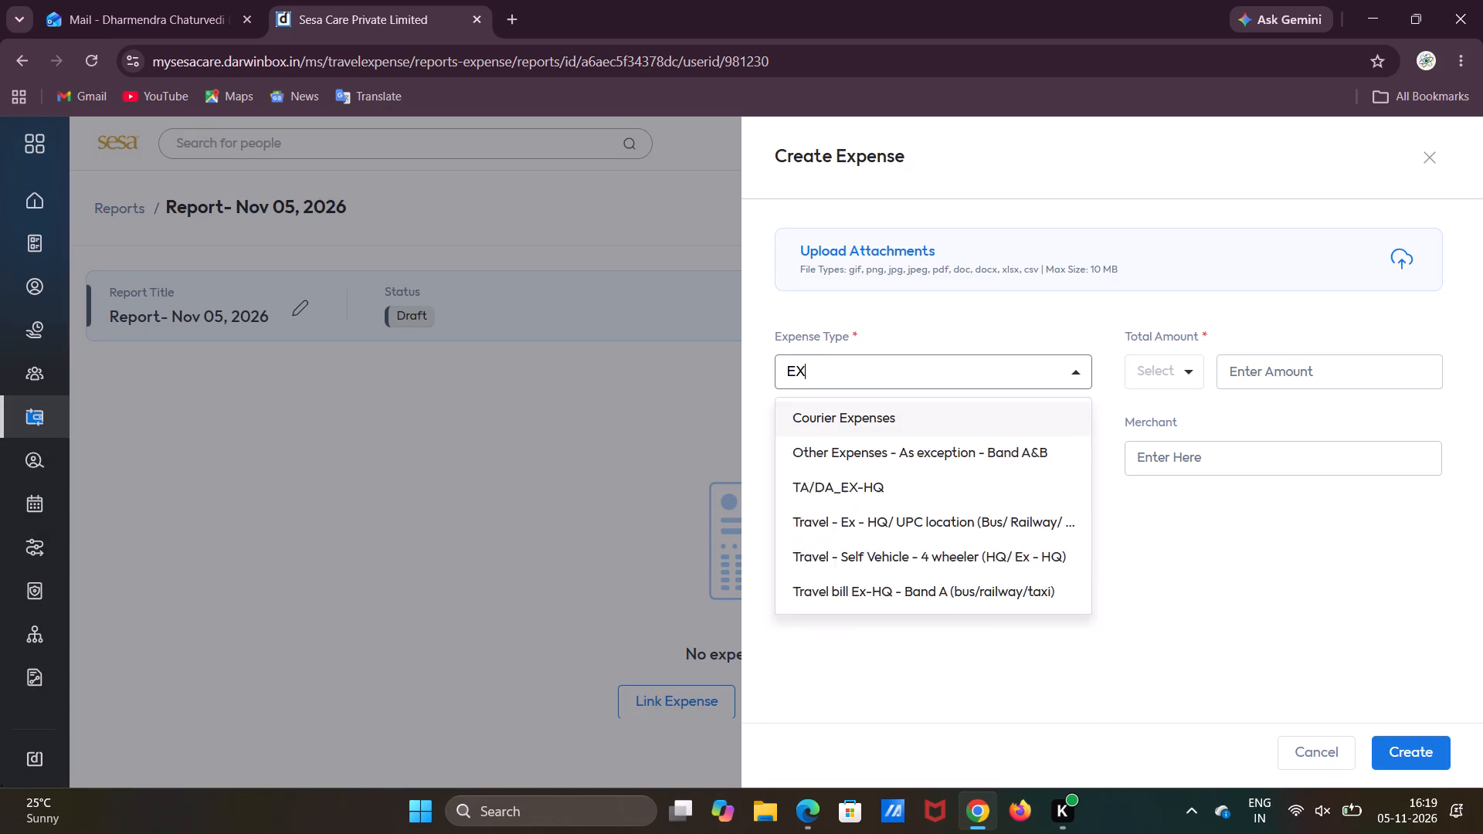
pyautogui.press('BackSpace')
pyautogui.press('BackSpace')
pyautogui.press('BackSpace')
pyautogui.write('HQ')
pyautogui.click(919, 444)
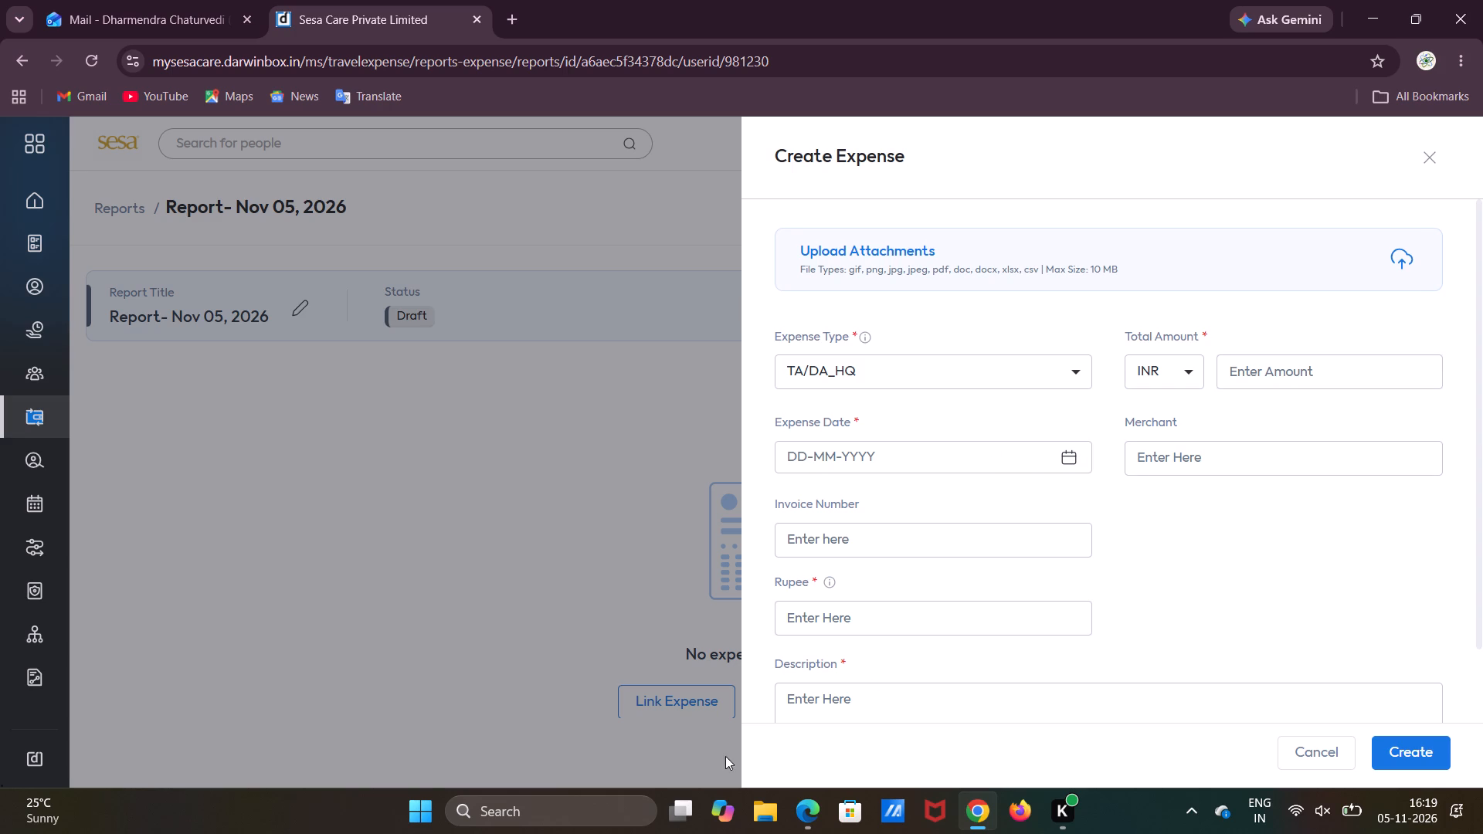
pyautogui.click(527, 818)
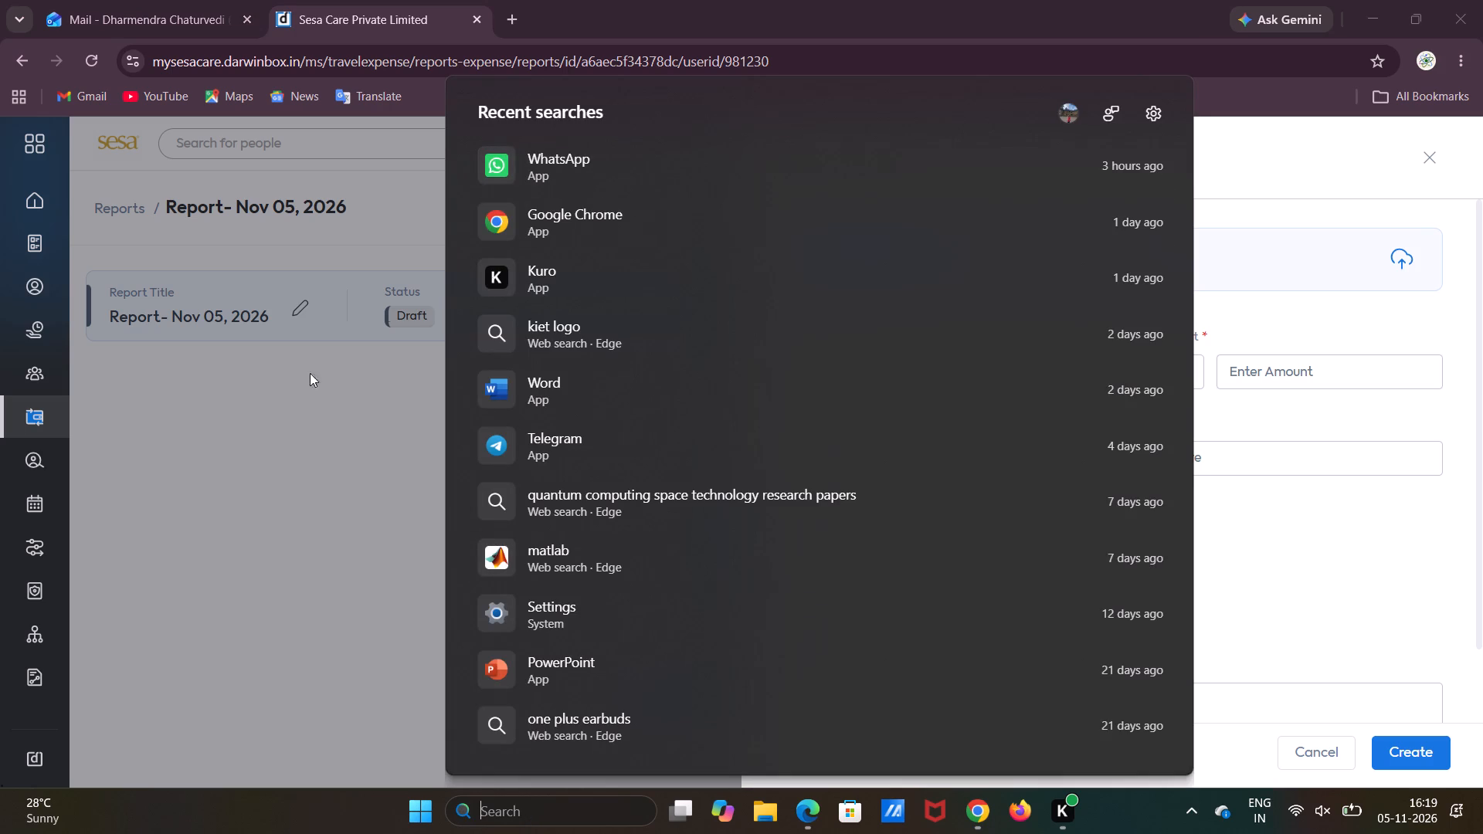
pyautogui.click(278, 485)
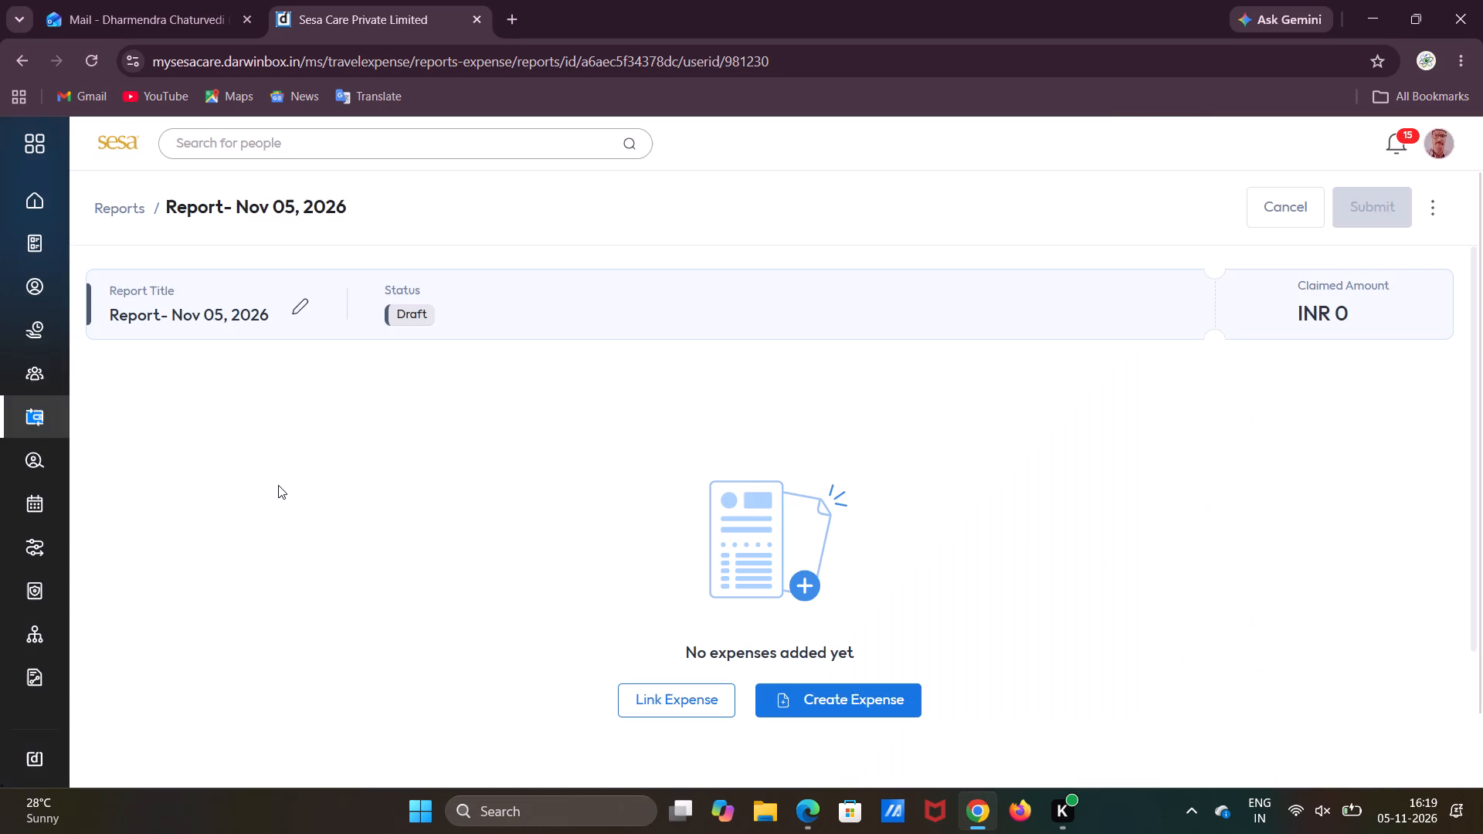
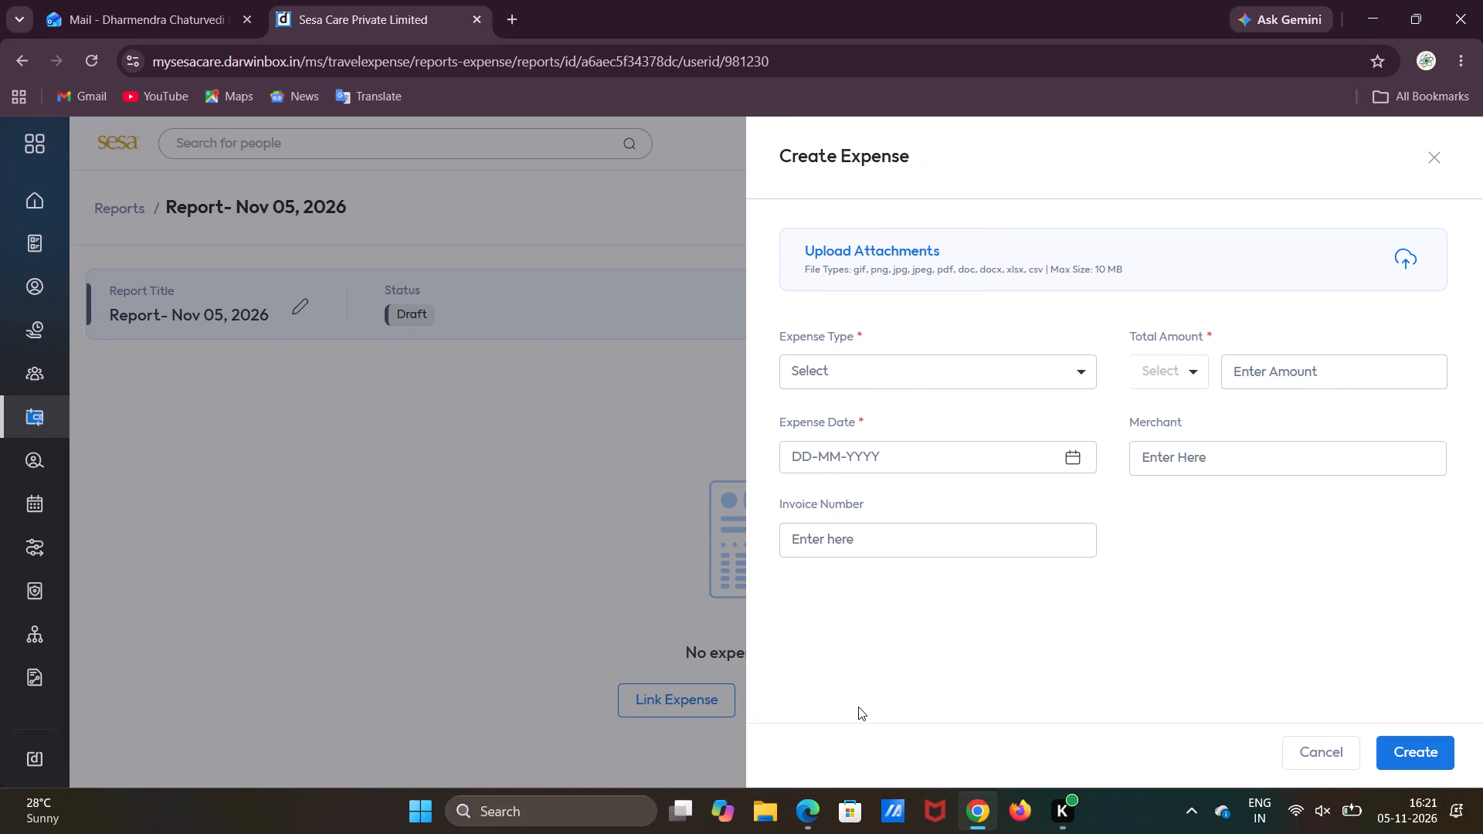
# Create a TA/DA_HQ expense of INR 300 dated 02-10-2026, with Rupee 1 and description DB MEET.
pyautogui.click(897, 364)
pyautogui.write('HQ')
pyautogui.click(877, 450)
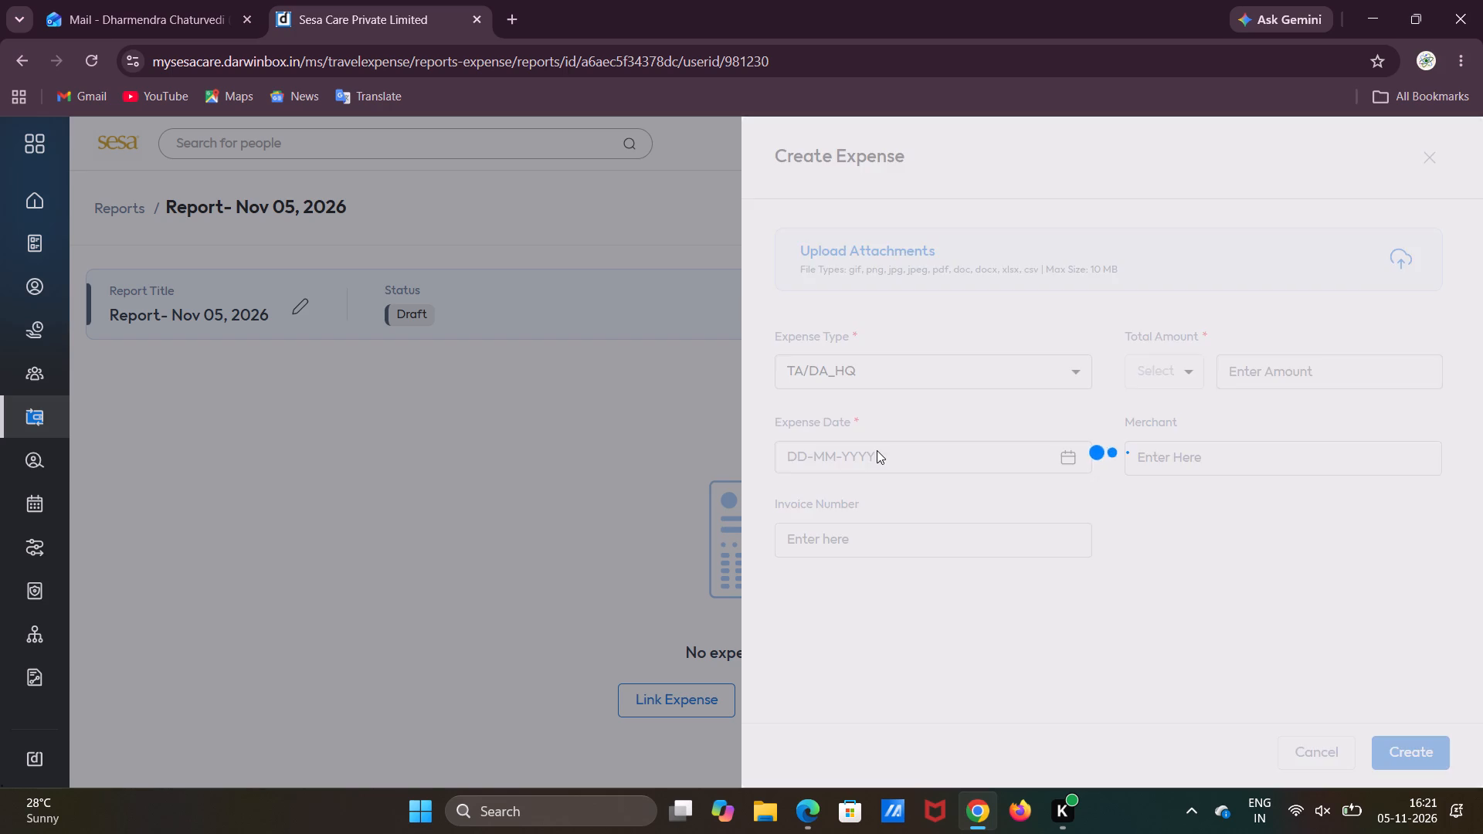
pyautogui.click(1279, 361)
pyautogui.write('300')
pyautogui.click(995, 451)
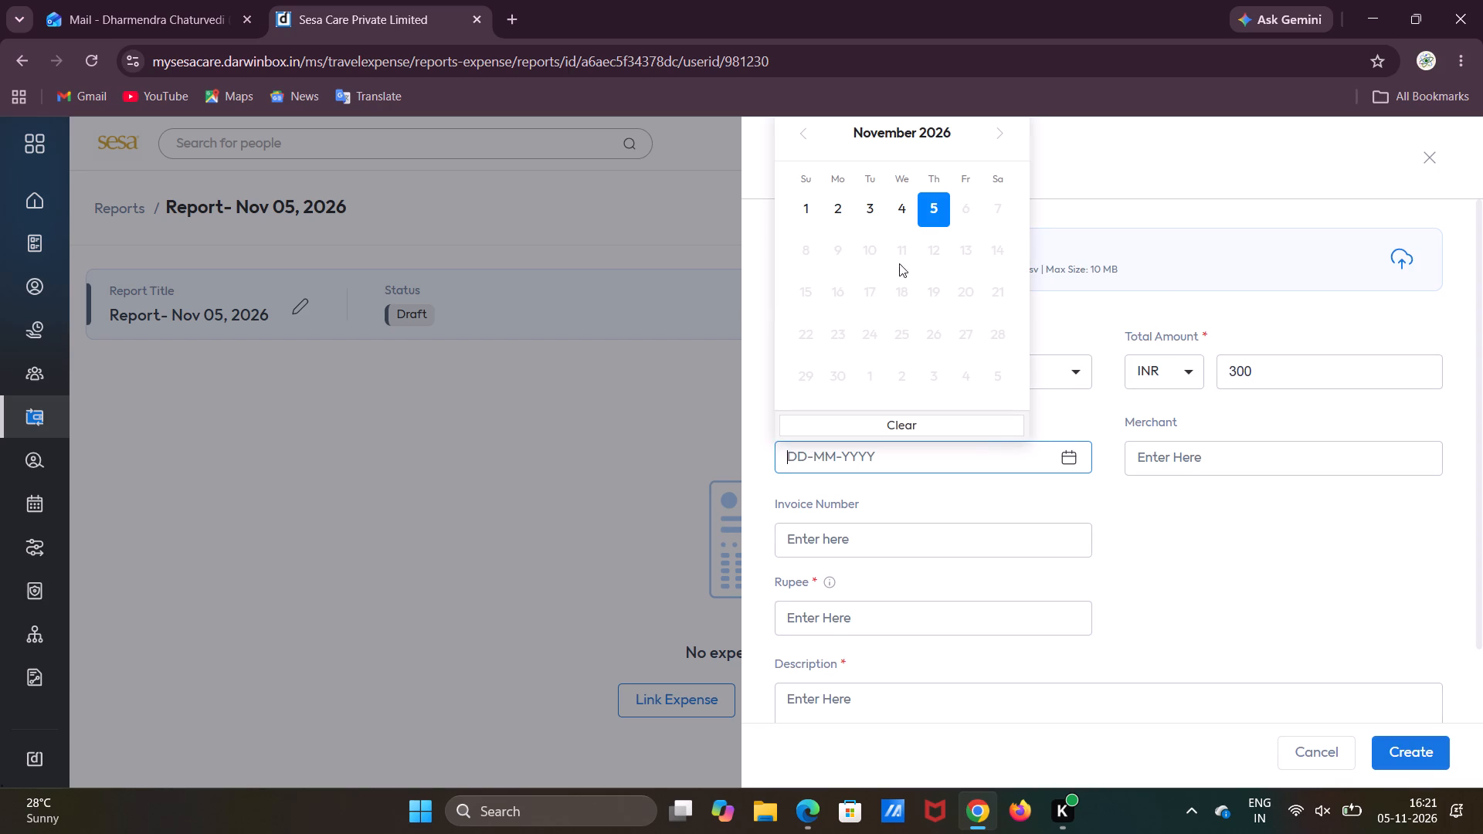
pyautogui.click(796, 131)
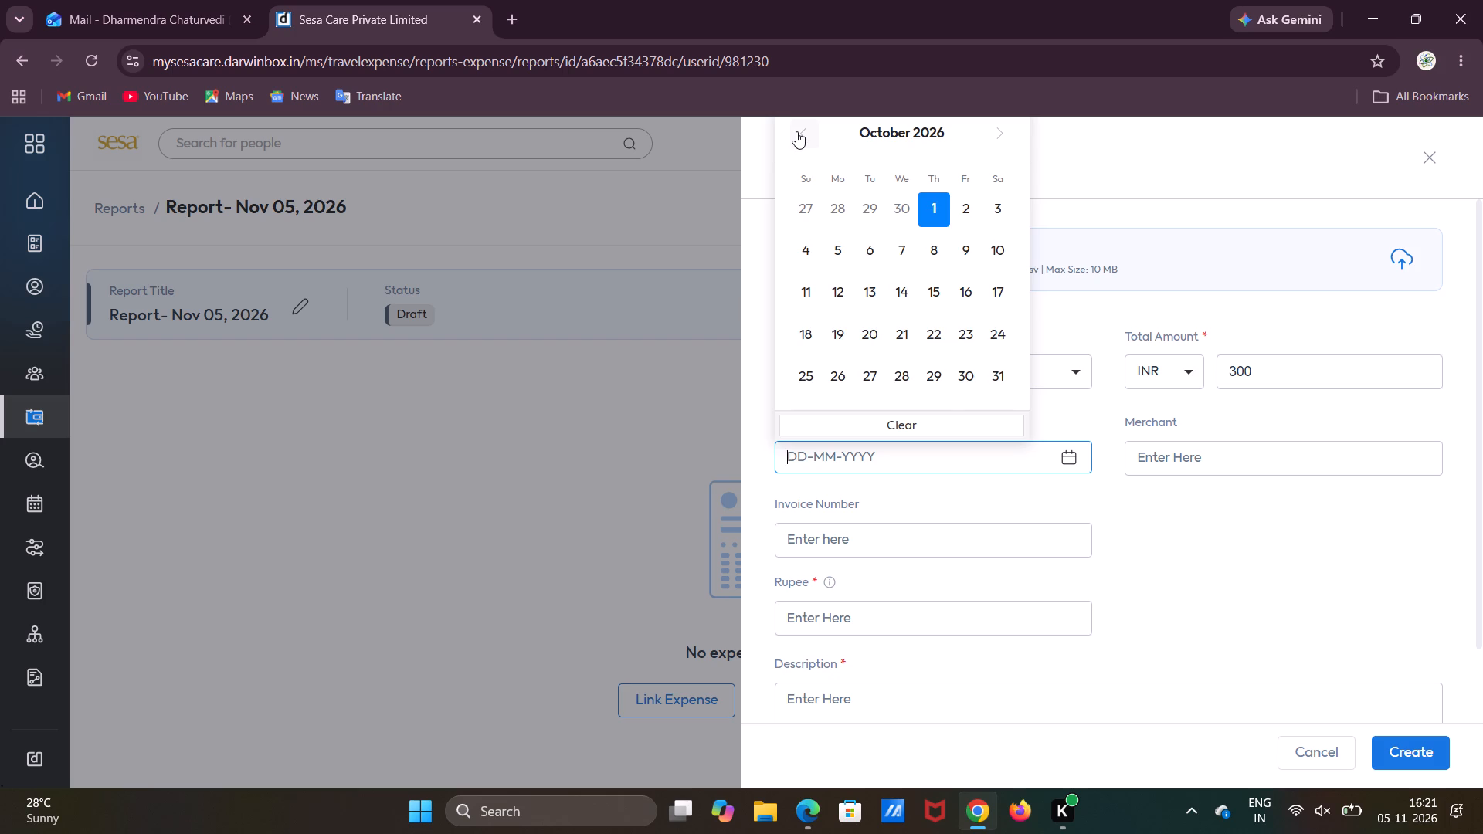
pyautogui.click(969, 216)
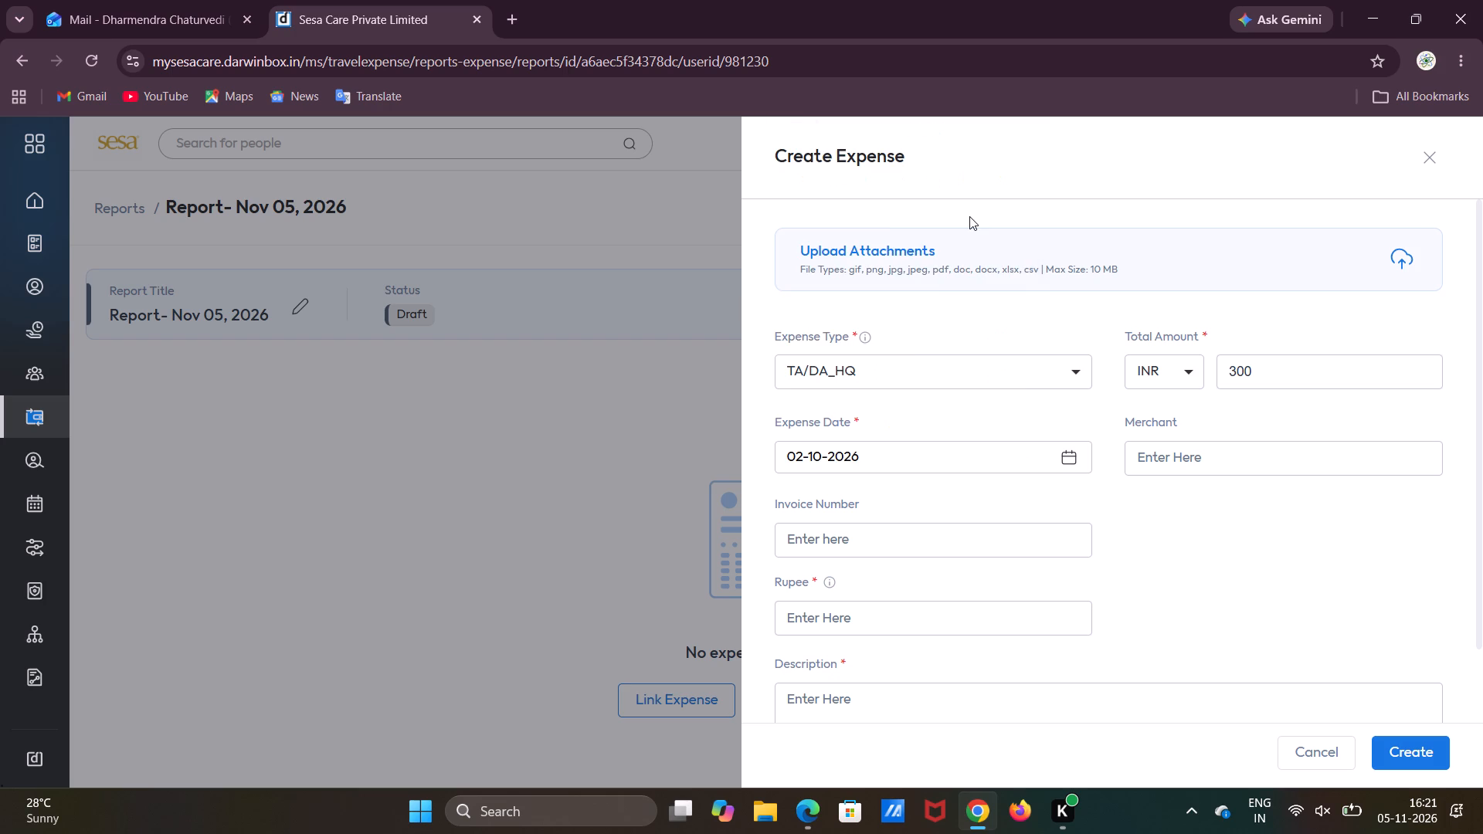
pyautogui.click(820, 621)
pyautogui.press('1')
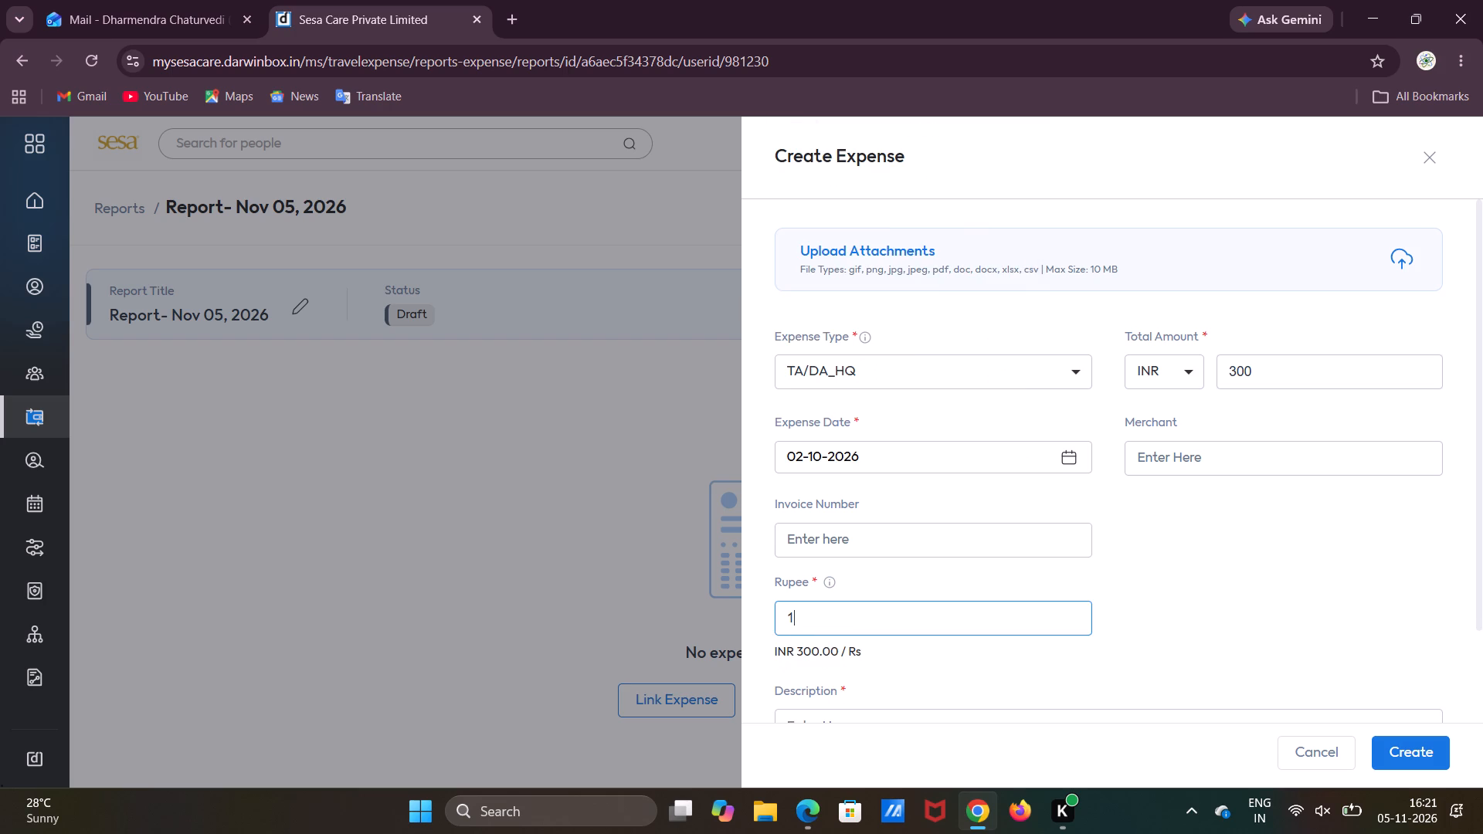
pyautogui.scroll(-2, 813, 653)
pyautogui.click(815, 639)
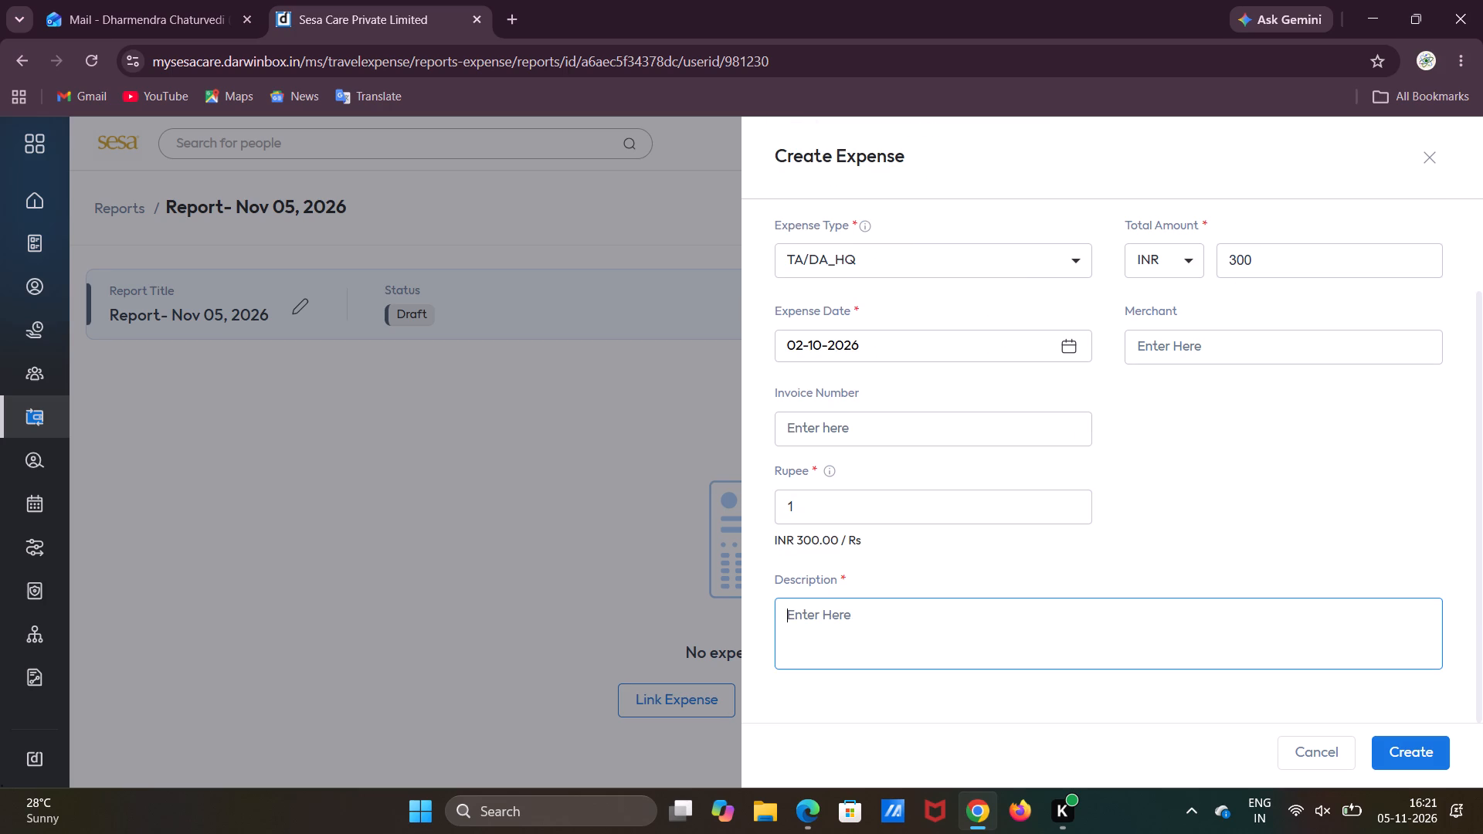
pyautogui.write('DB MEET')
pyautogui.click(1416, 744)
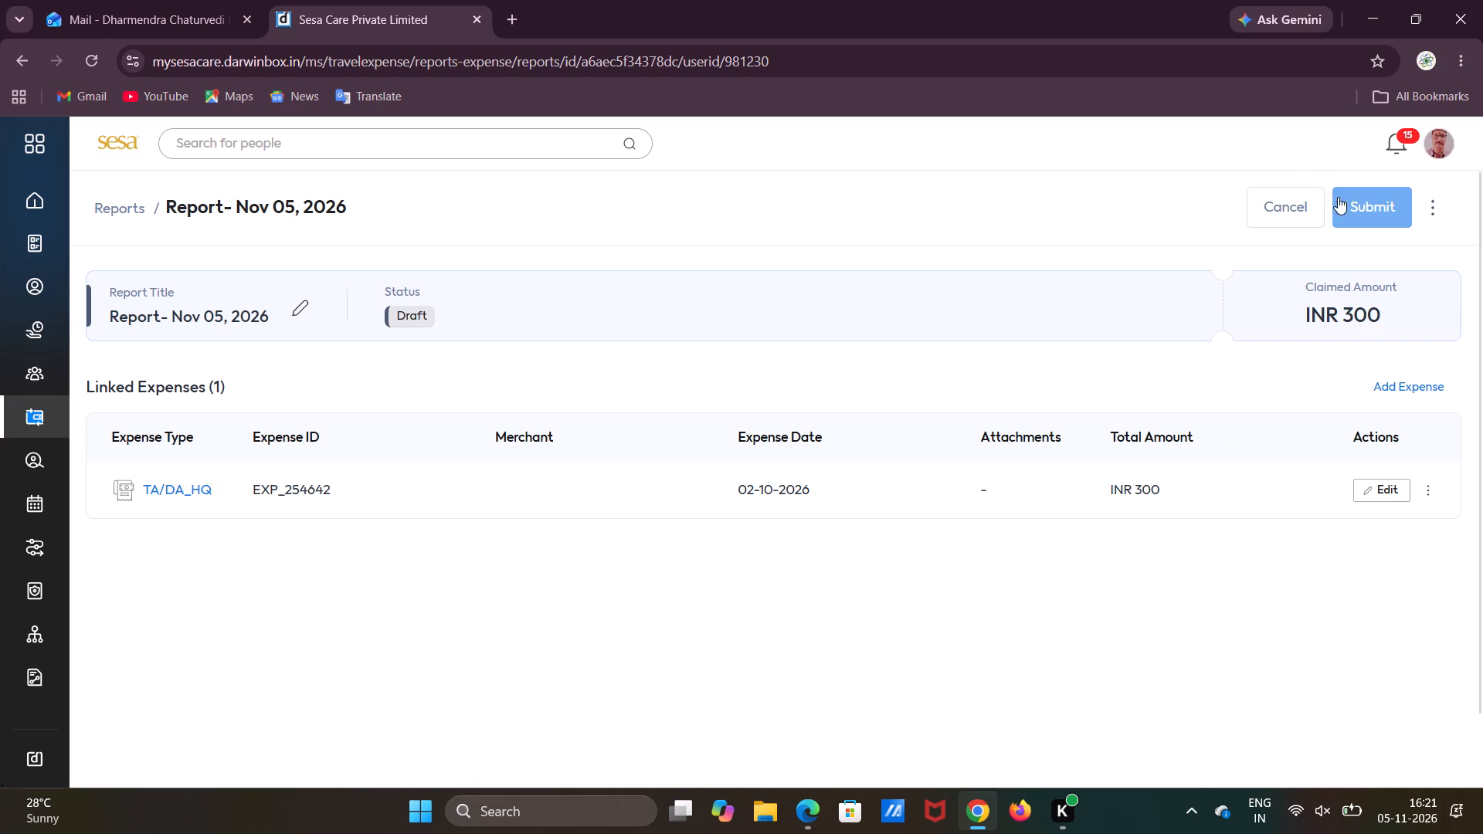
# Start another manually added expense in the report with type TA/DA_HQ and total amount 300.
pyautogui.click(1395, 392)
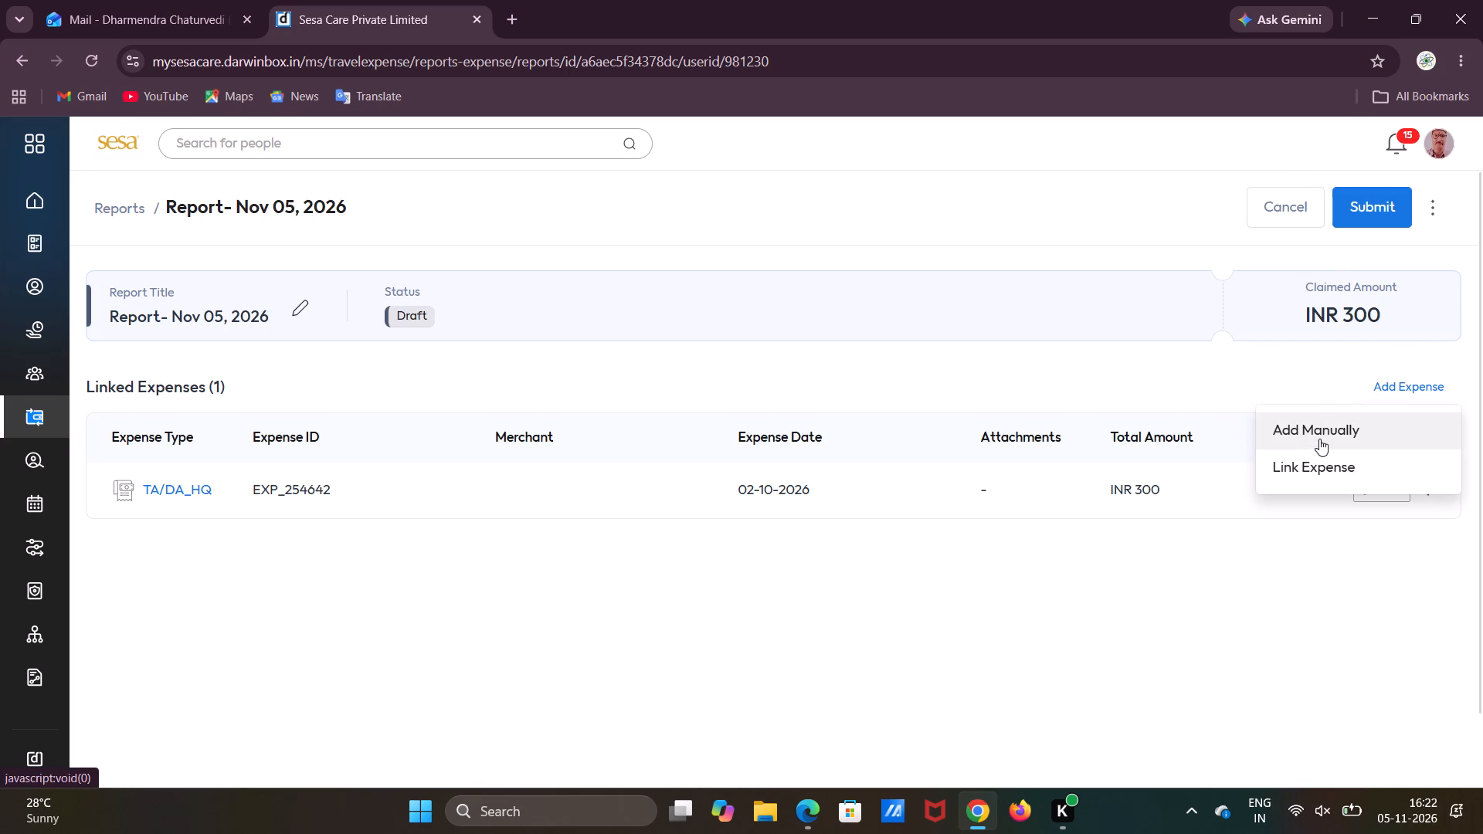
pyautogui.click(1319, 439)
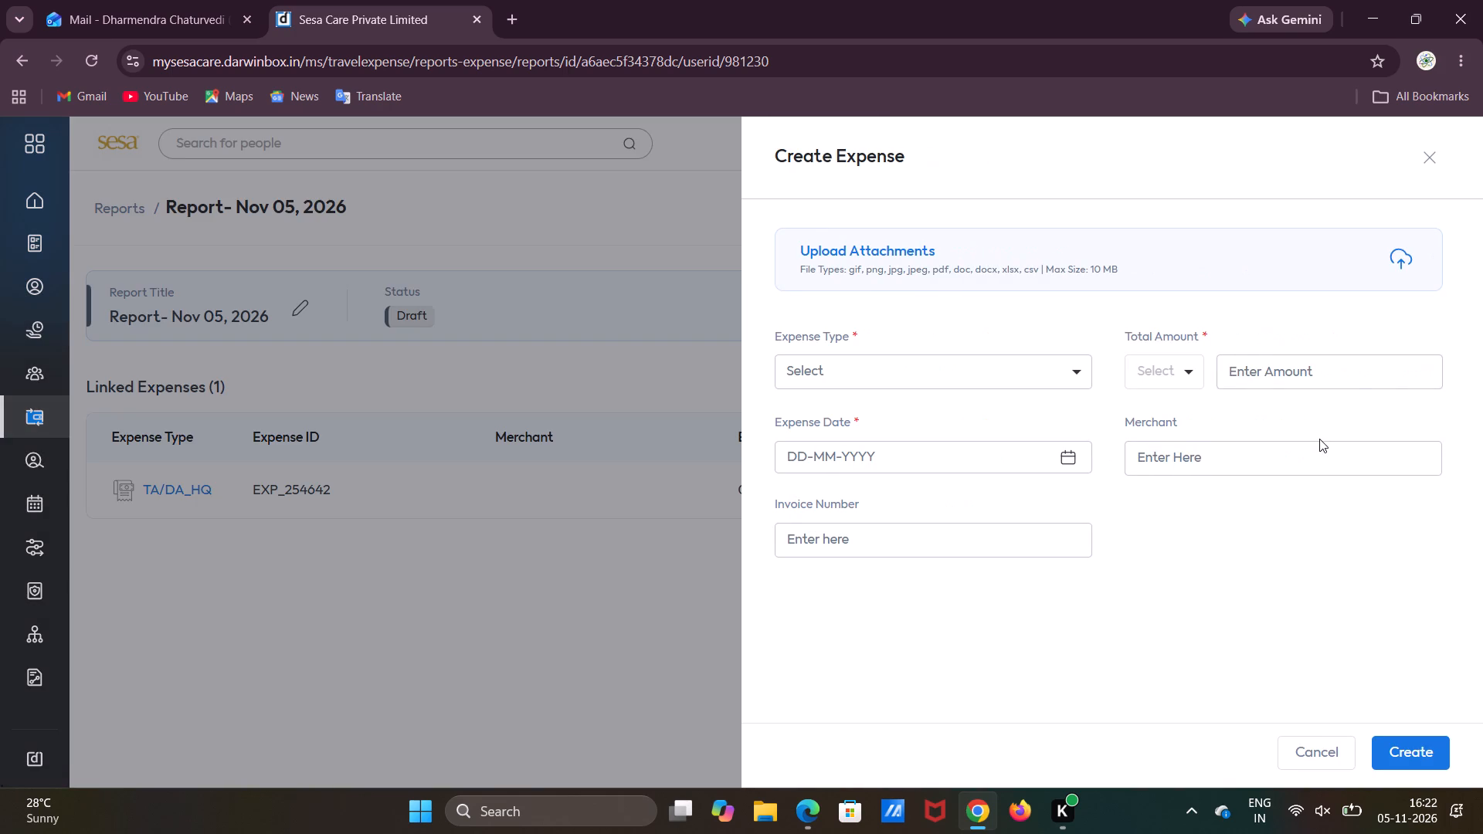
pyautogui.click(1064, 371)
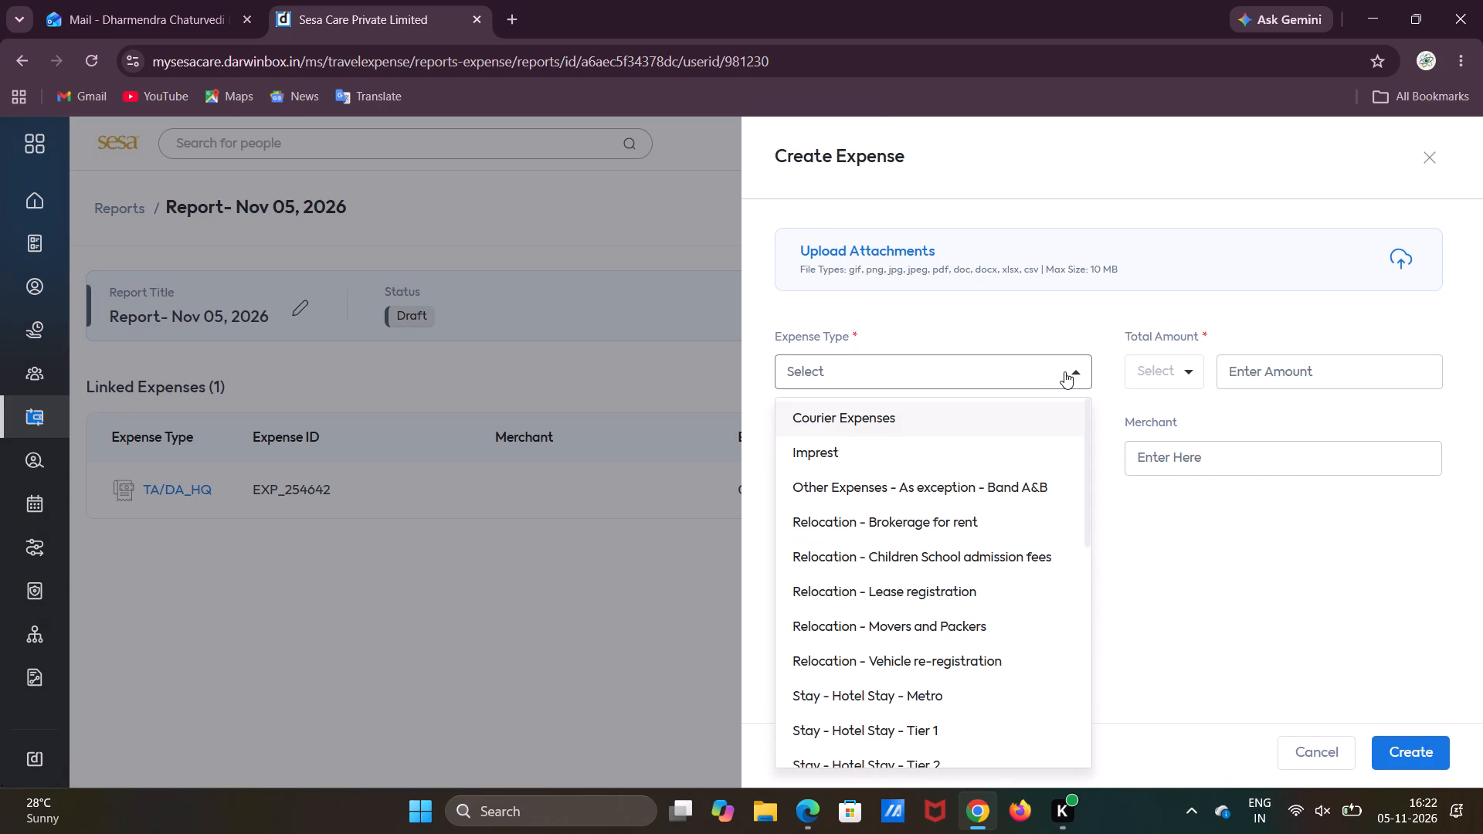
pyautogui.press('h')
pyautogui.press('q')
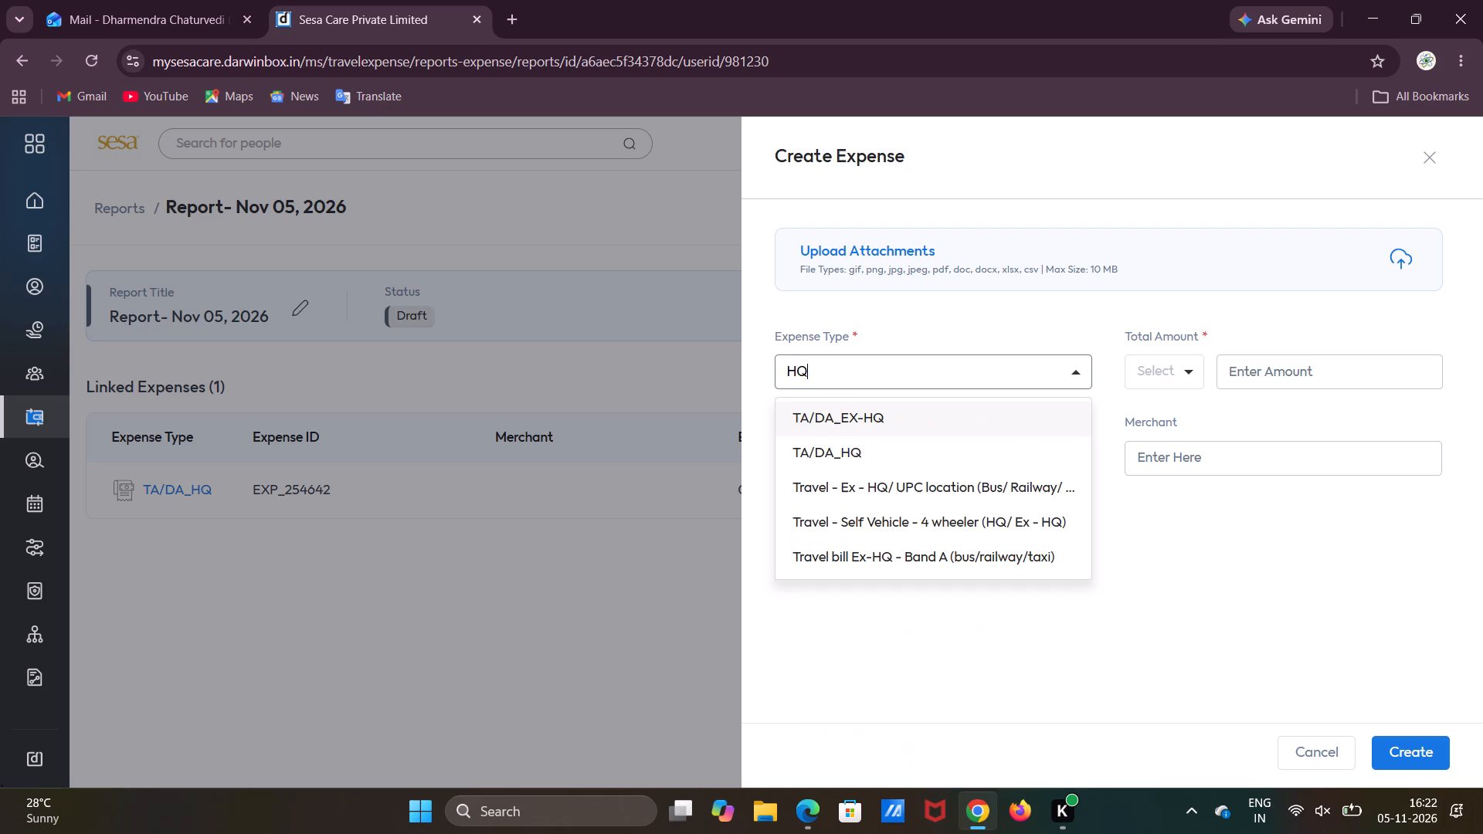
pyautogui.press('Down')
pyautogui.press('Return')
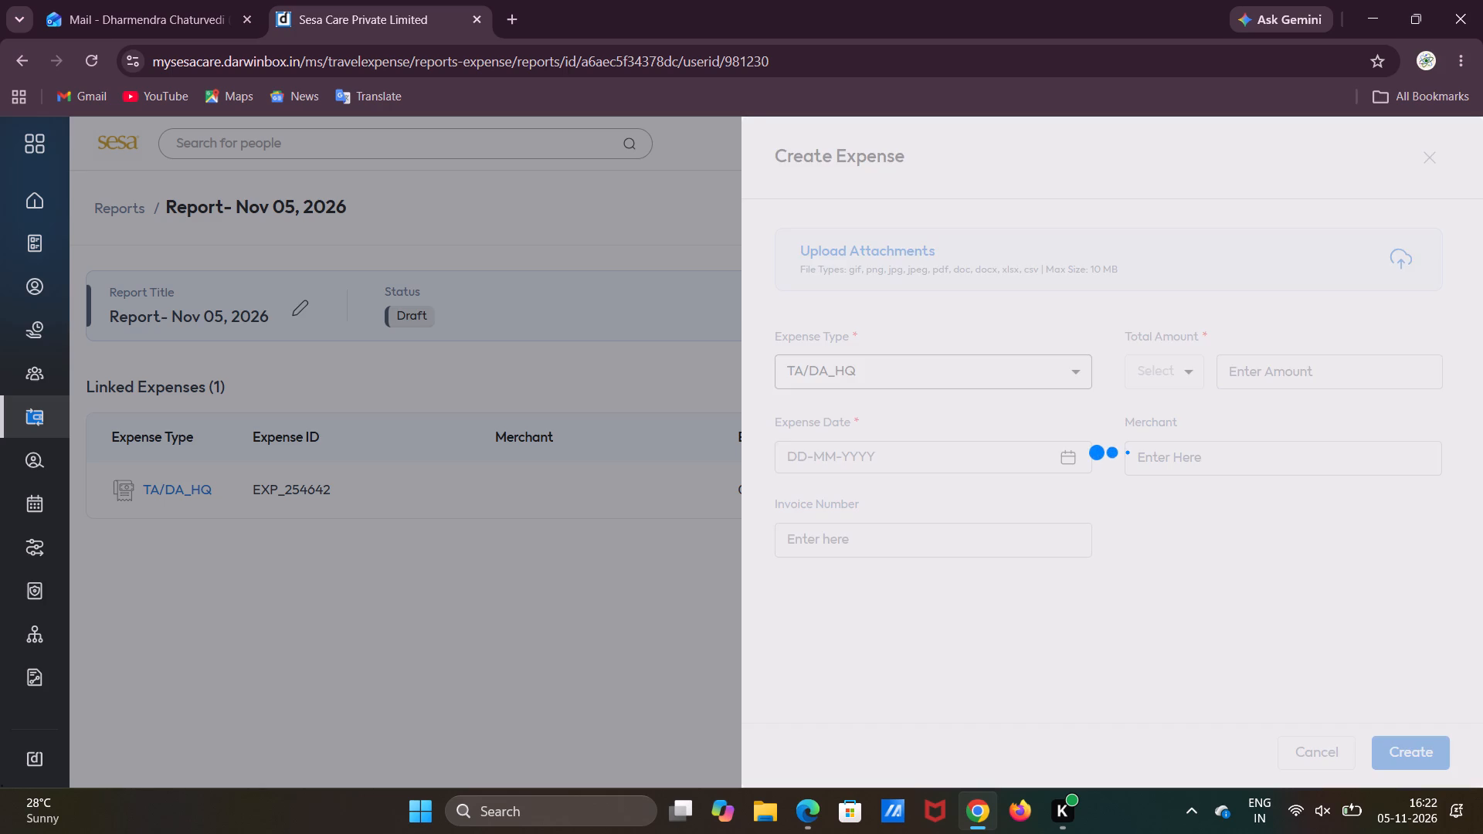
pyautogui.moveTo(1271, 364); pyautogui.dragTo(1325, 435)
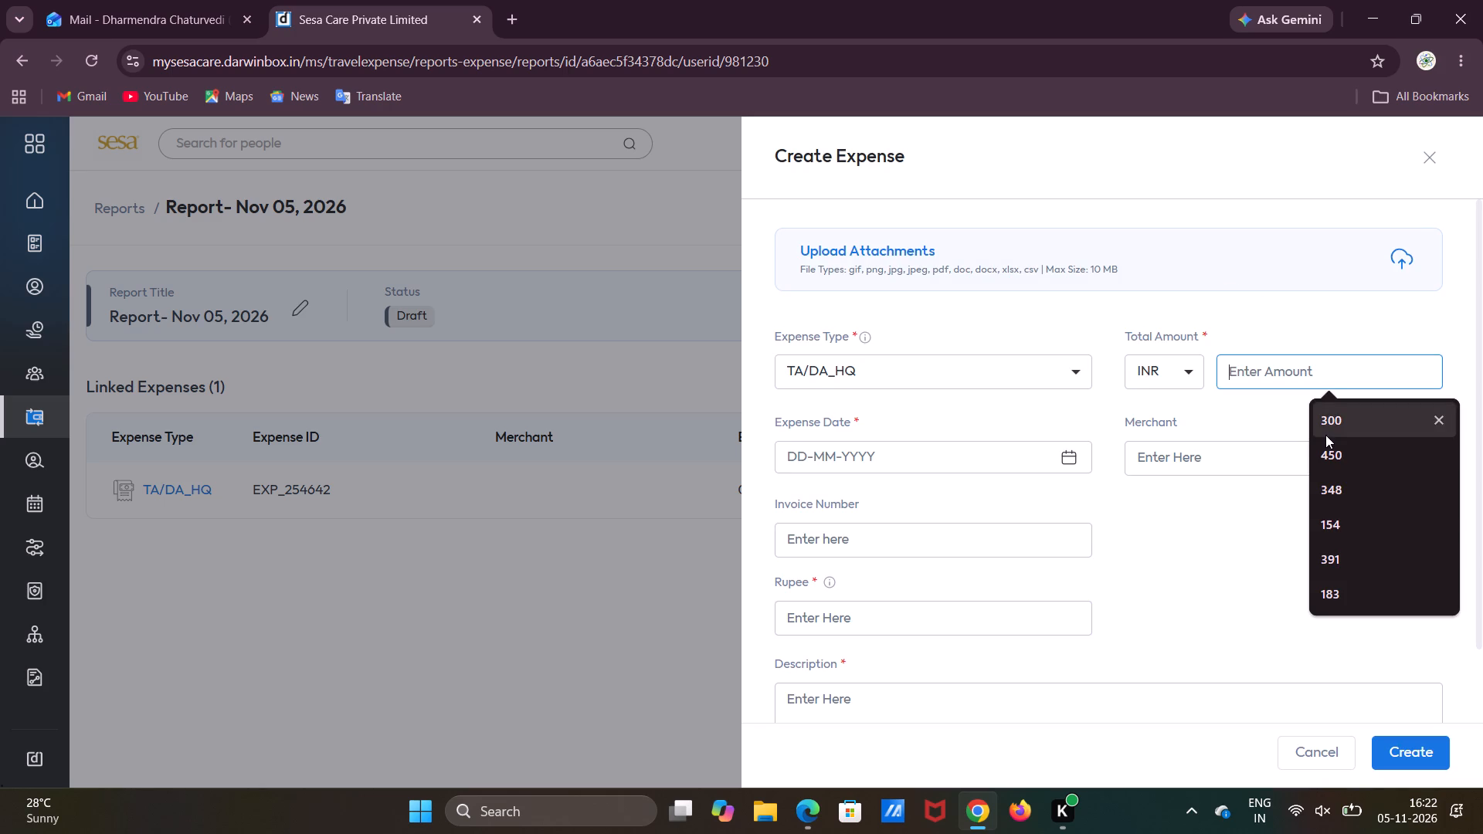
pyautogui.click(1325, 435)
pyautogui.click(1239, 453)
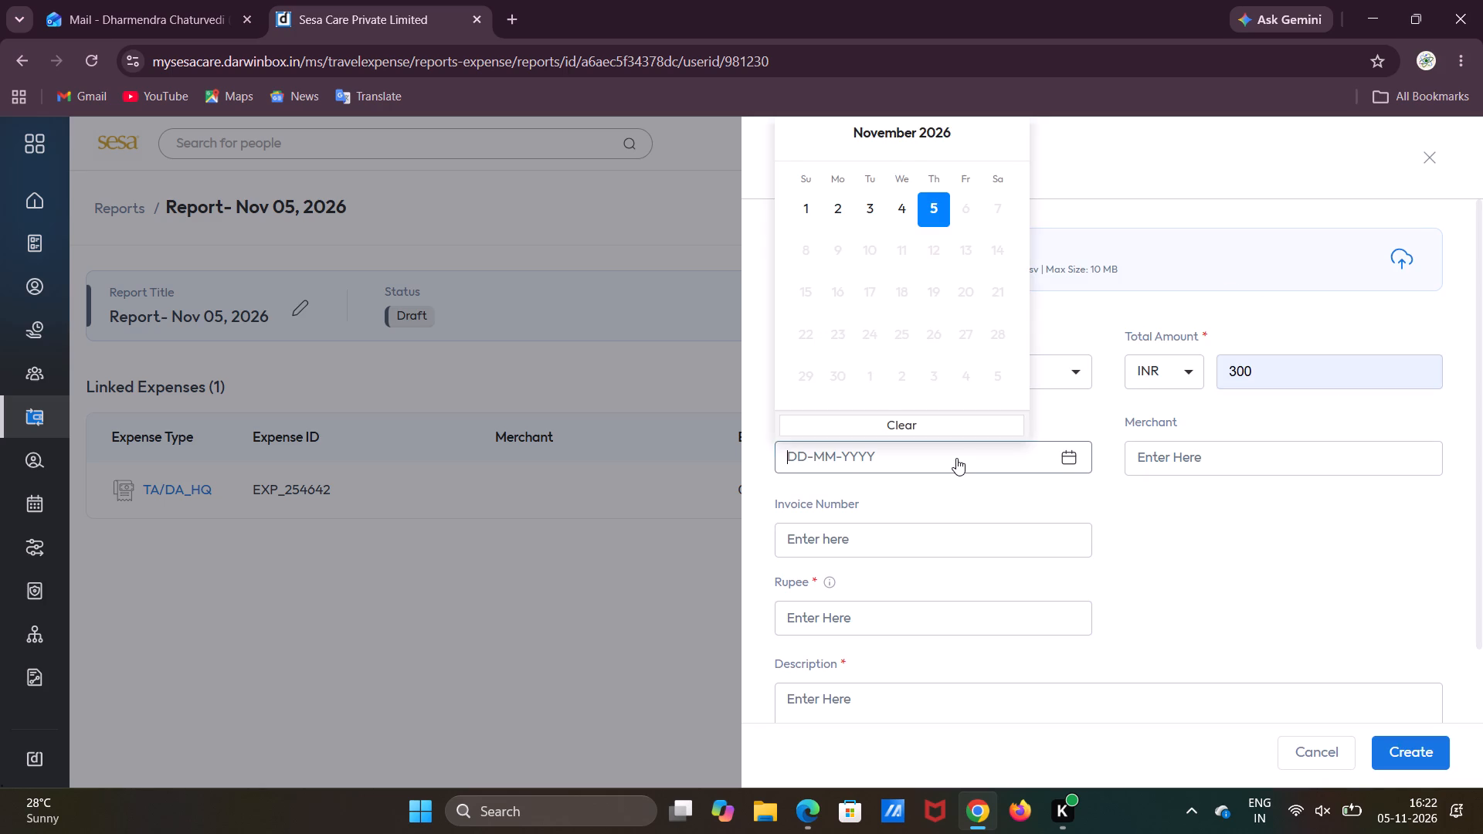
# Date the expense 03-10-2026, set Rupee to 1, enter the description DB MEET and create the entry.
pyautogui.click(956, 458)
pyautogui.click(813, 134)
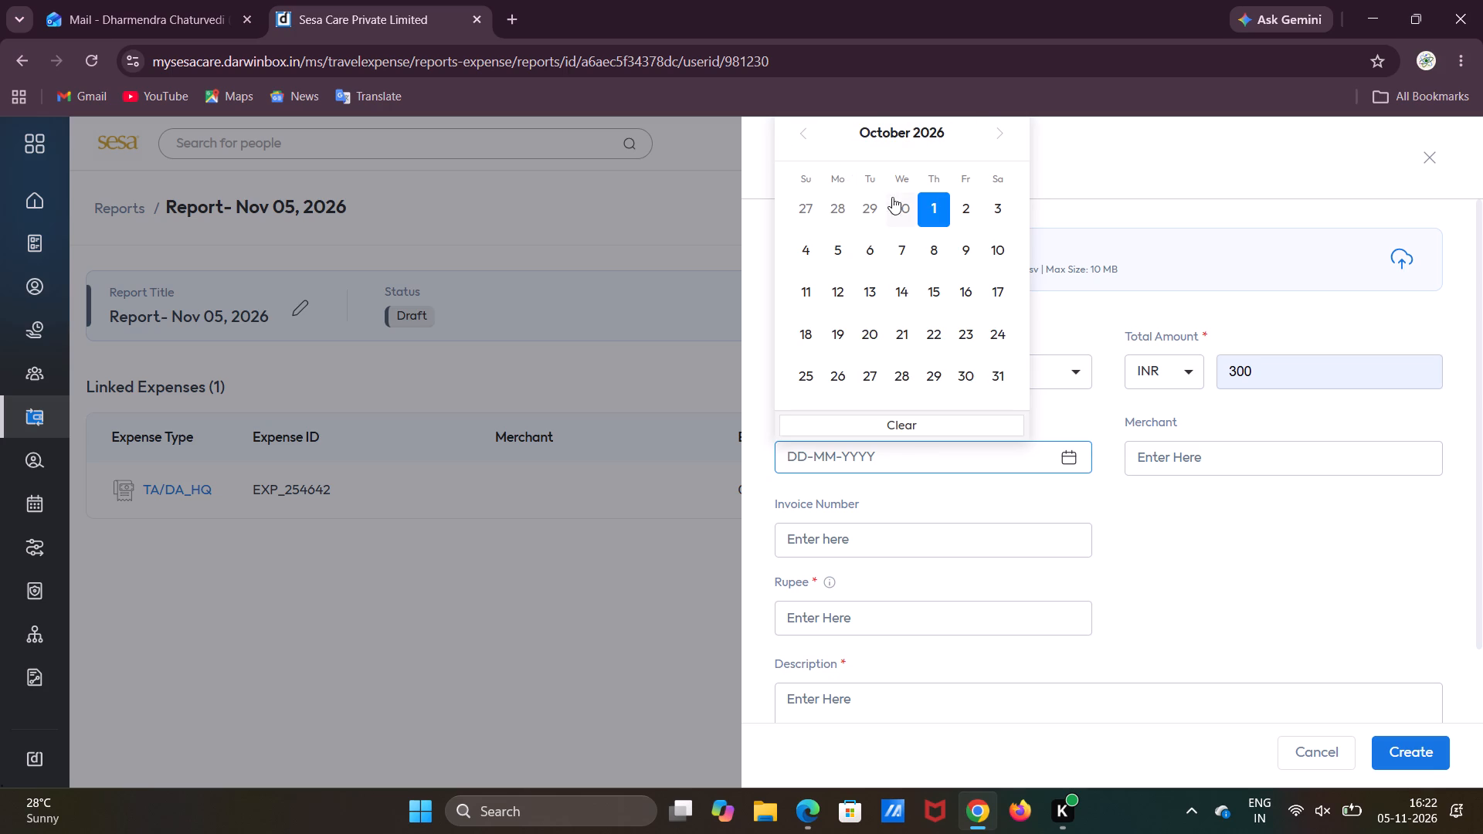
pyautogui.click(999, 215)
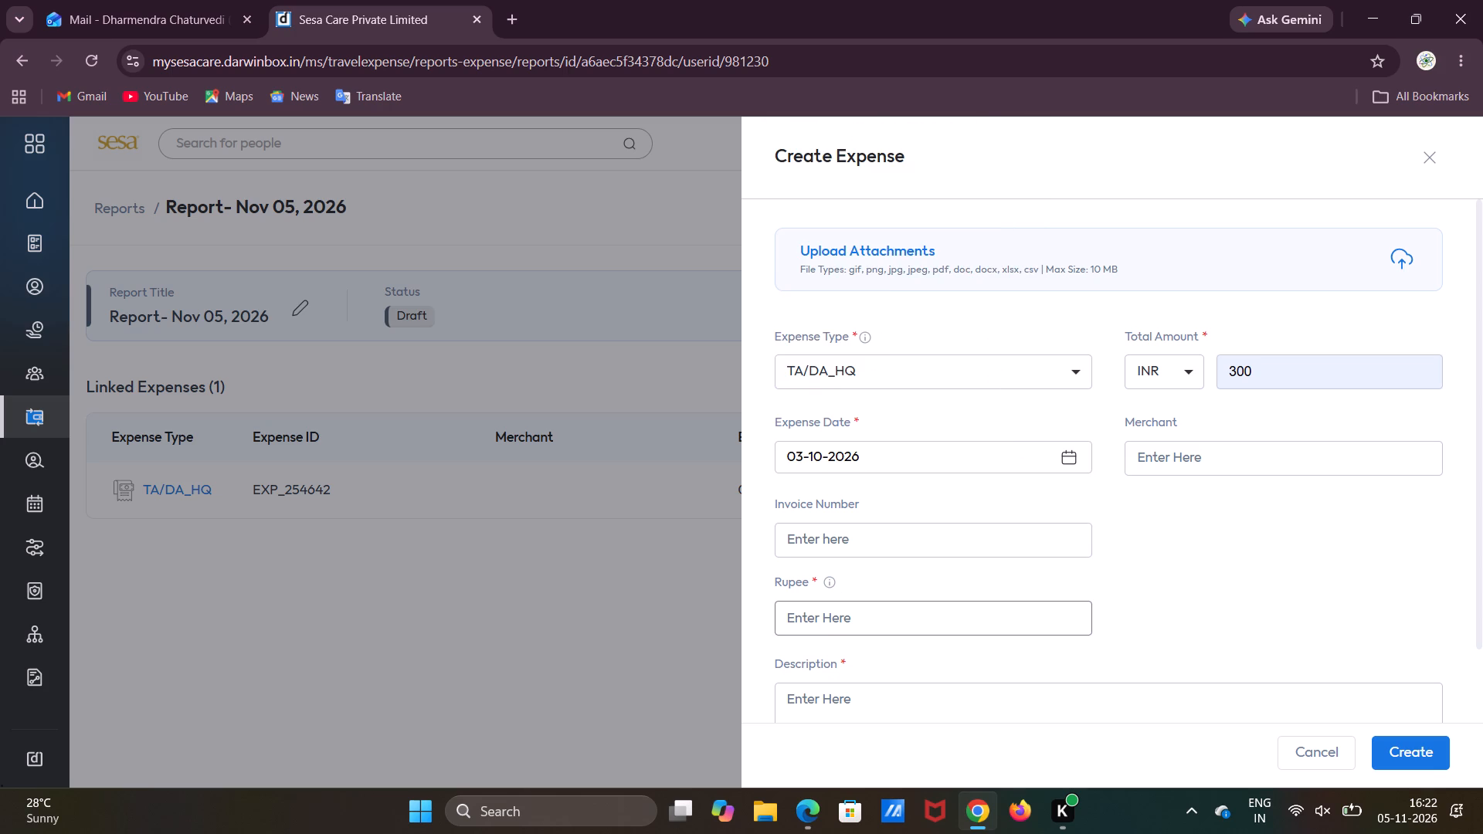
pyautogui.click(826, 629)
pyautogui.press('1')
pyautogui.scroll(-3, 825, 682)
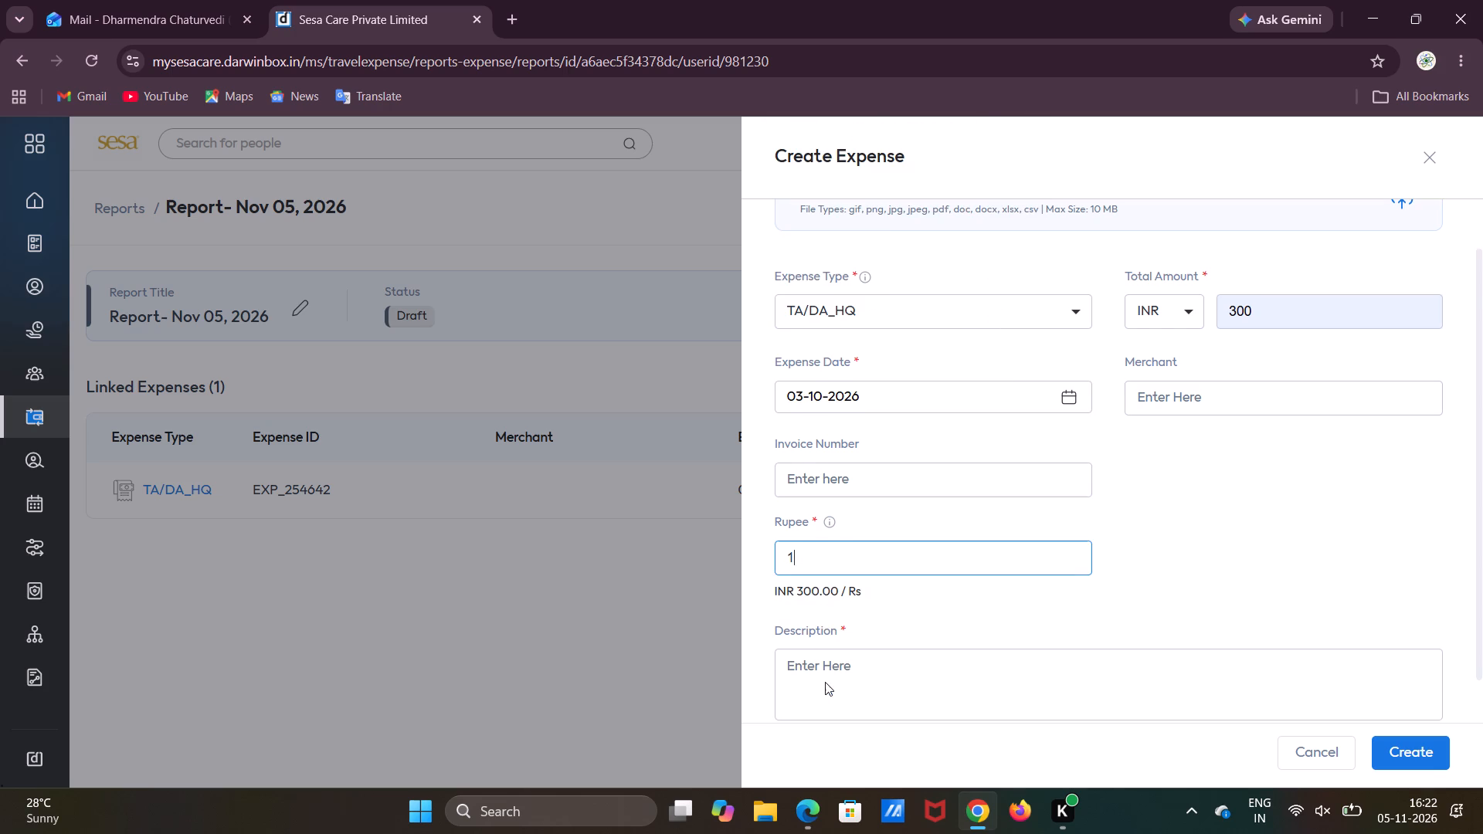
pyautogui.click(830, 619)
pyautogui.write('DB MEET')
pyautogui.press('Return')
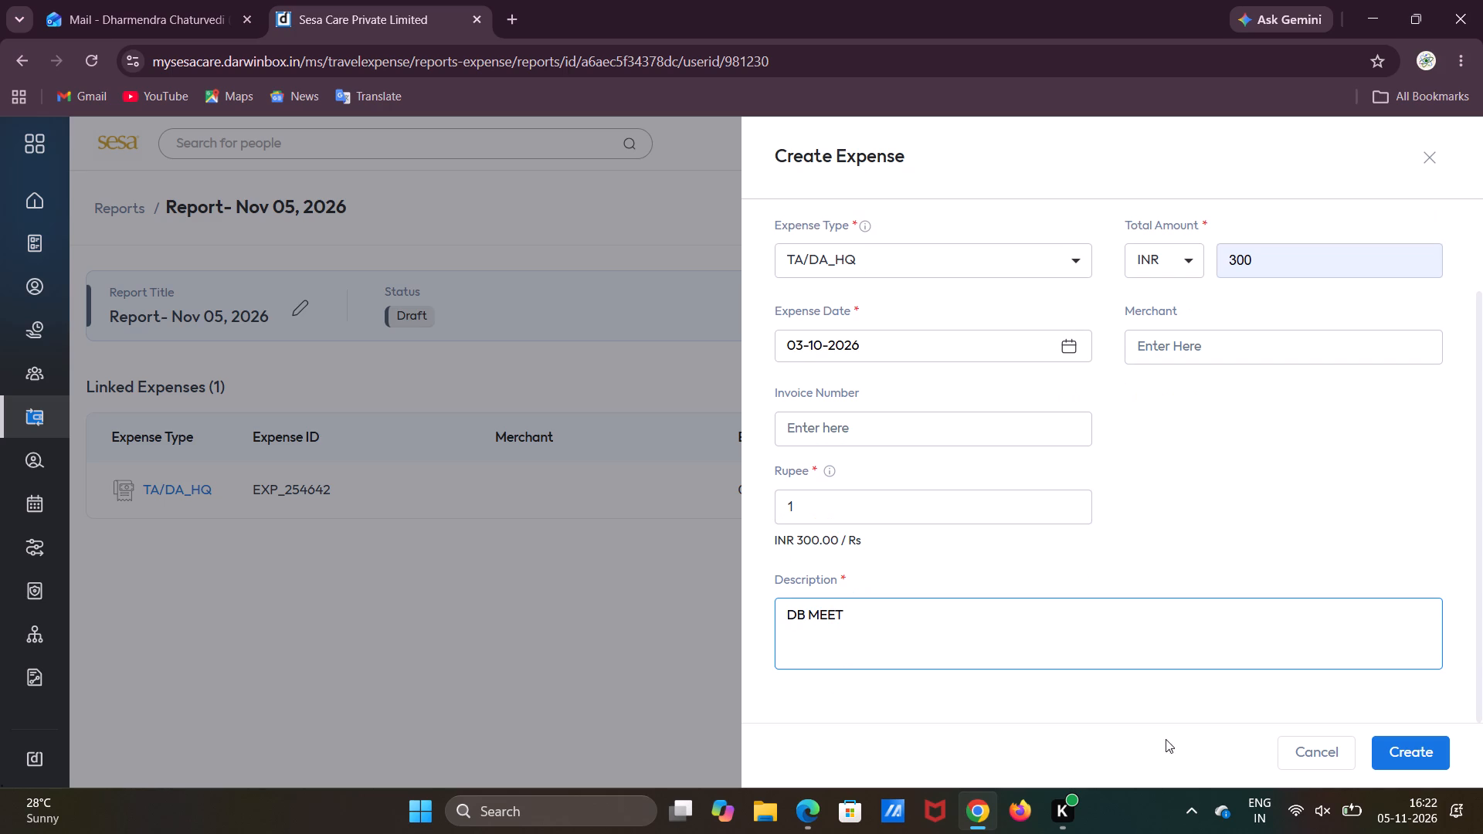
pyautogui.click(1402, 747)
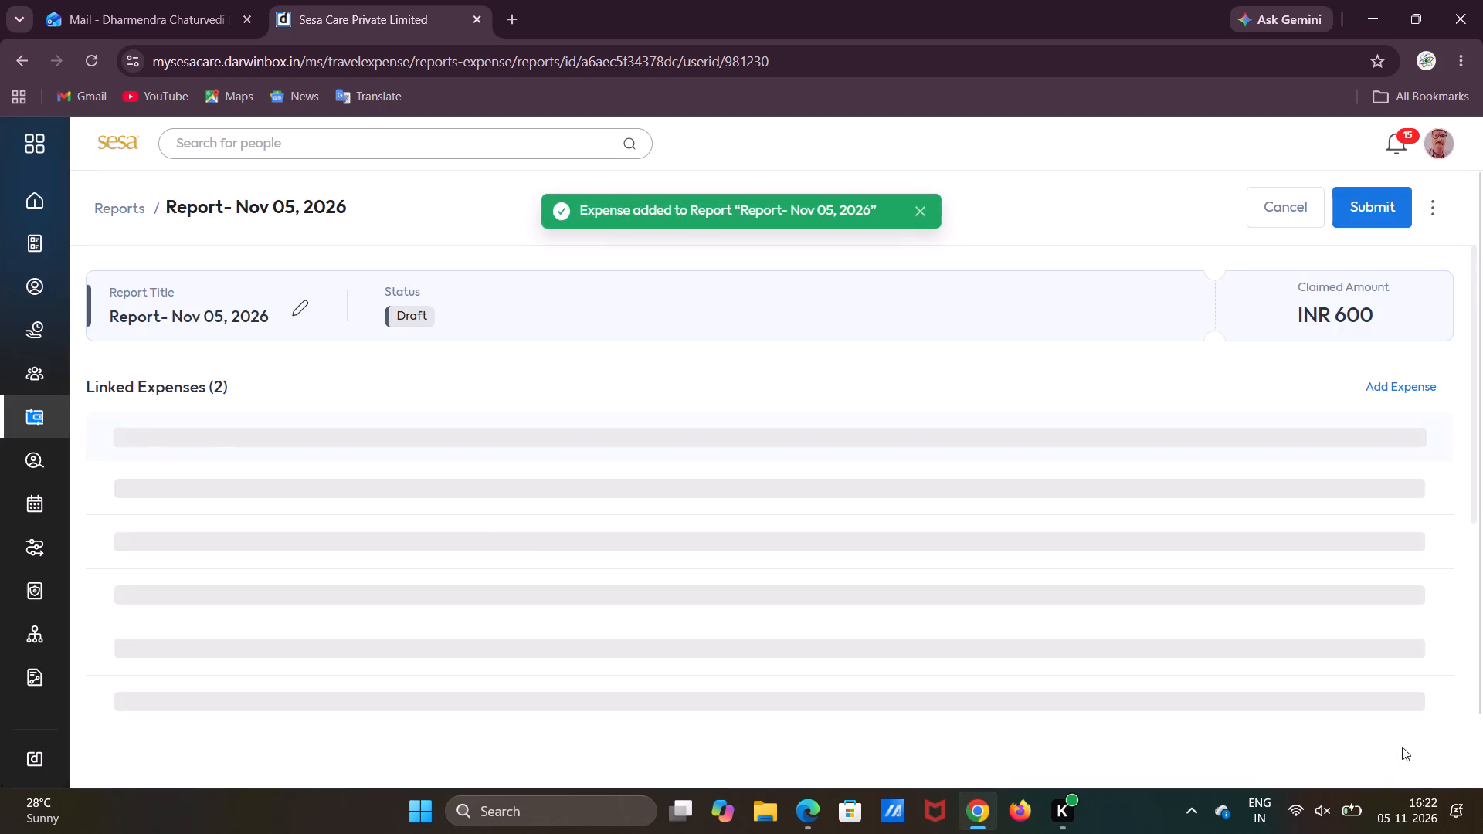
# Start a third expense manually in the report with type TA/DA_HQ and total amount 300.
pyautogui.click(1403, 385)
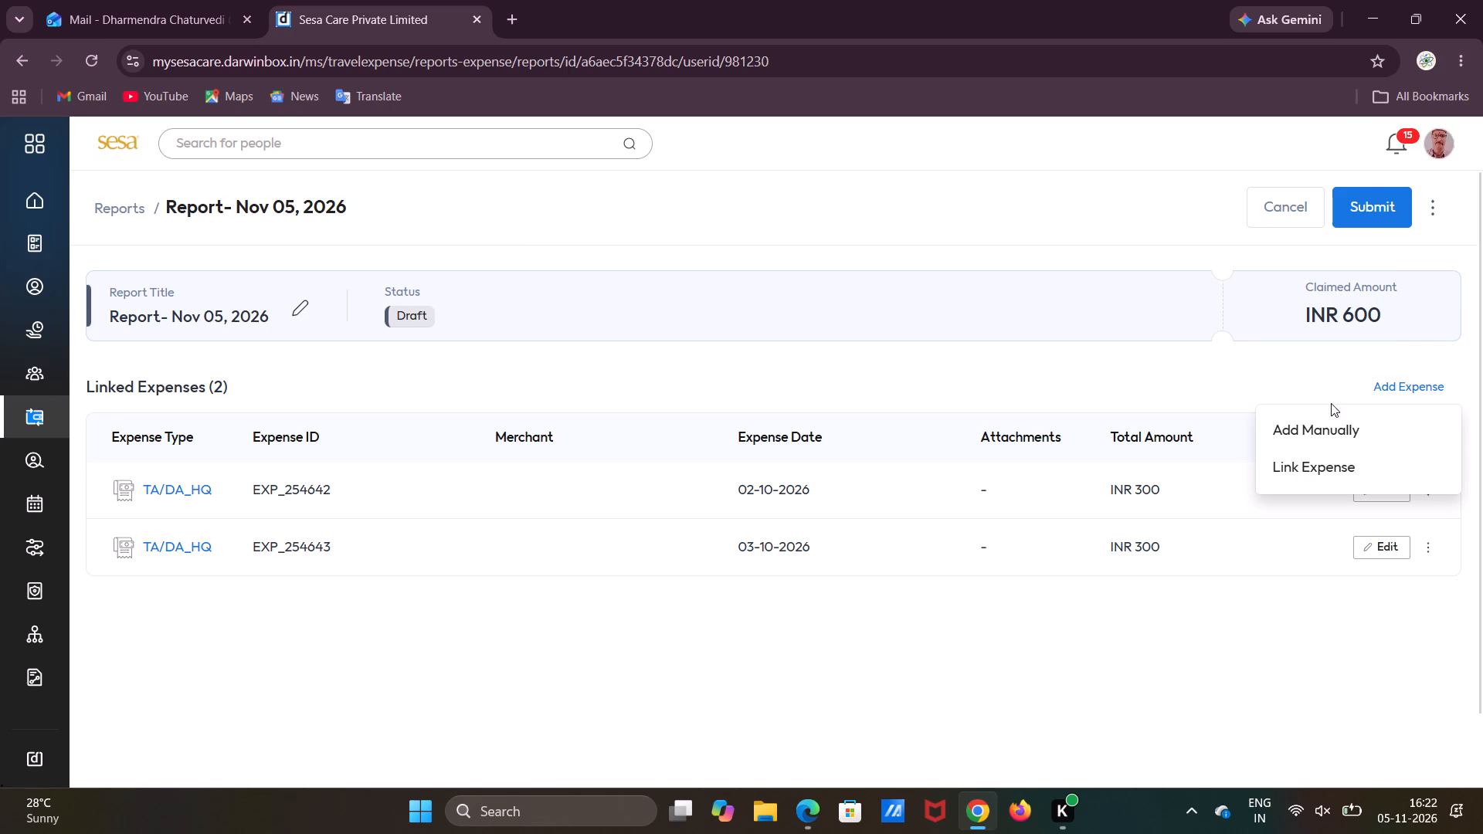
pyautogui.click(1316, 434)
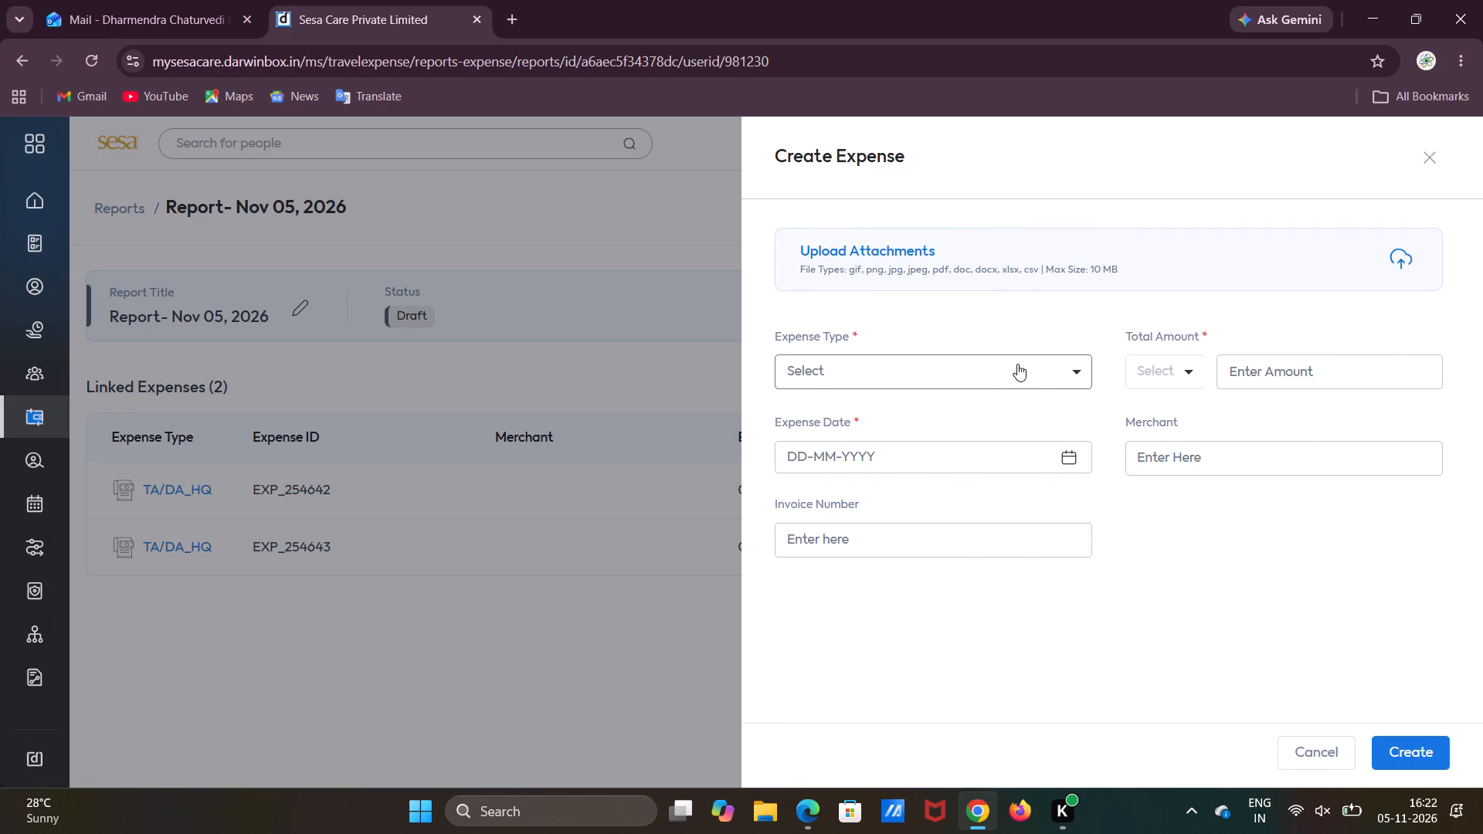
pyautogui.click(1015, 361)
pyautogui.write('HQ')
pyautogui.press('Down')
pyautogui.press('Return')
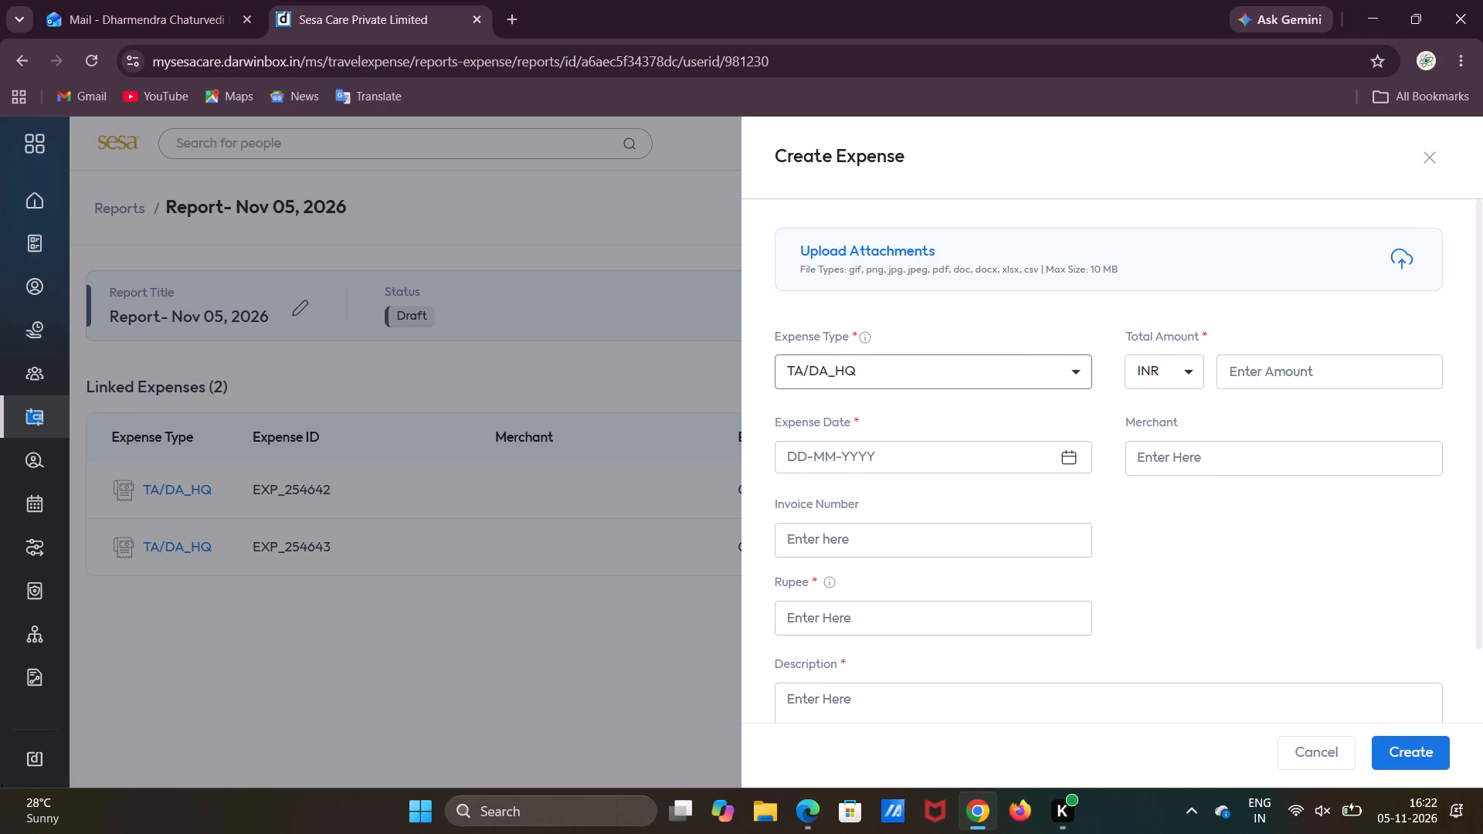
pyautogui.click(1244, 369)
pyautogui.write('300')
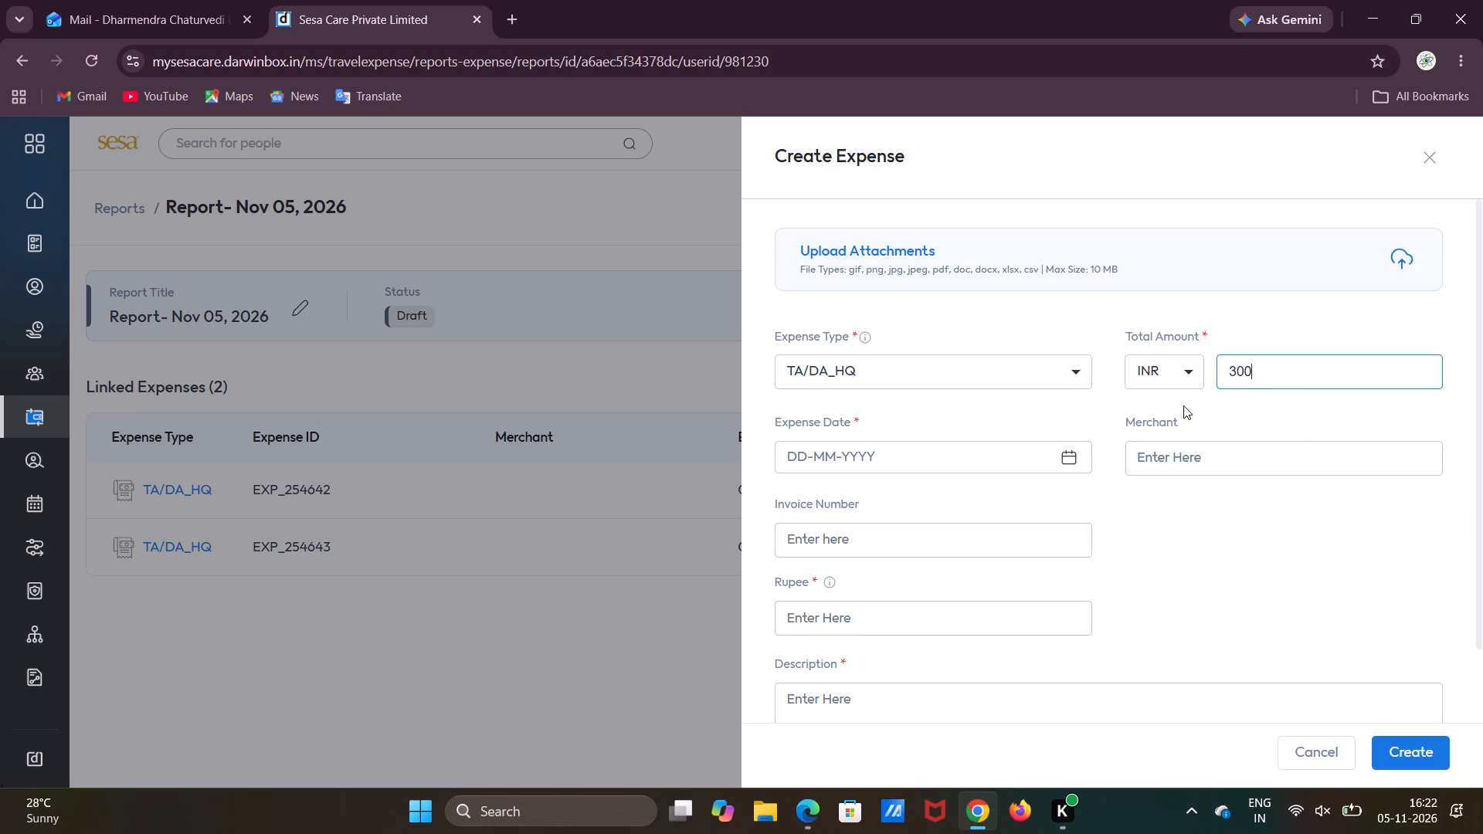
# Date the expense 05-10-2026, set Rupee to 1, enter the description MARKET VISIT and create the entry.
pyautogui.click(1035, 461)
pyautogui.click(804, 139)
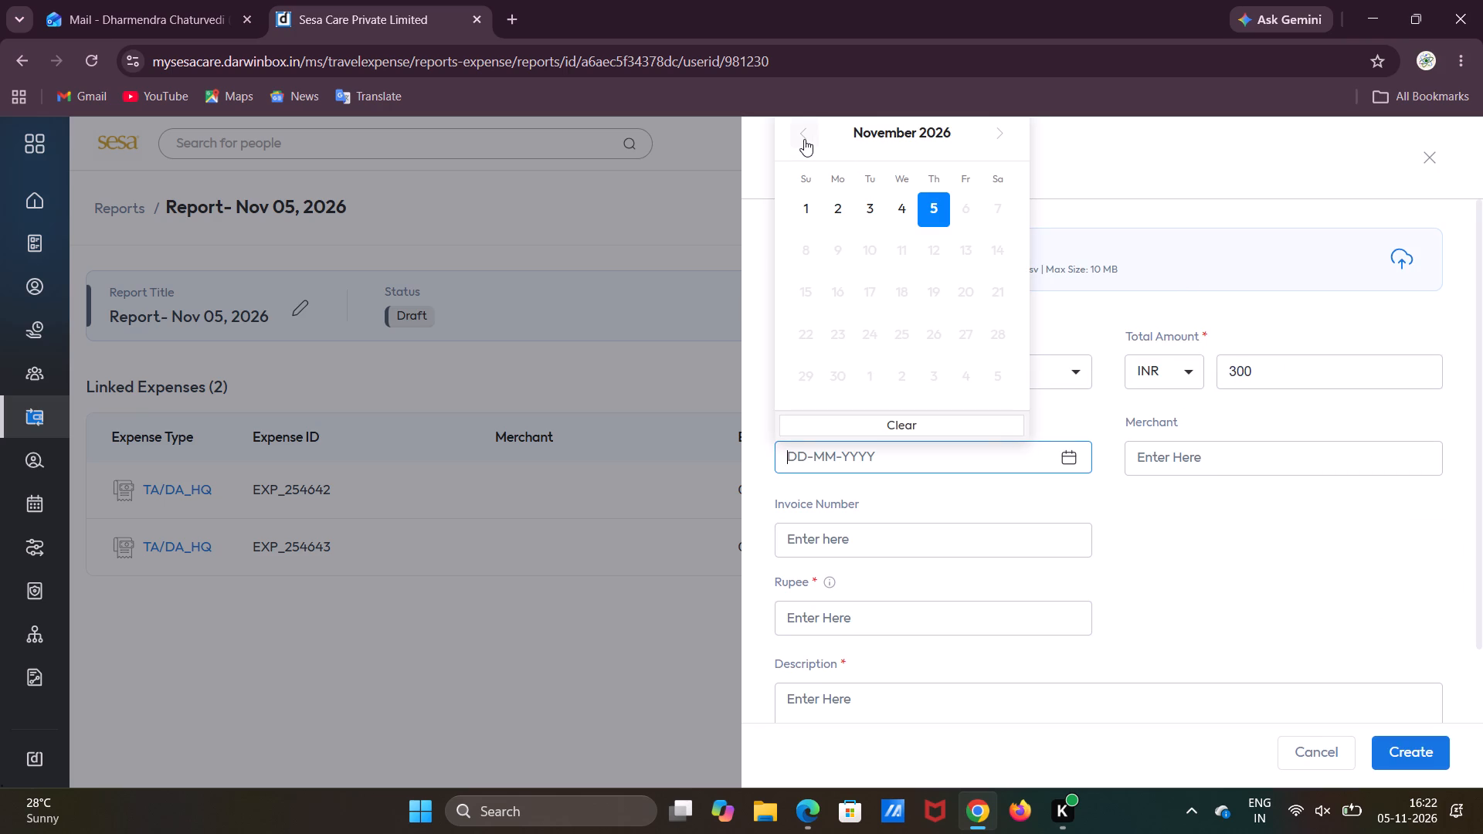
pyautogui.click(844, 252)
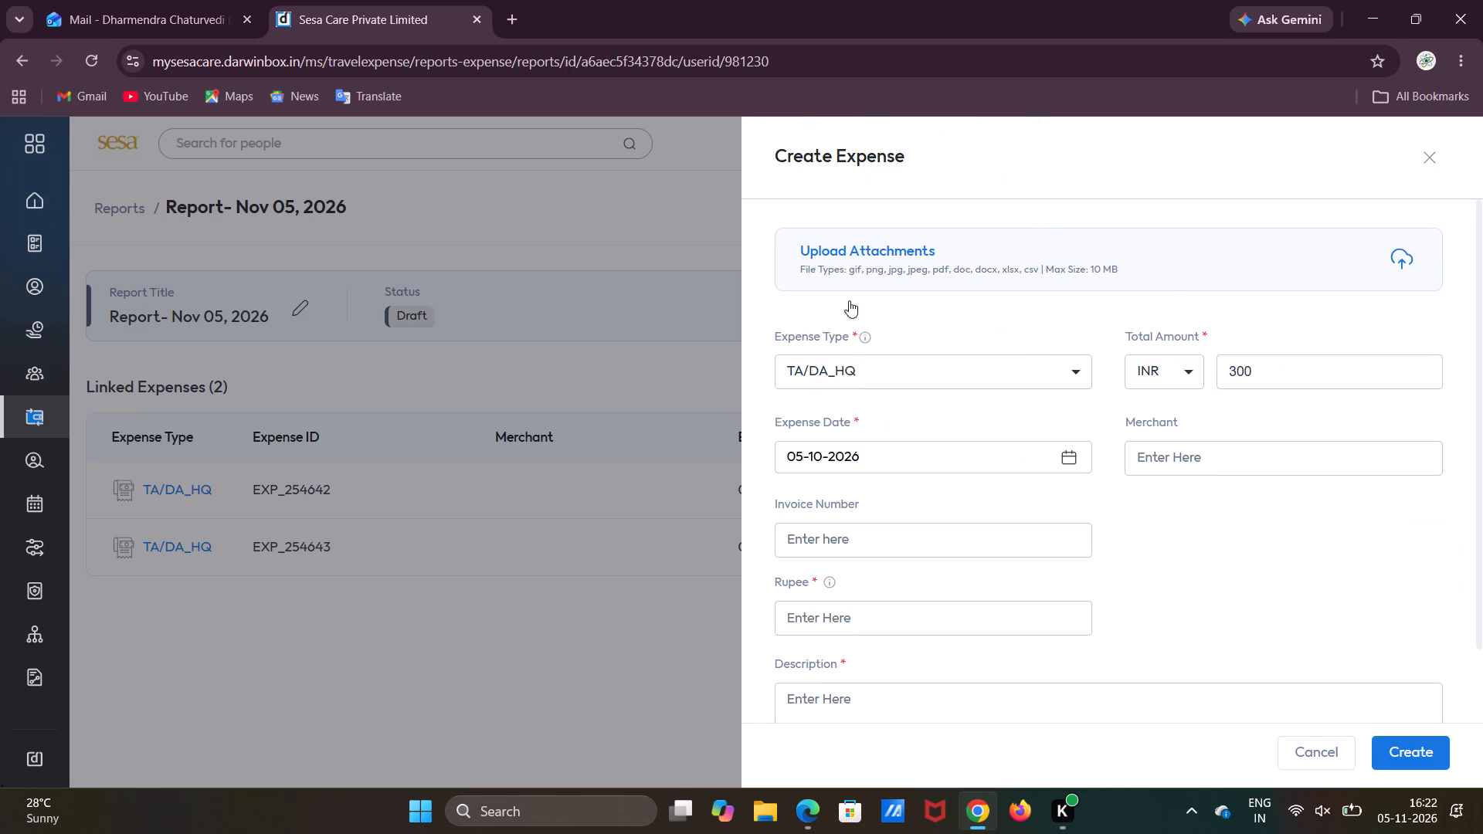
pyautogui.click(852, 628)
pyautogui.press('1')
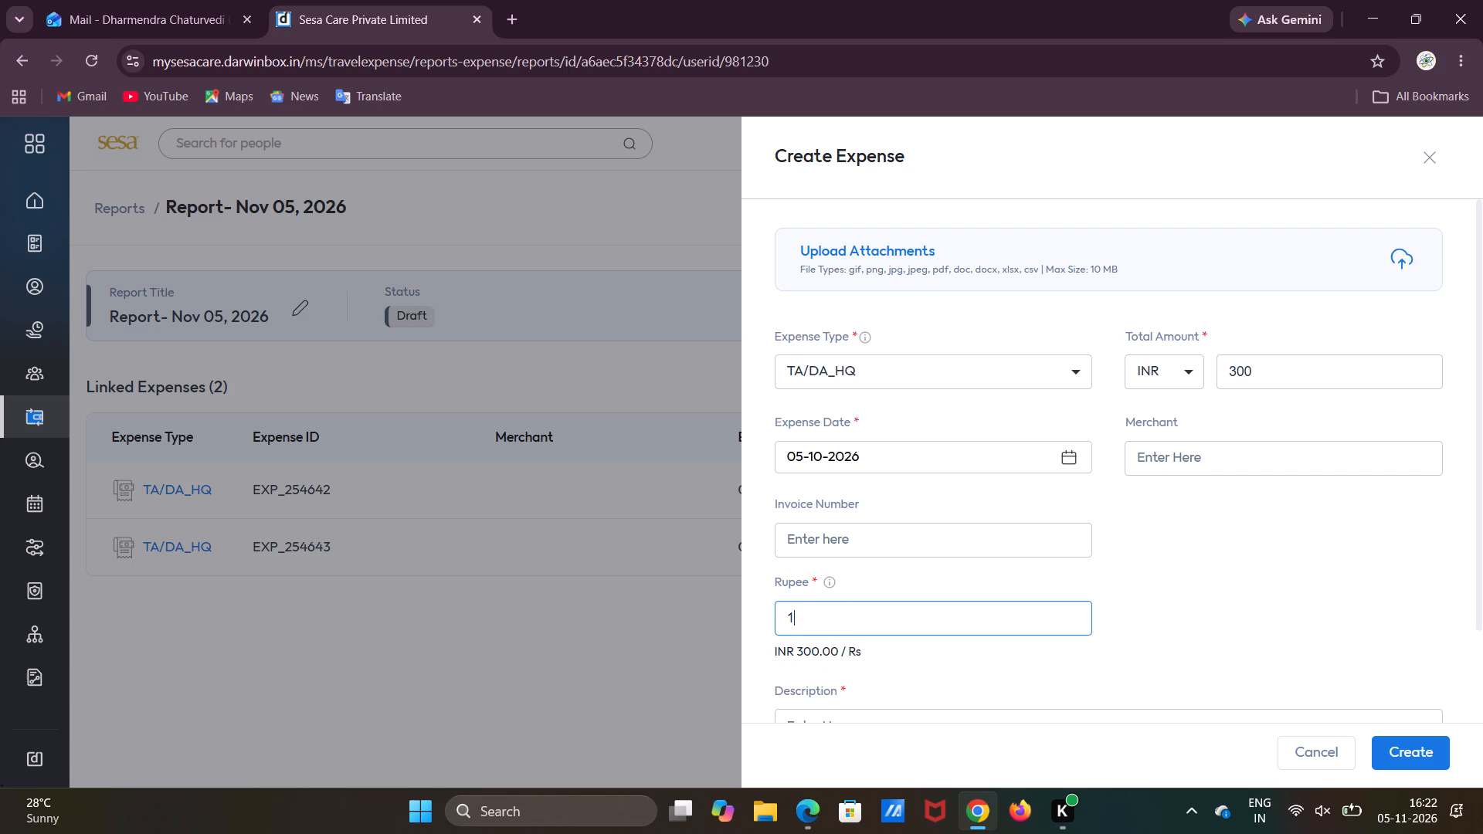
pyautogui.click(828, 710)
pyautogui.write('MARKET VISIT')
pyautogui.press('Return')
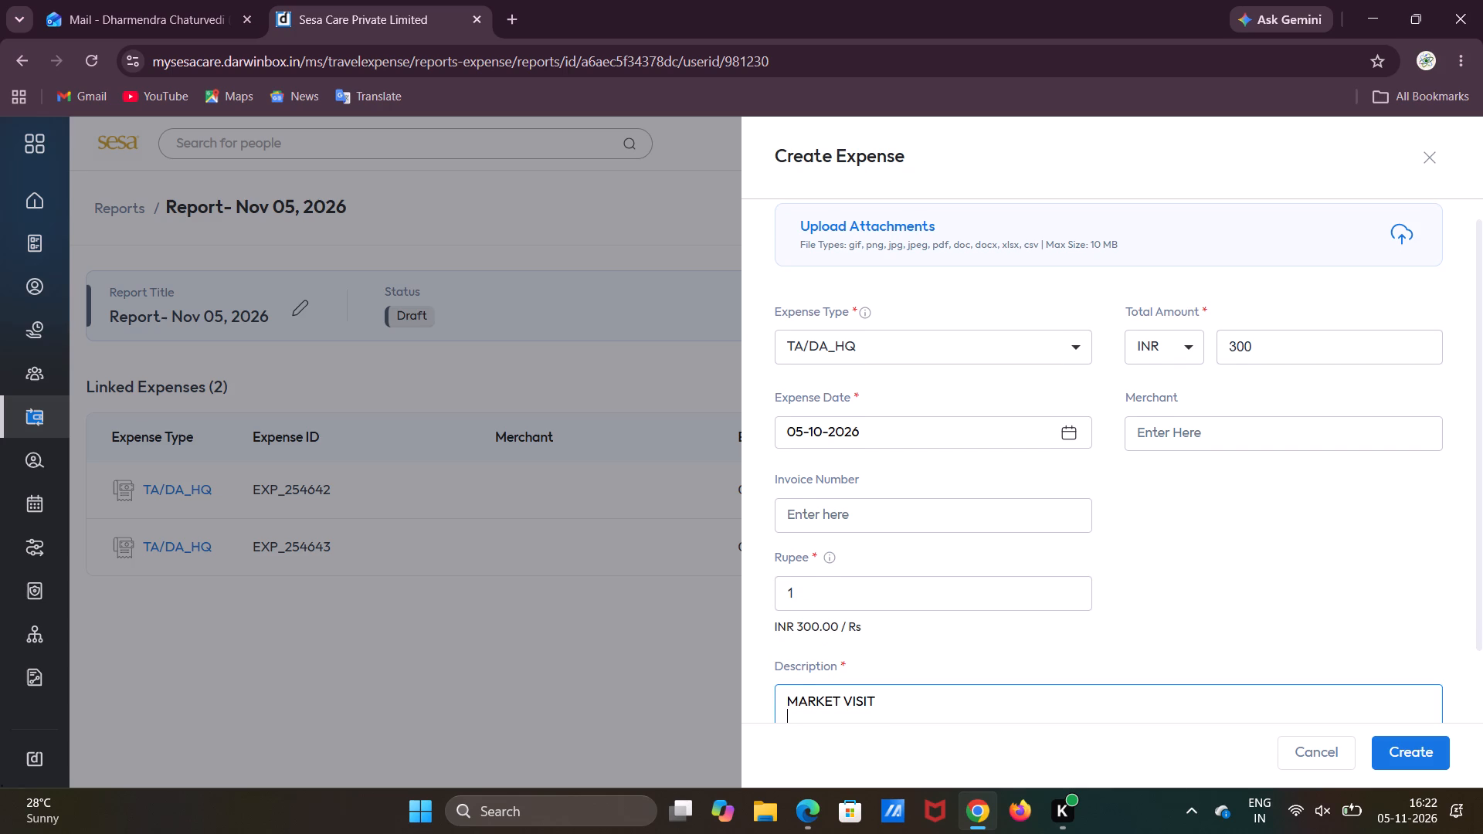
pyautogui.click(1396, 757)
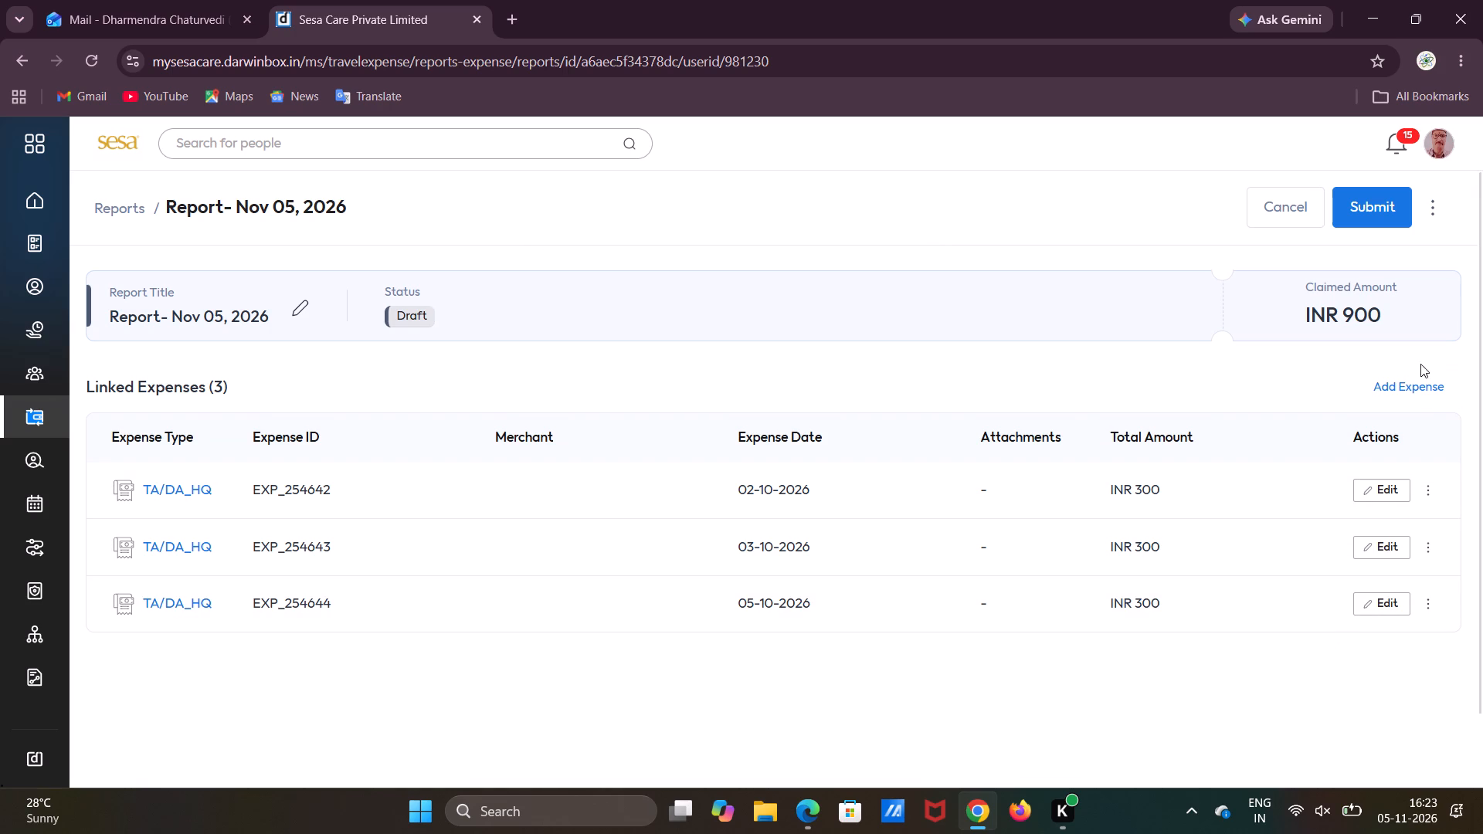
# Start a fourth expense manually in the report with type TA/DA_EX-HQ and total amount 450.
pyautogui.click(1408, 394)
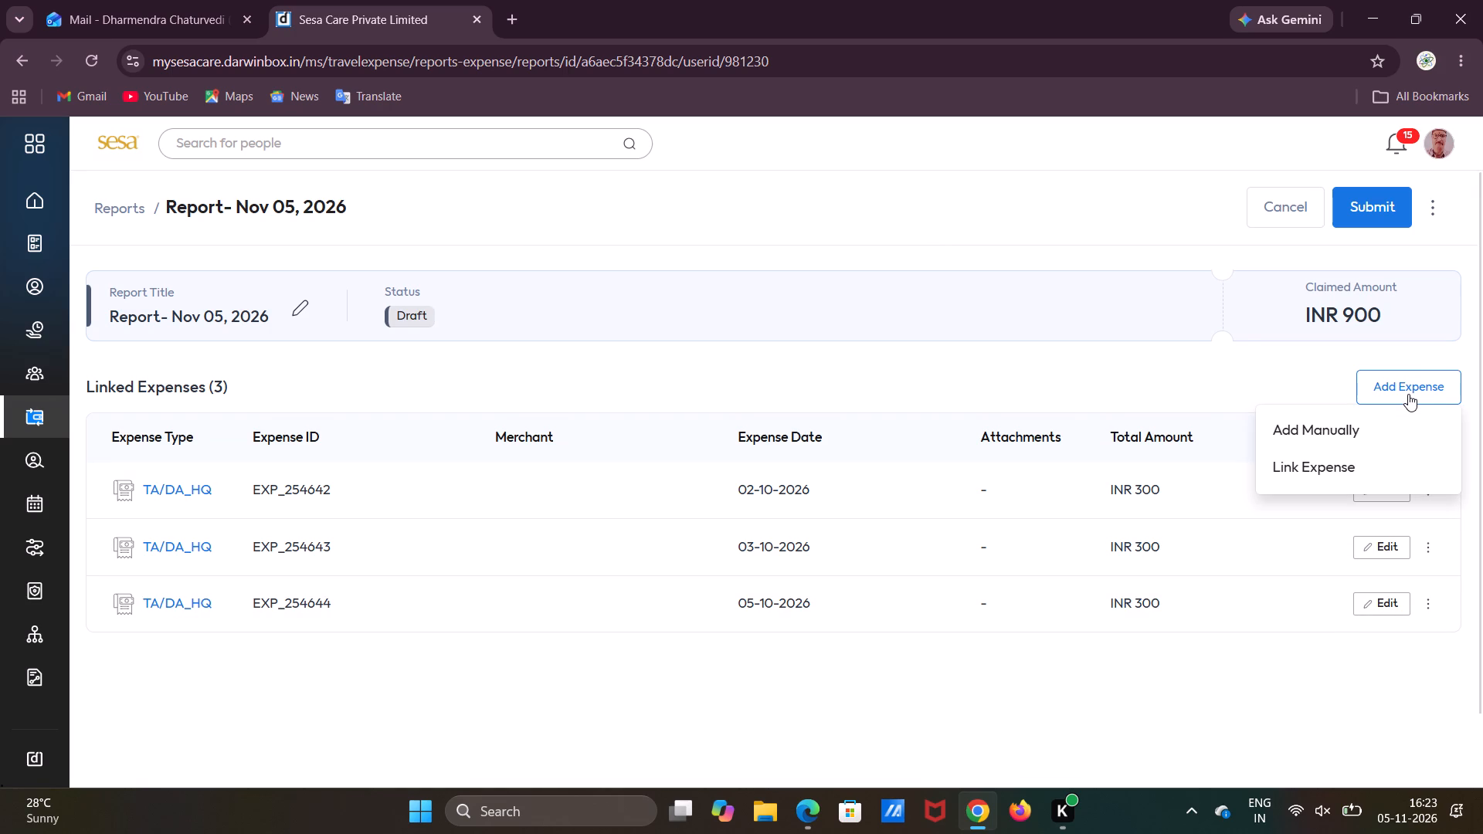
pyautogui.click(1301, 432)
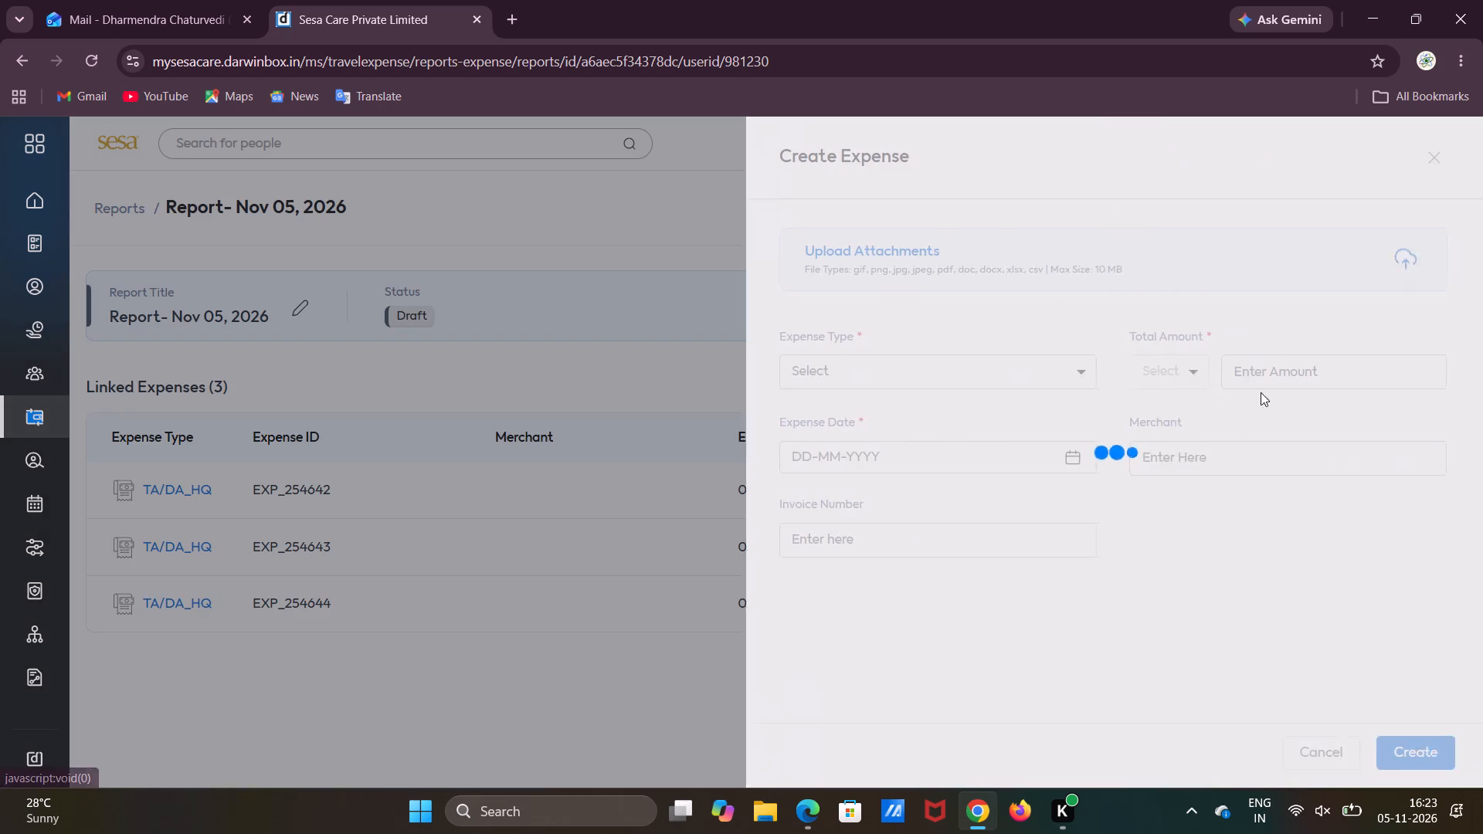
pyautogui.click(1028, 375)
pyautogui.write('HQ')
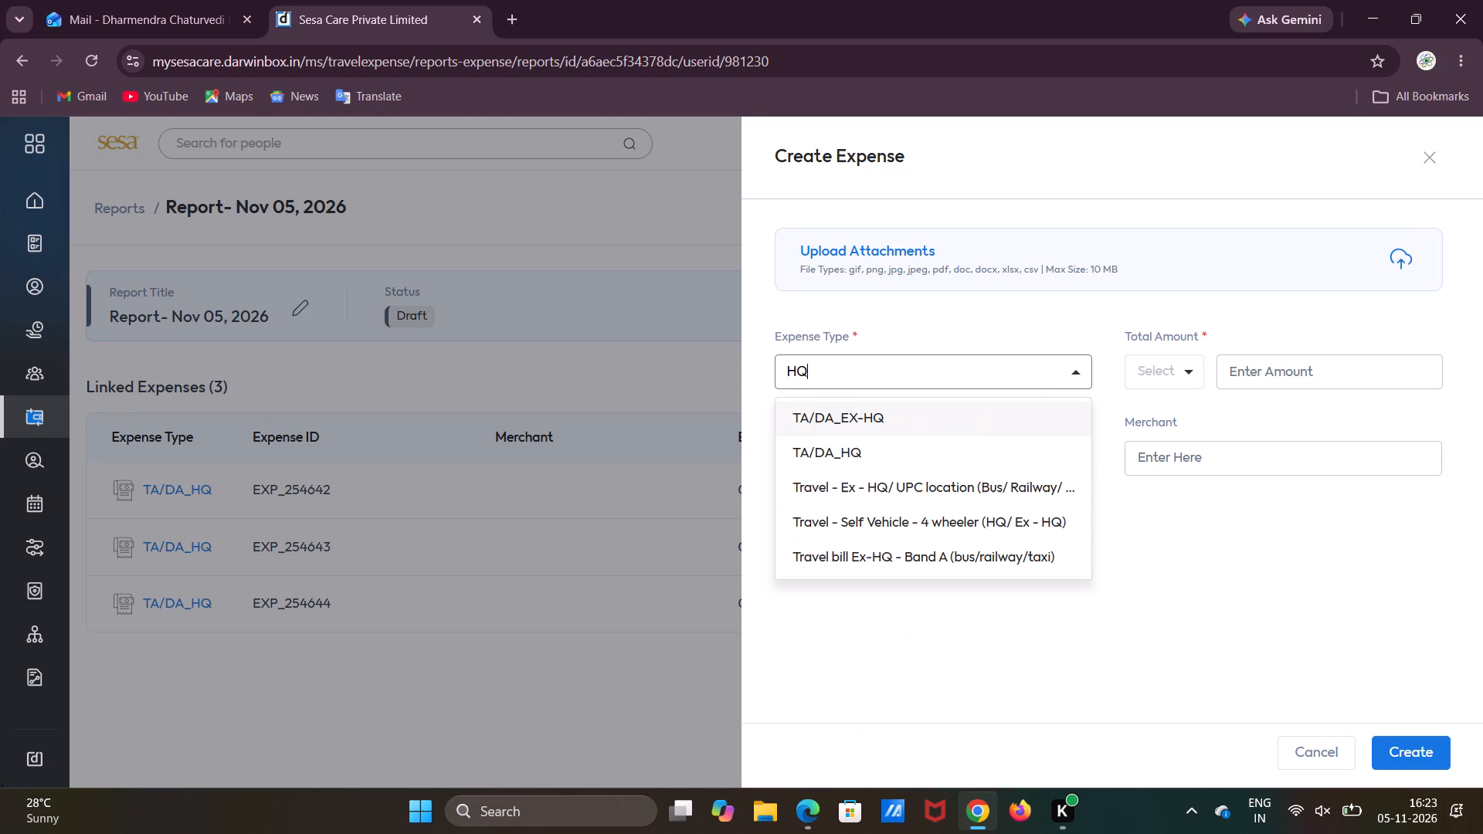
pyautogui.press('Return')
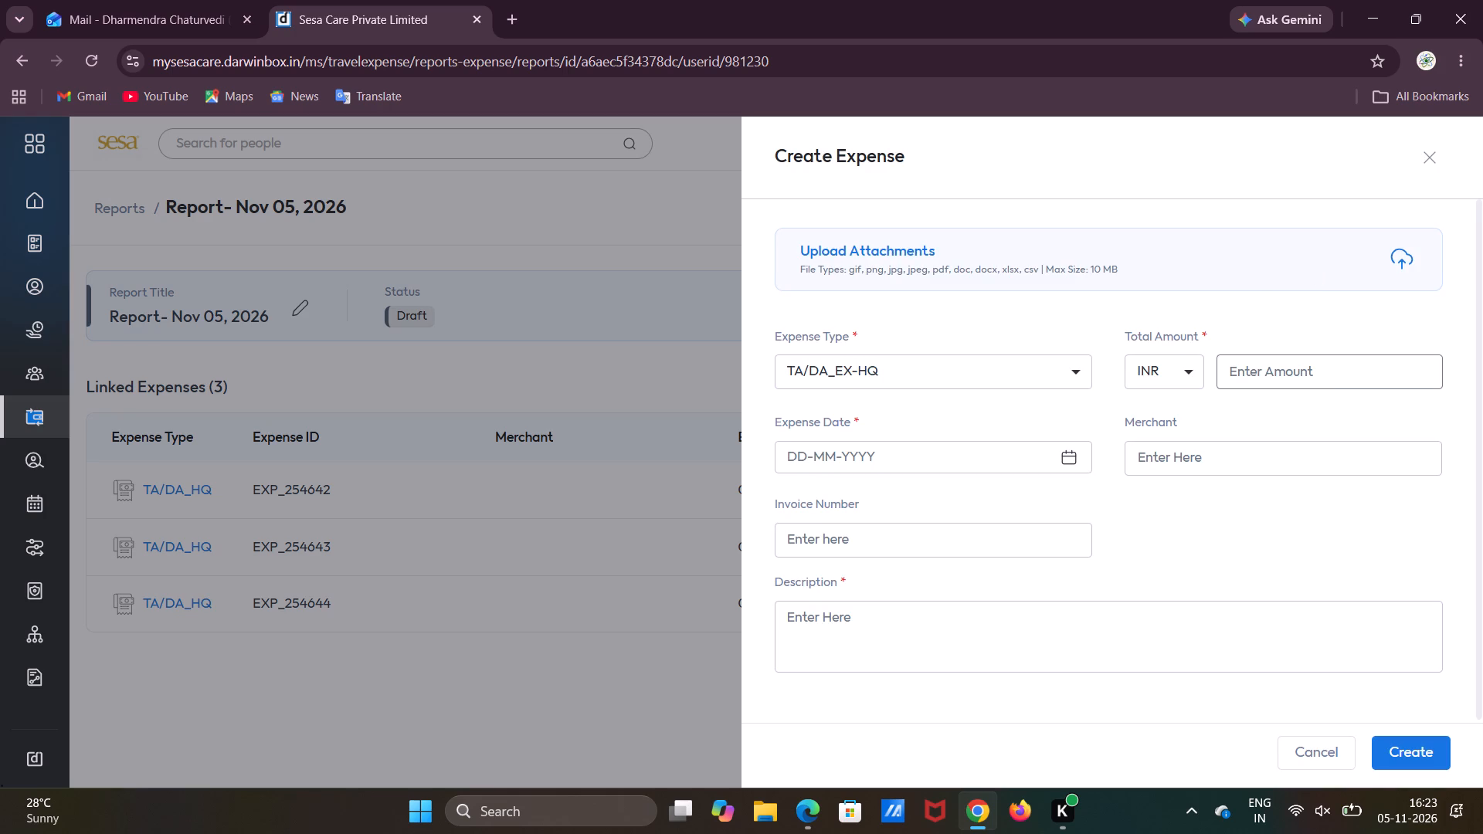
pyautogui.click(1295, 374)
pyautogui.write('450')
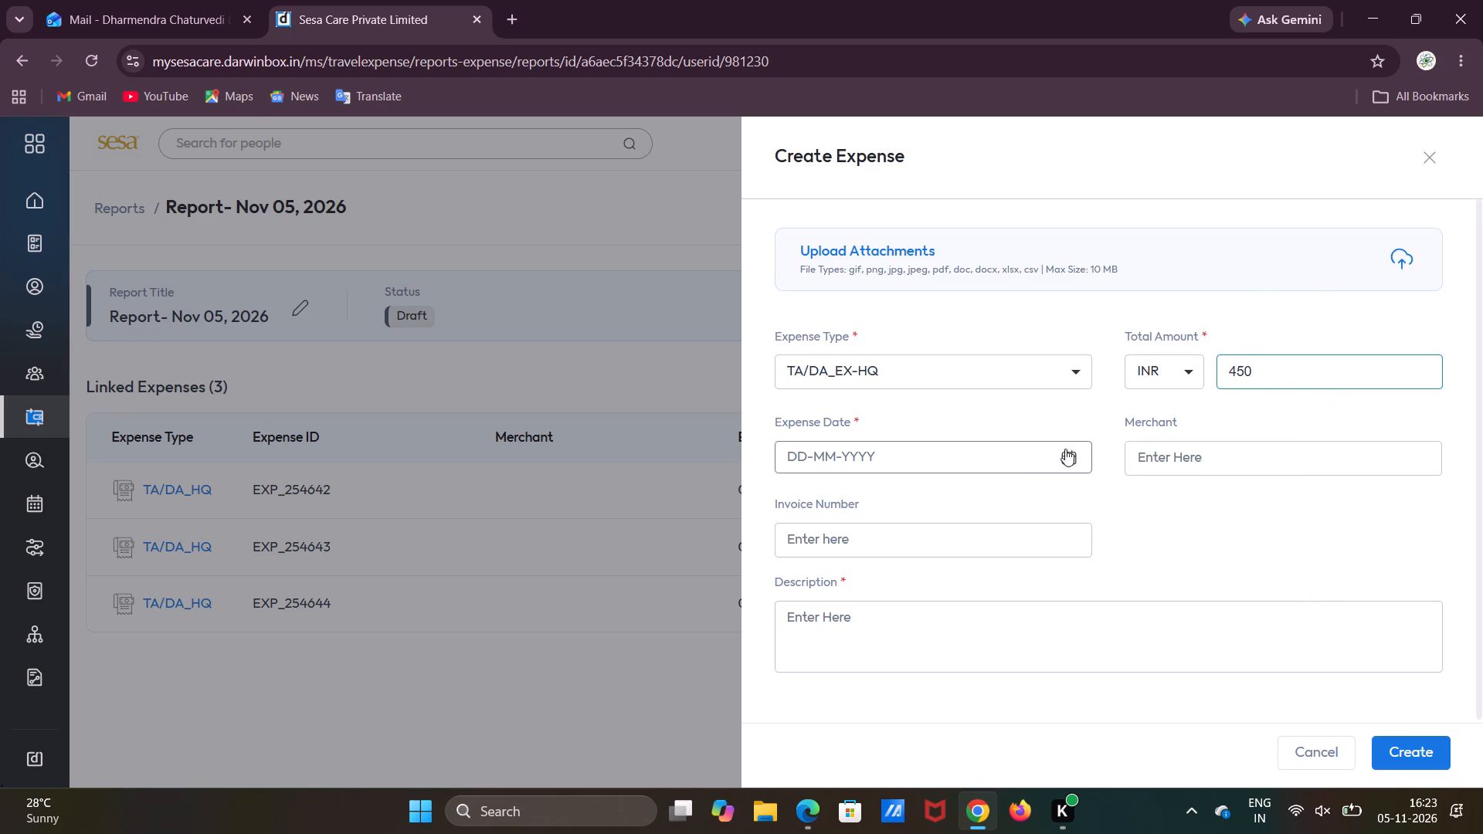
# Date the expense 07-10-2026, enter the description BHARTHANA and create the entry.
pyautogui.click(999, 459)
pyautogui.click(806, 131)
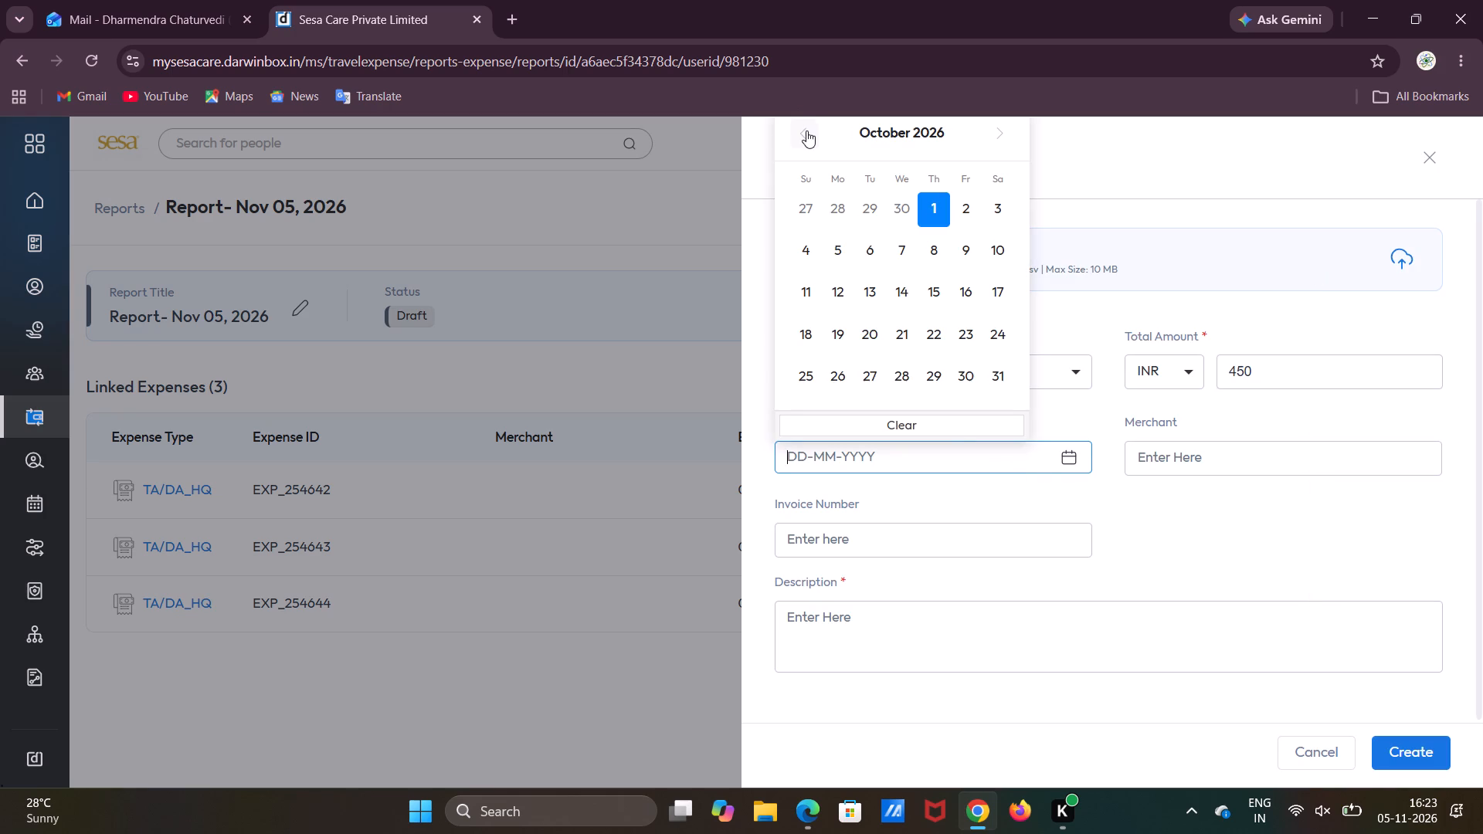
pyautogui.click(906, 253)
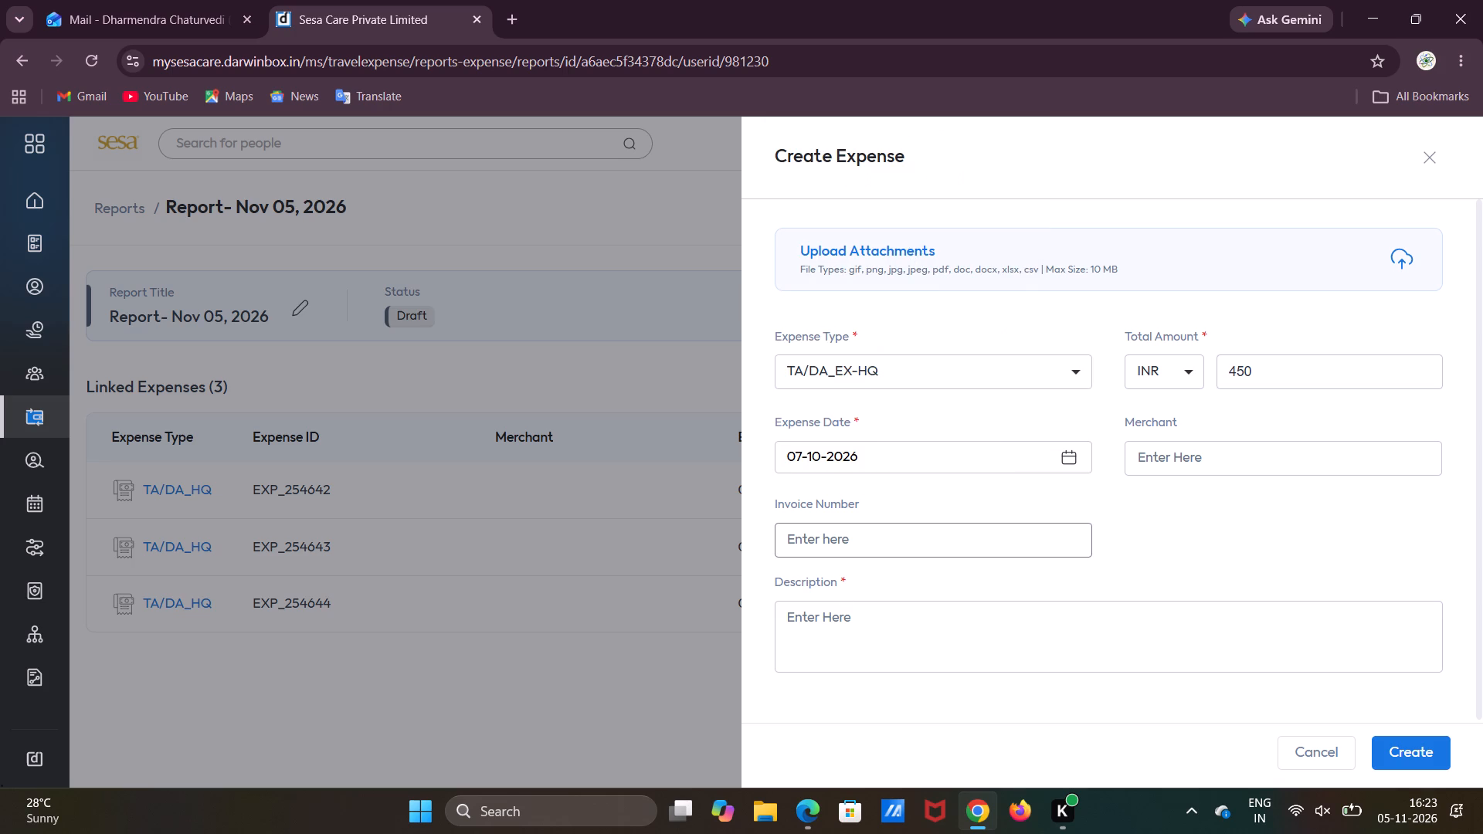
pyautogui.click(837, 662)
pyautogui.write('BA')
pyautogui.press('BackSpace')
pyautogui.write('HAF')
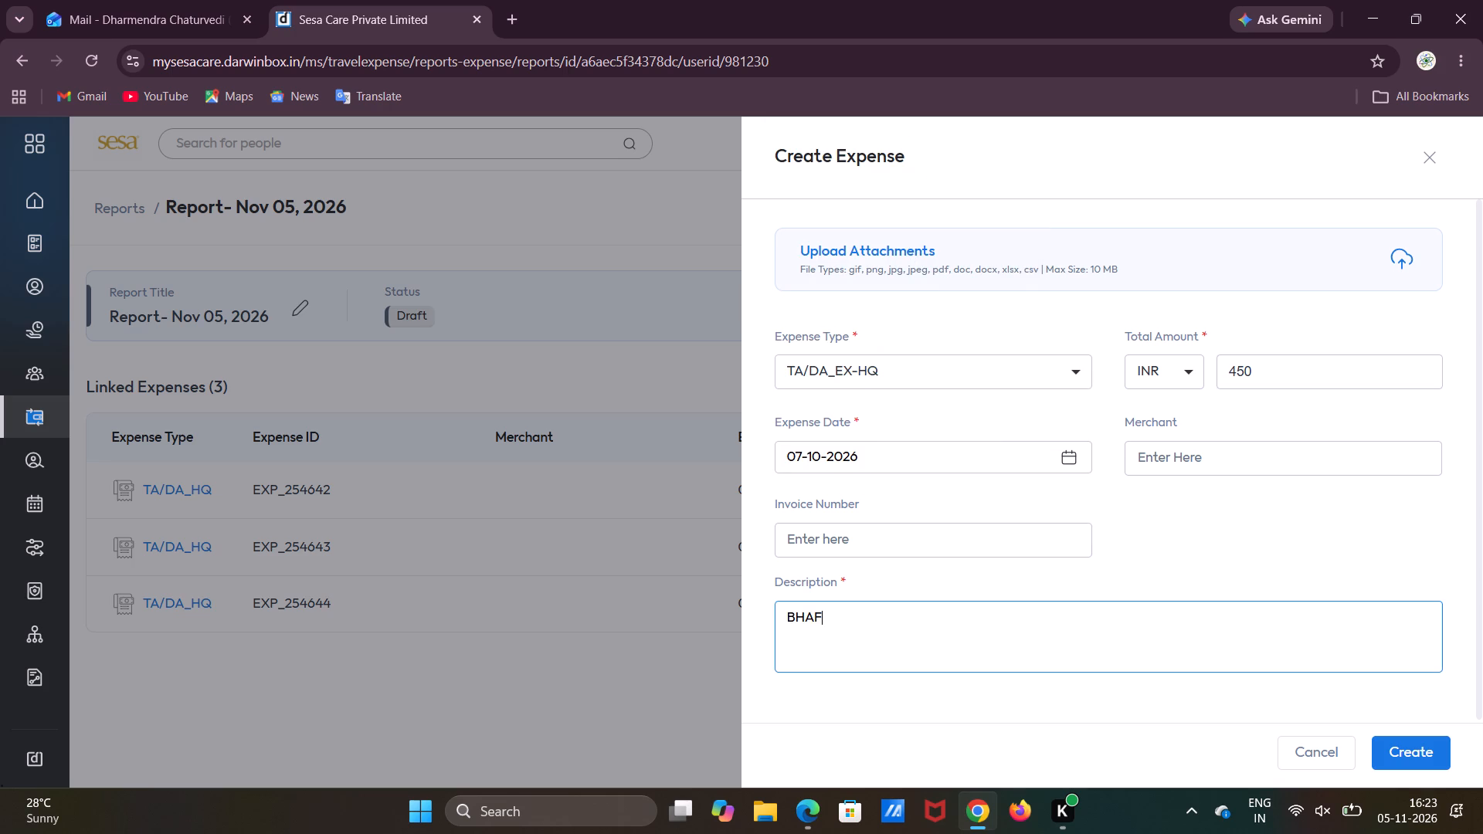
pyautogui.press('BackSpace')
pyautogui.write('RTHANA')
pyautogui.click(1393, 741)
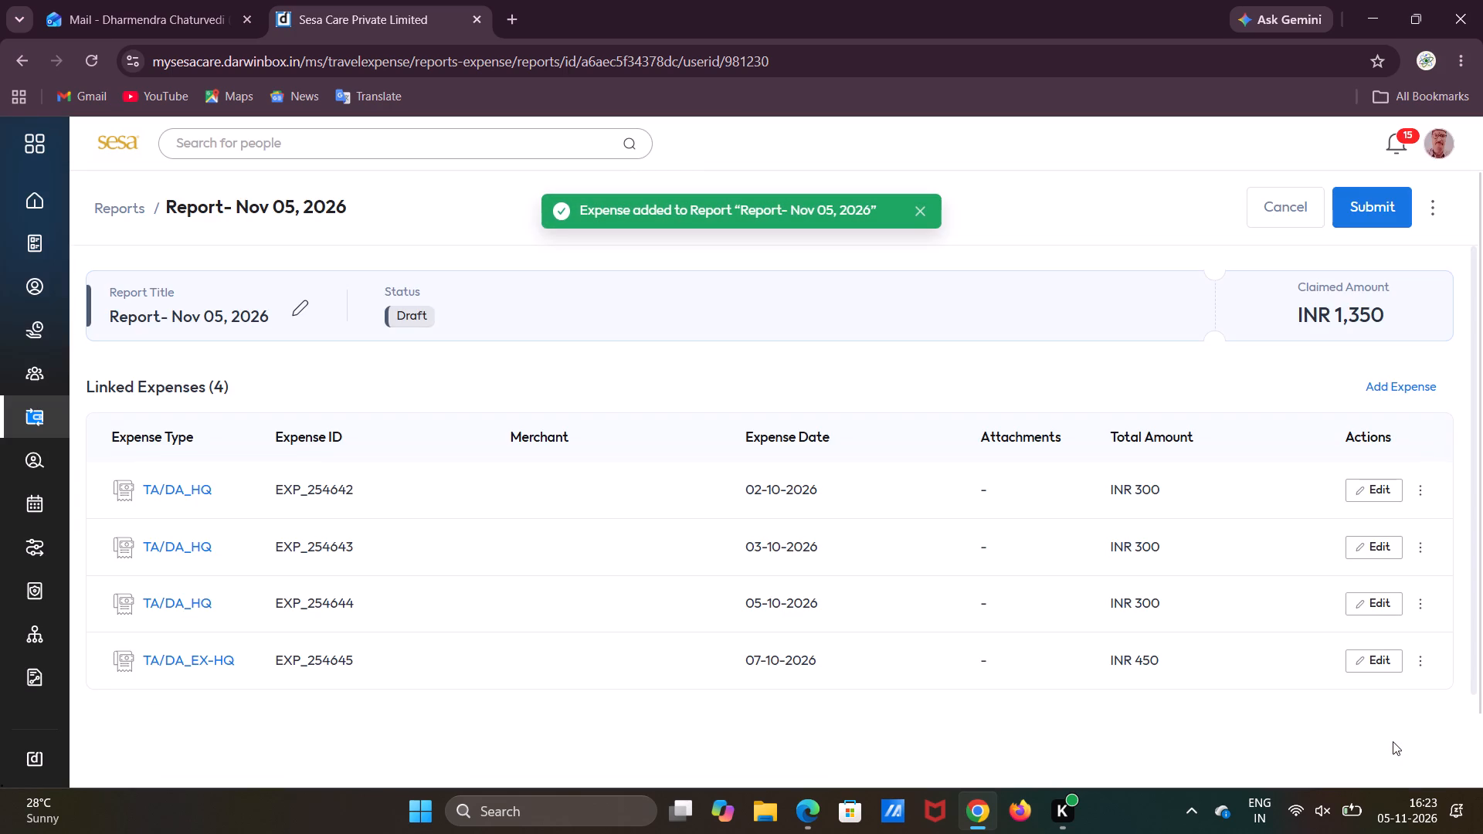
# Start a fifth expense manually in the report with type TA/DA_HQ and total amount 300.
pyautogui.click(1383, 388)
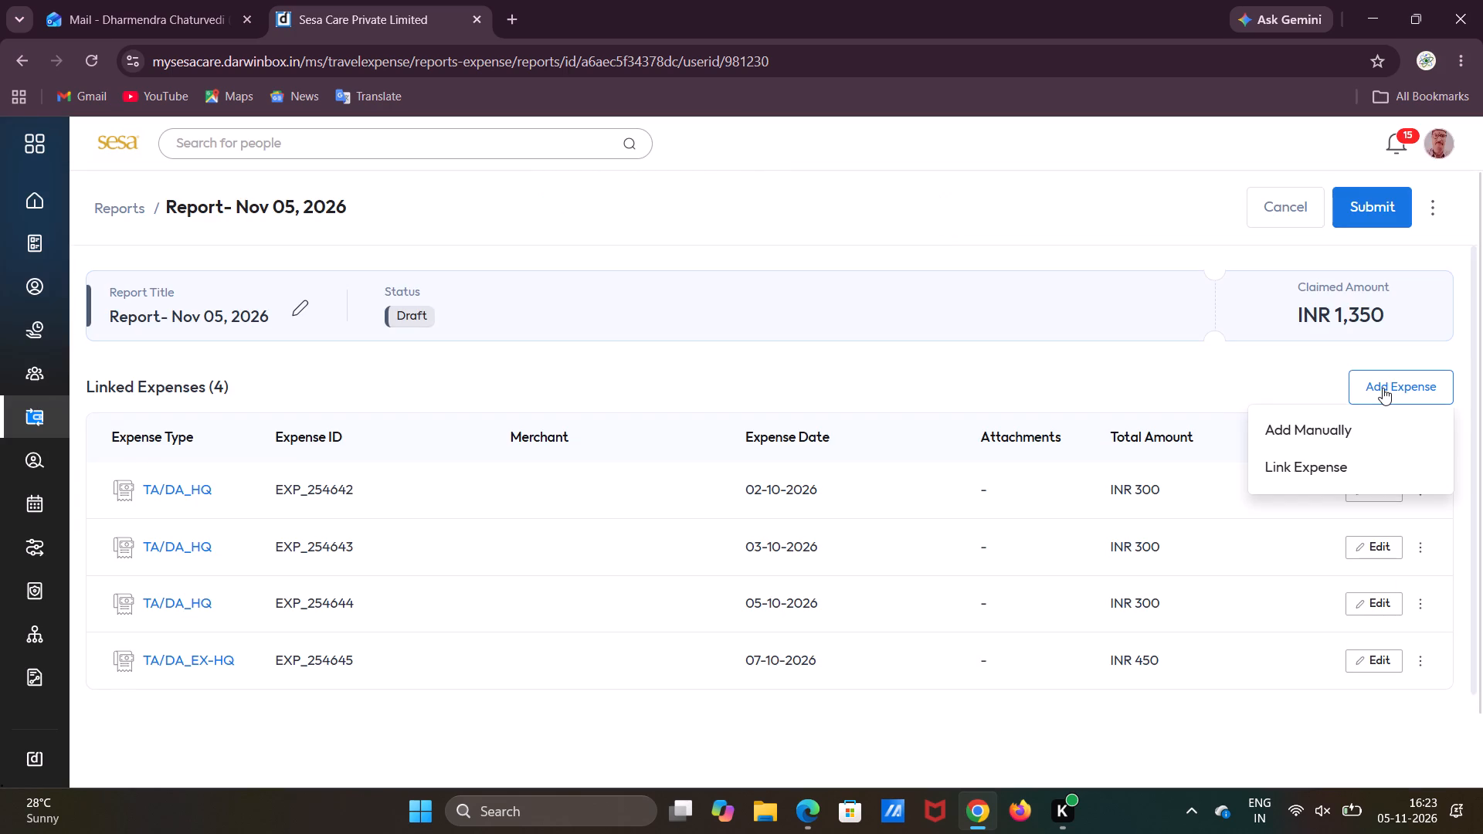
pyautogui.click(1302, 436)
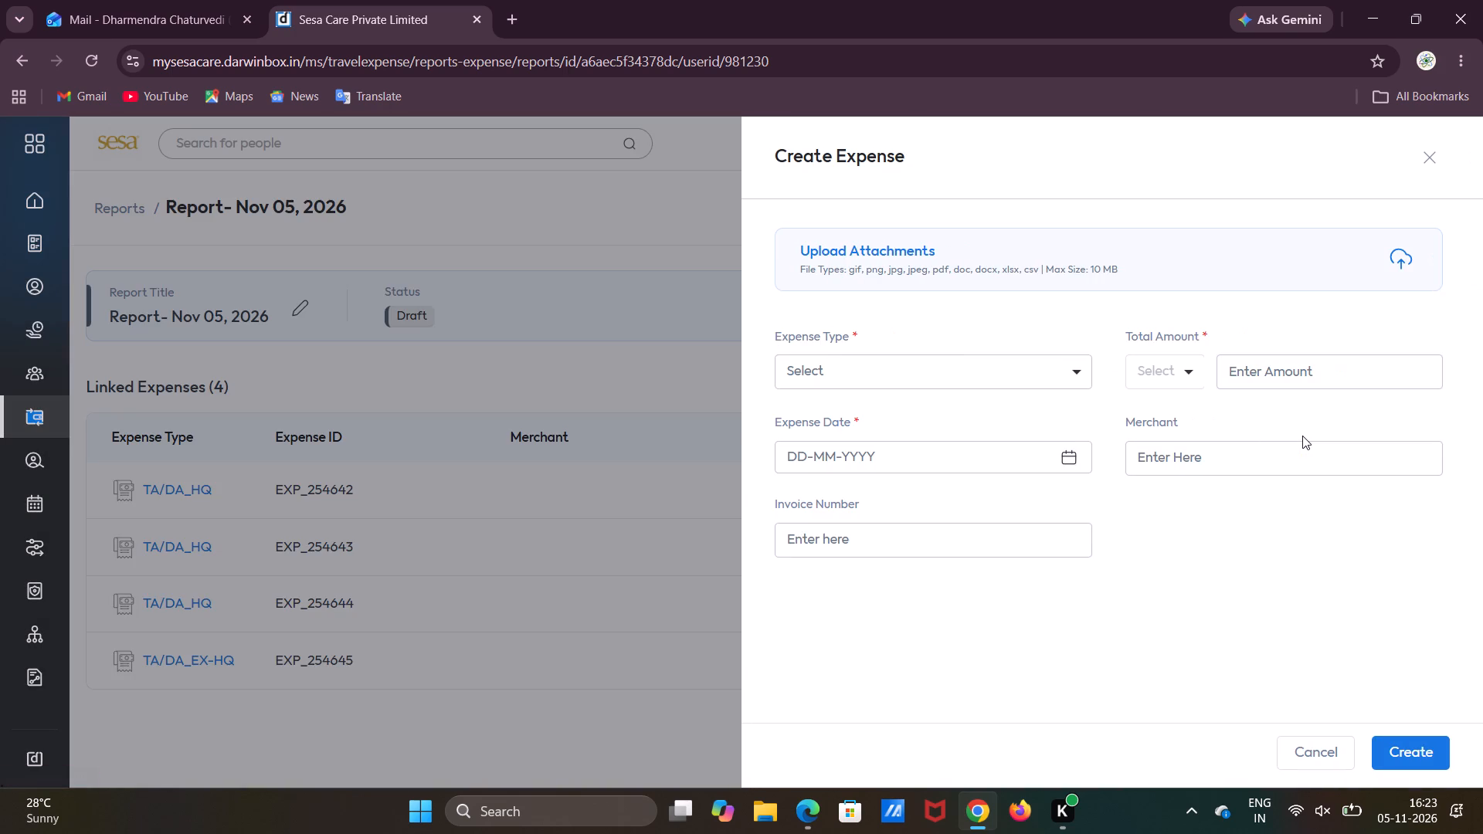
pyautogui.click(972, 361)
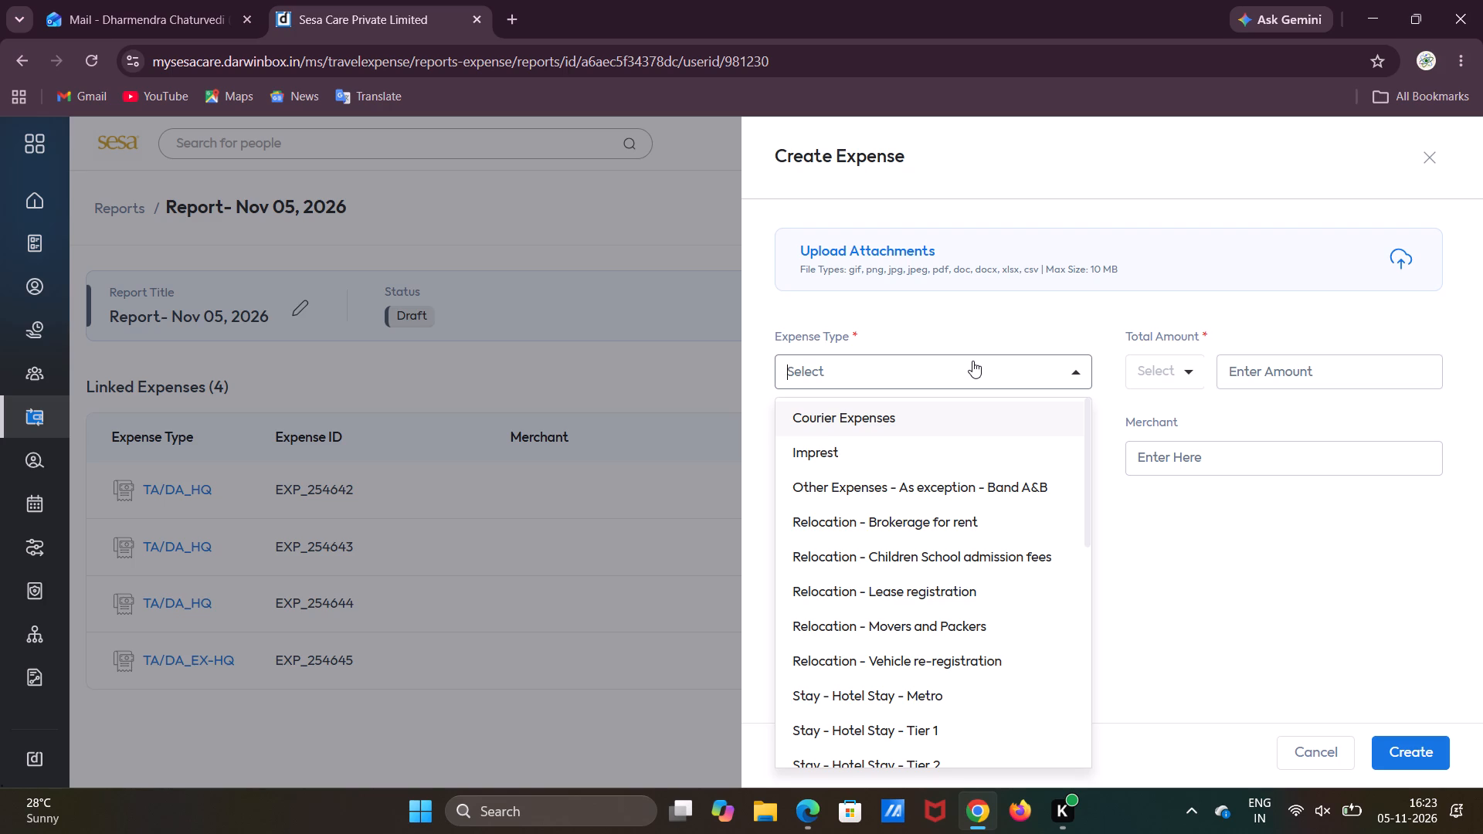
pyautogui.write('HQ')
pyautogui.press('Down')
pyautogui.press('Return')
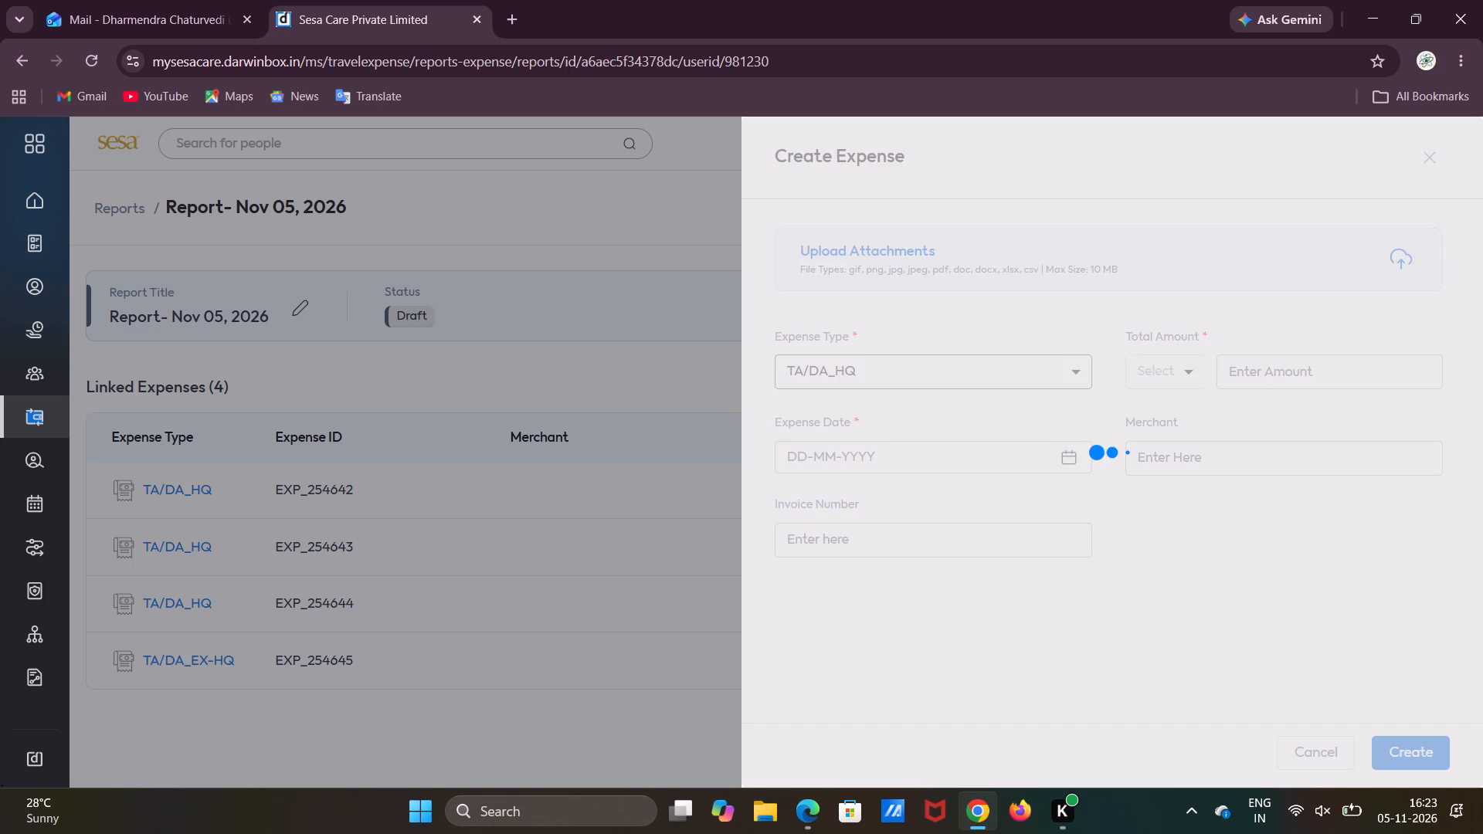
pyautogui.click(1288, 359)
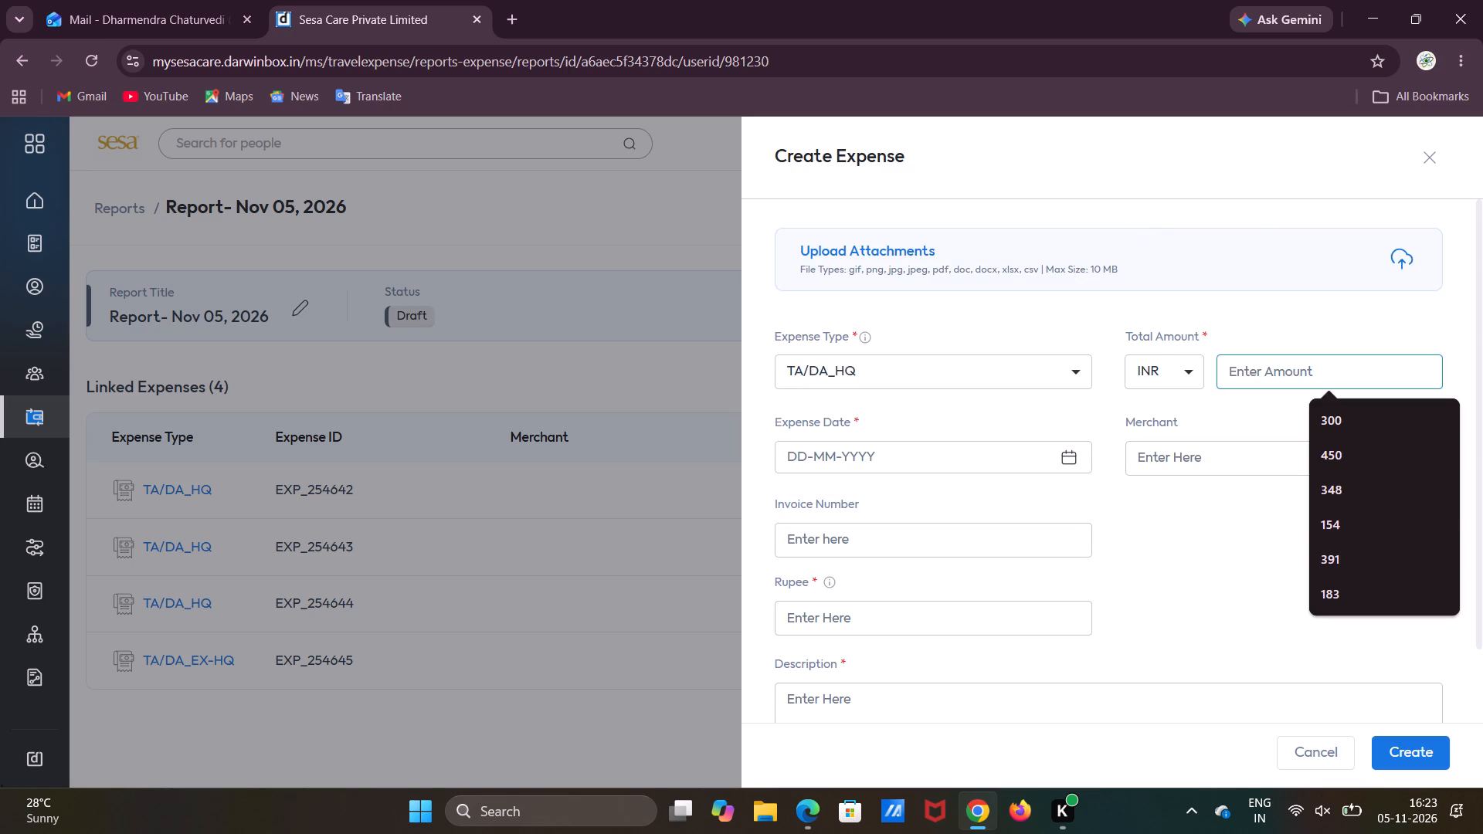
pyautogui.write('300')
# Set the expense date of the new TA/DA_HQ entry to 08-10-2026.
pyautogui.click(1074, 459)
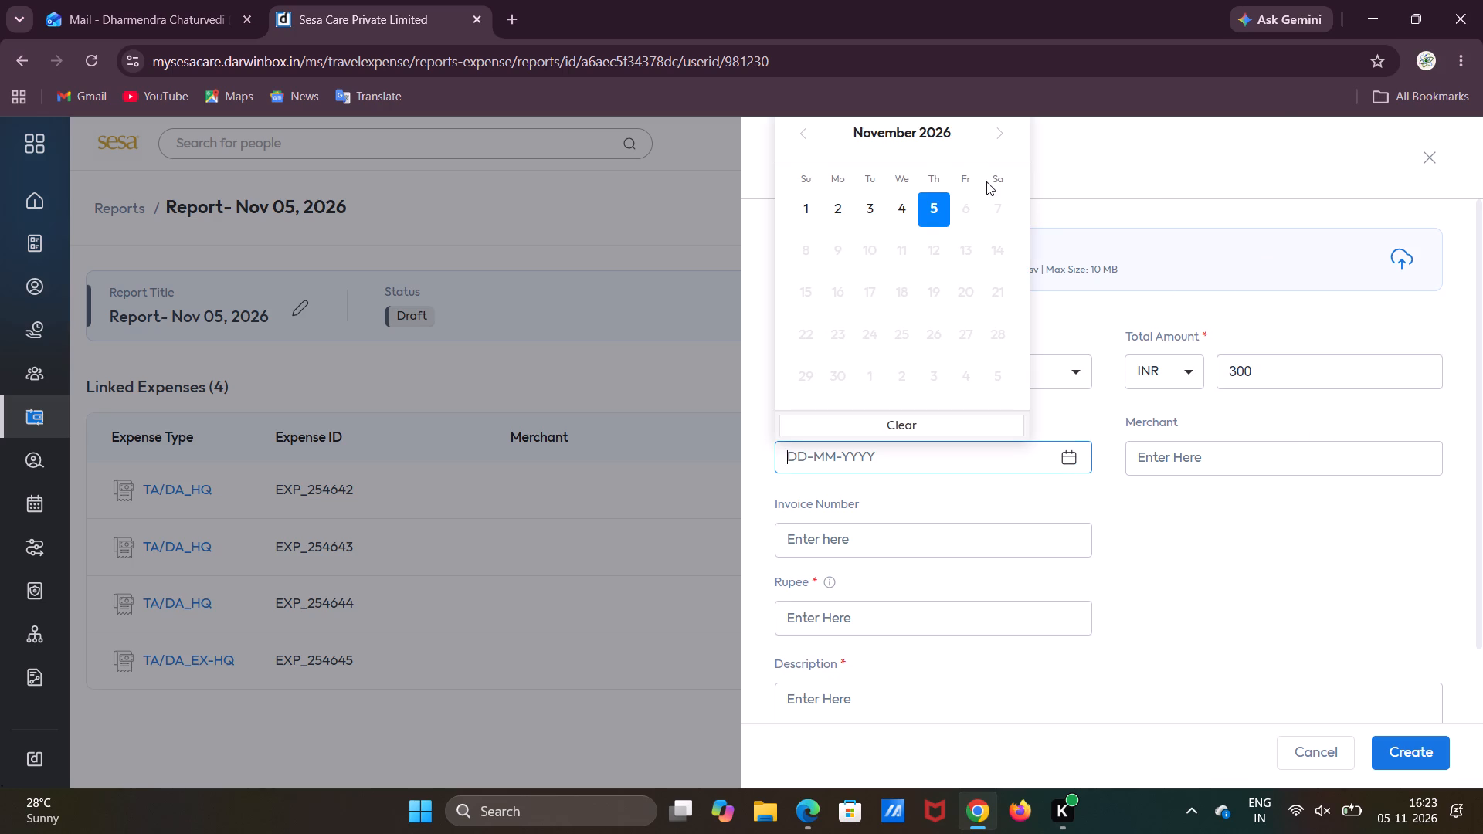
pyautogui.moveTo(799, 130); pyautogui.dragTo(810, 136)
pyautogui.click(810, 136)
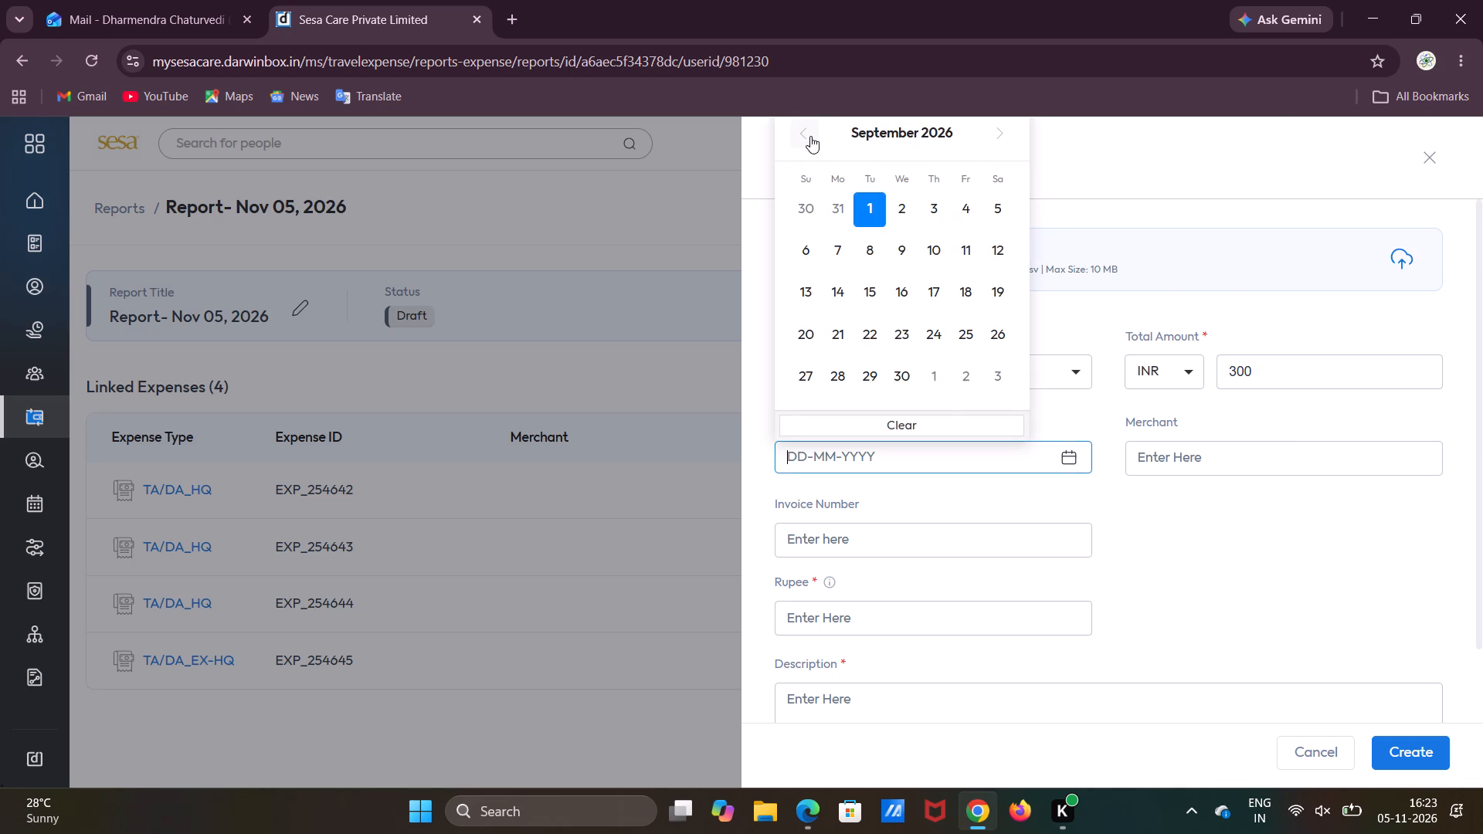
pyautogui.moveTo(996, 137); pyautogui.dragTo(934, 273)
pyautogui.moveTo(934, 273); pyautogui.dragTo(1003, 135)
pyautogui.click(1003, 135)
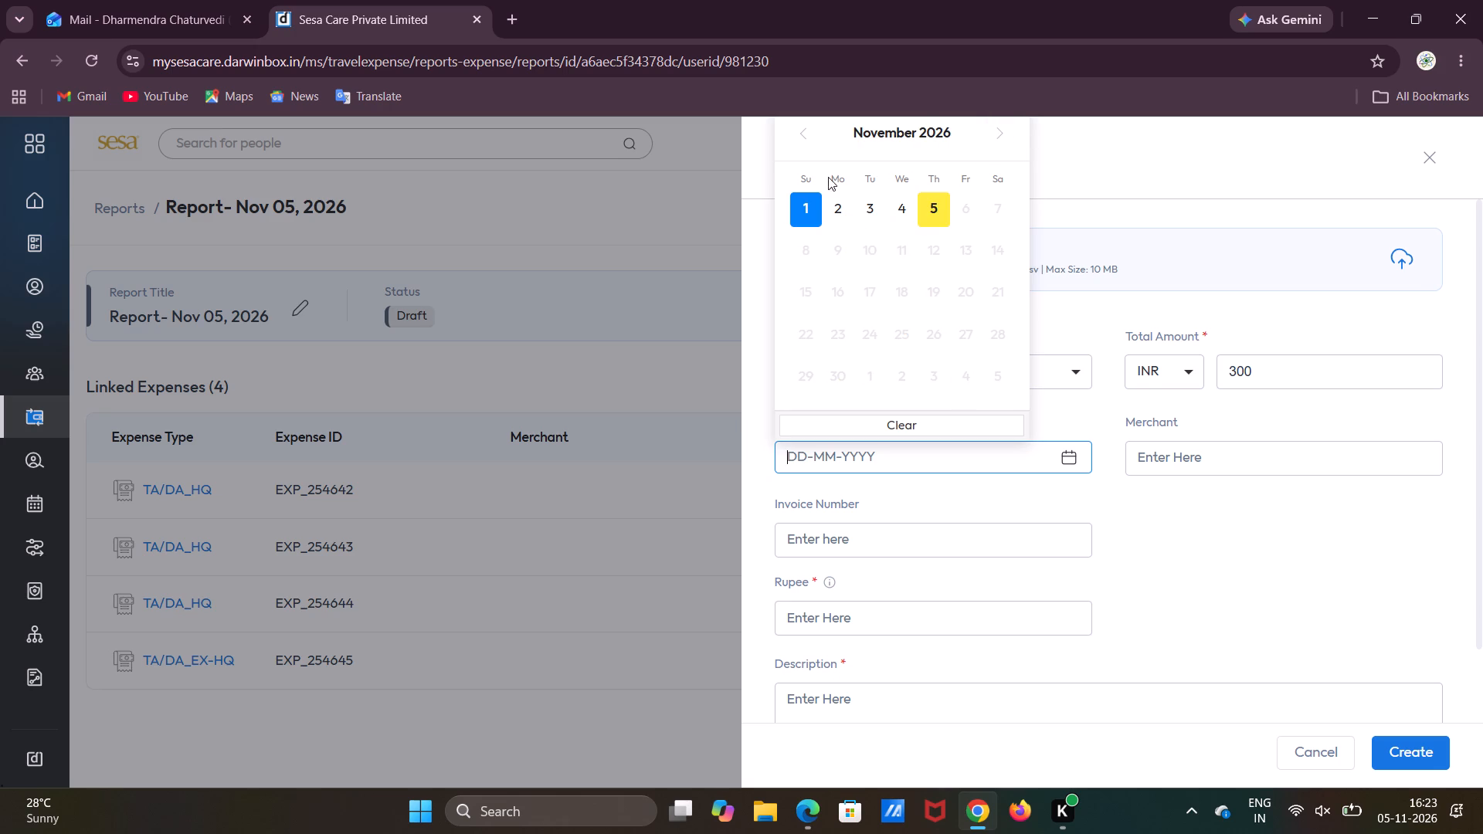
pyautogui.click(807, 149)
pyautogui.click(804, 137)
pyautogui.click(930, 251)
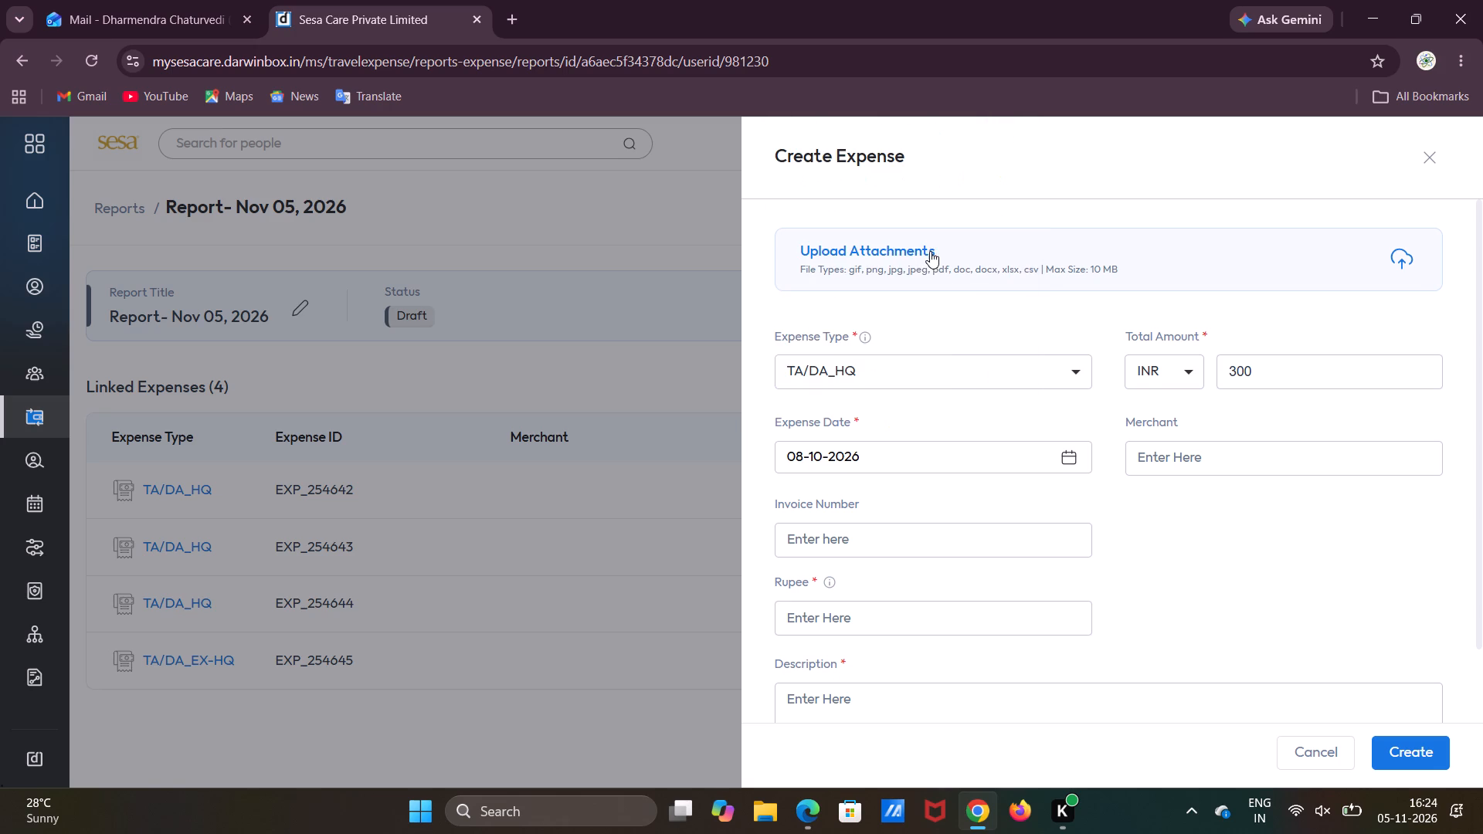
# Set Rupee to 1, enter the description DB MEET and create the expense entry.
pyautogui.doubleClick(900, 634)
pyautogui.press('2')
pyautogui.press('BackSpace')
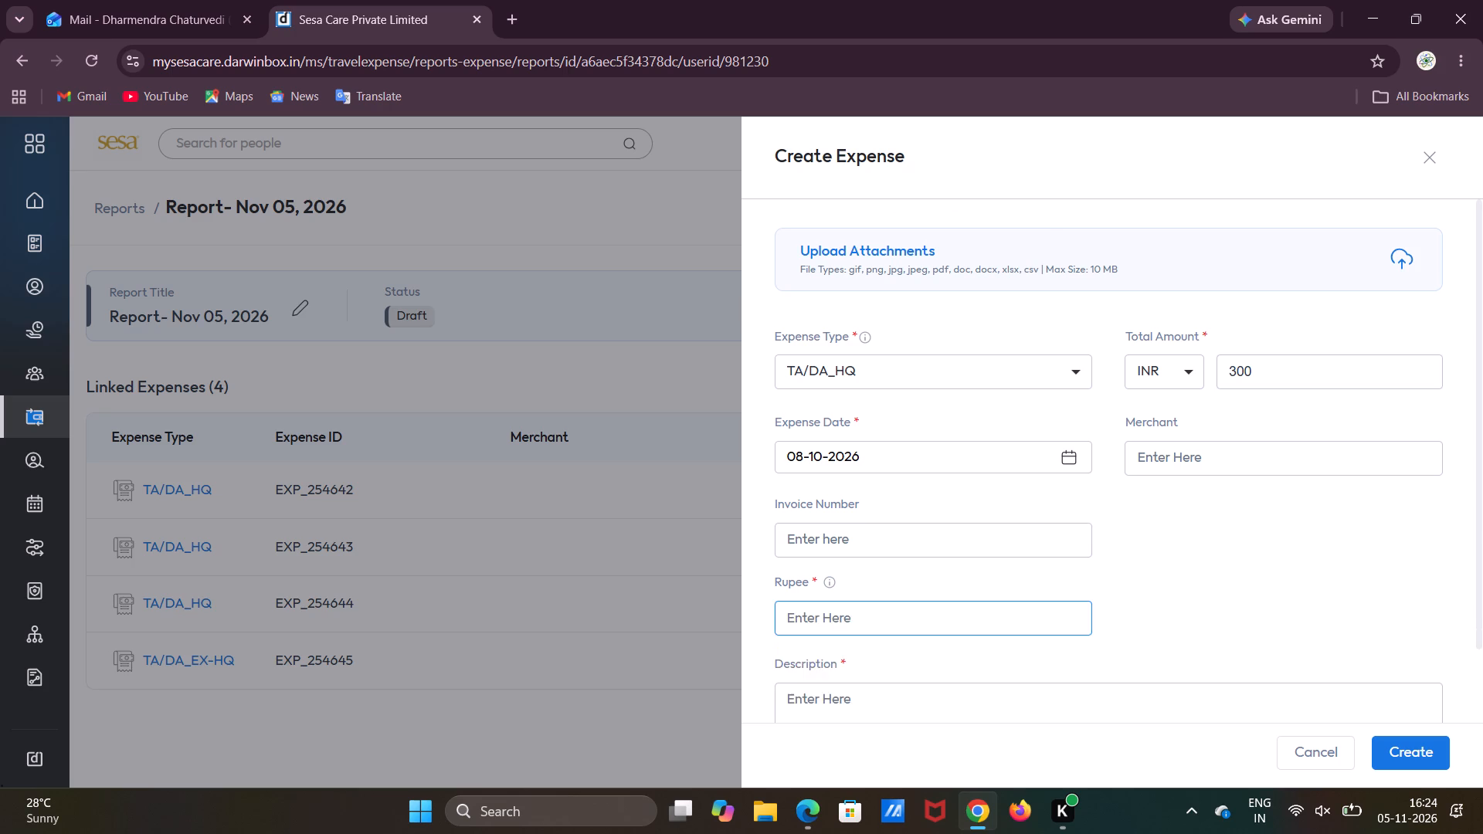
pyautogui.press('1')
pyautogui.scroll(-2, 890, 626)
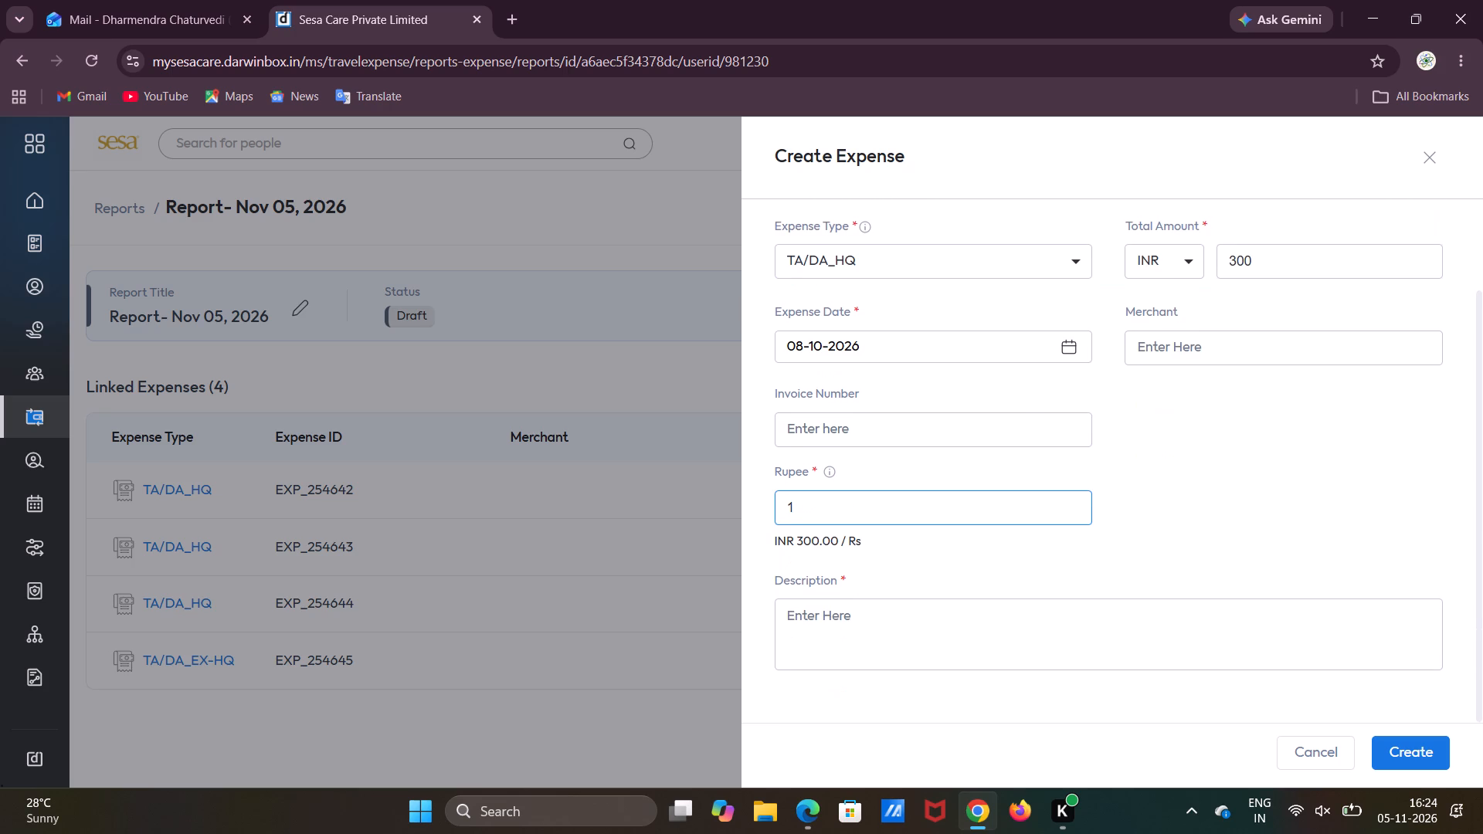
pyautogui.click(851, 621)
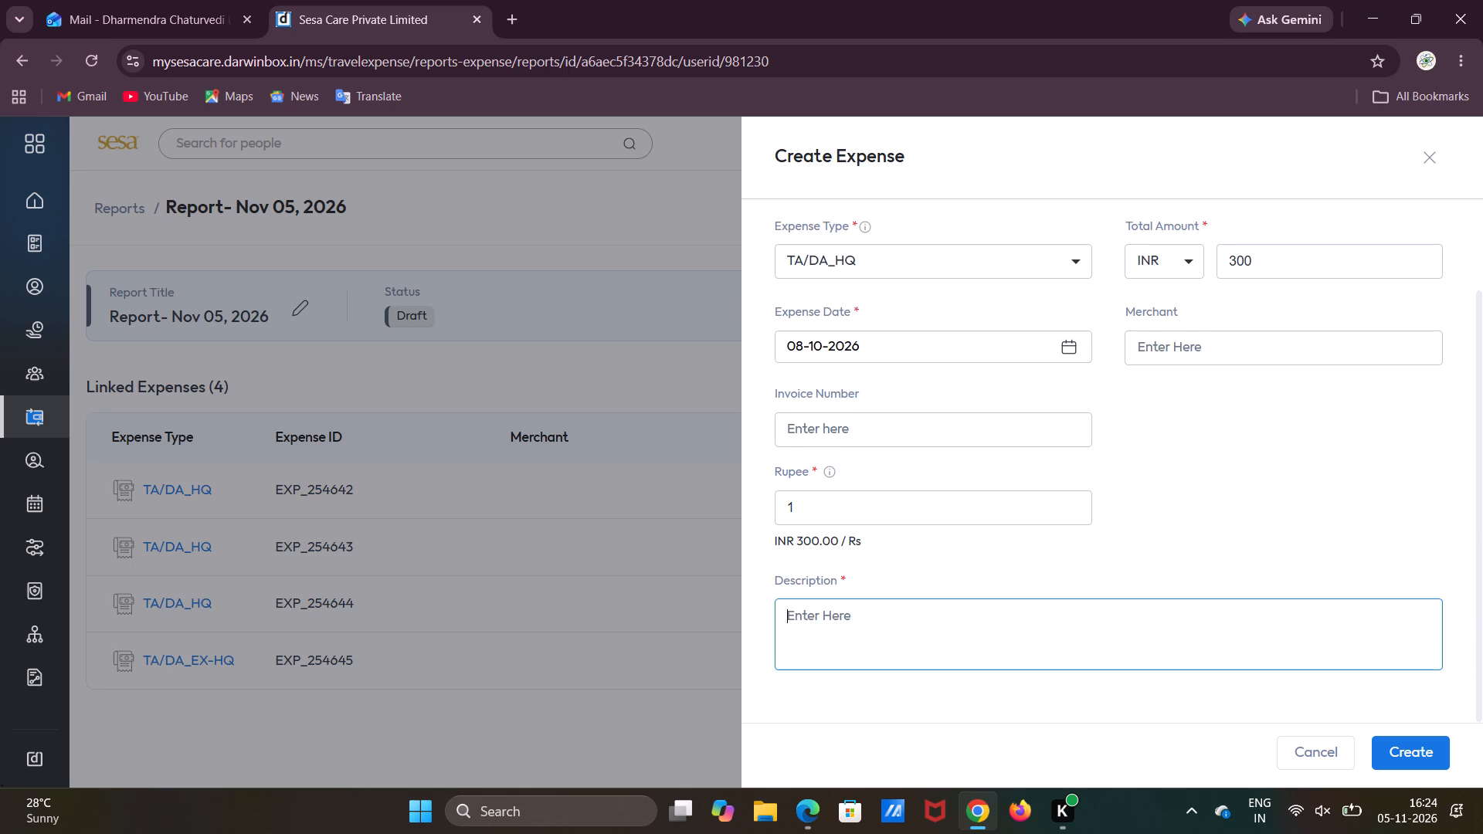
pyautogui.write('DB MEET')
pyautogui.press('Return')
pyautogui.click(1407, 764)
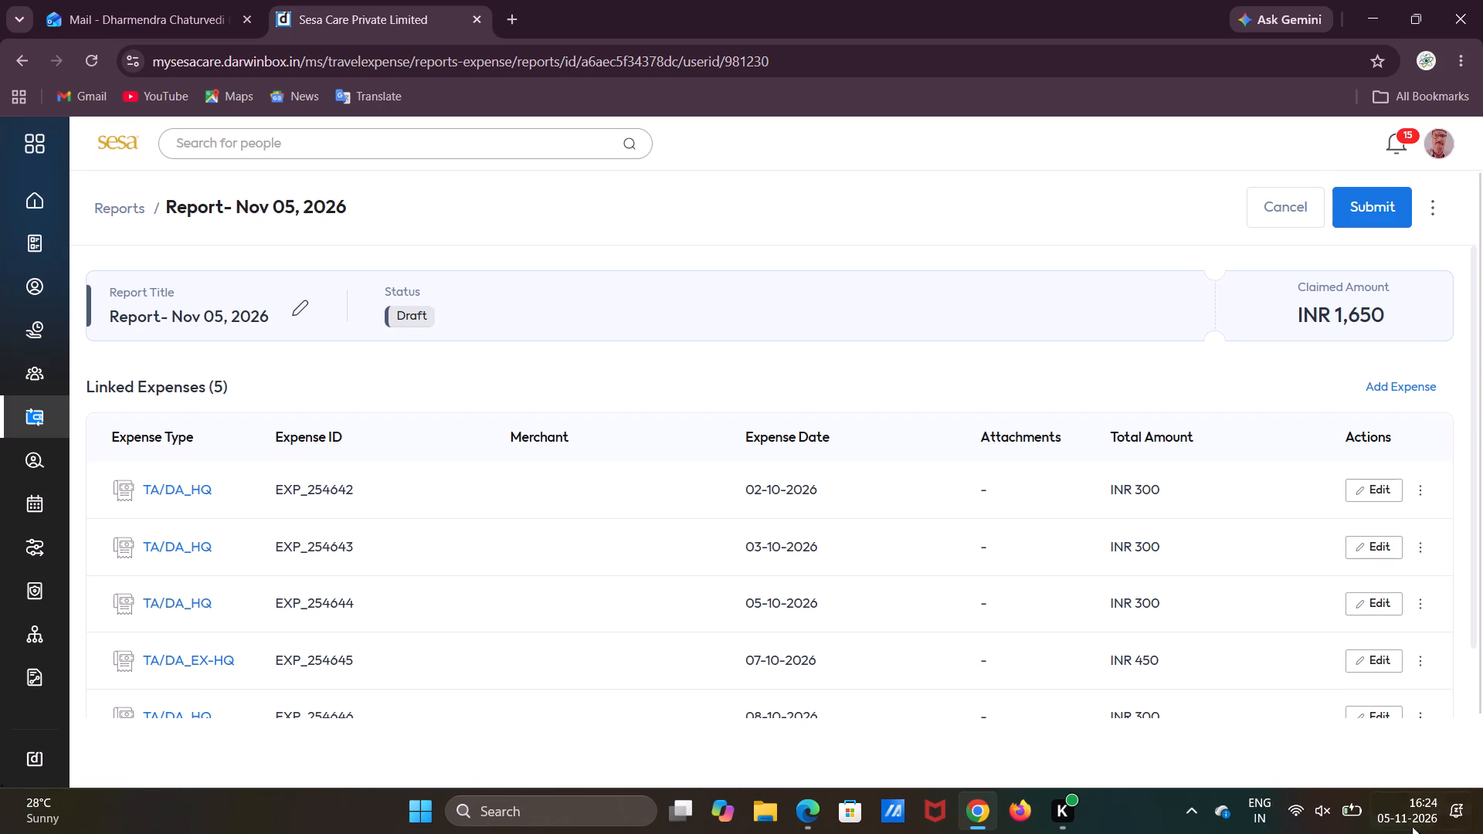
# Start a sixth expense manually in the report with type TA/DA_EX-HQ and total amount 450.
pyautogui.scroll(-2, 1033, 585)
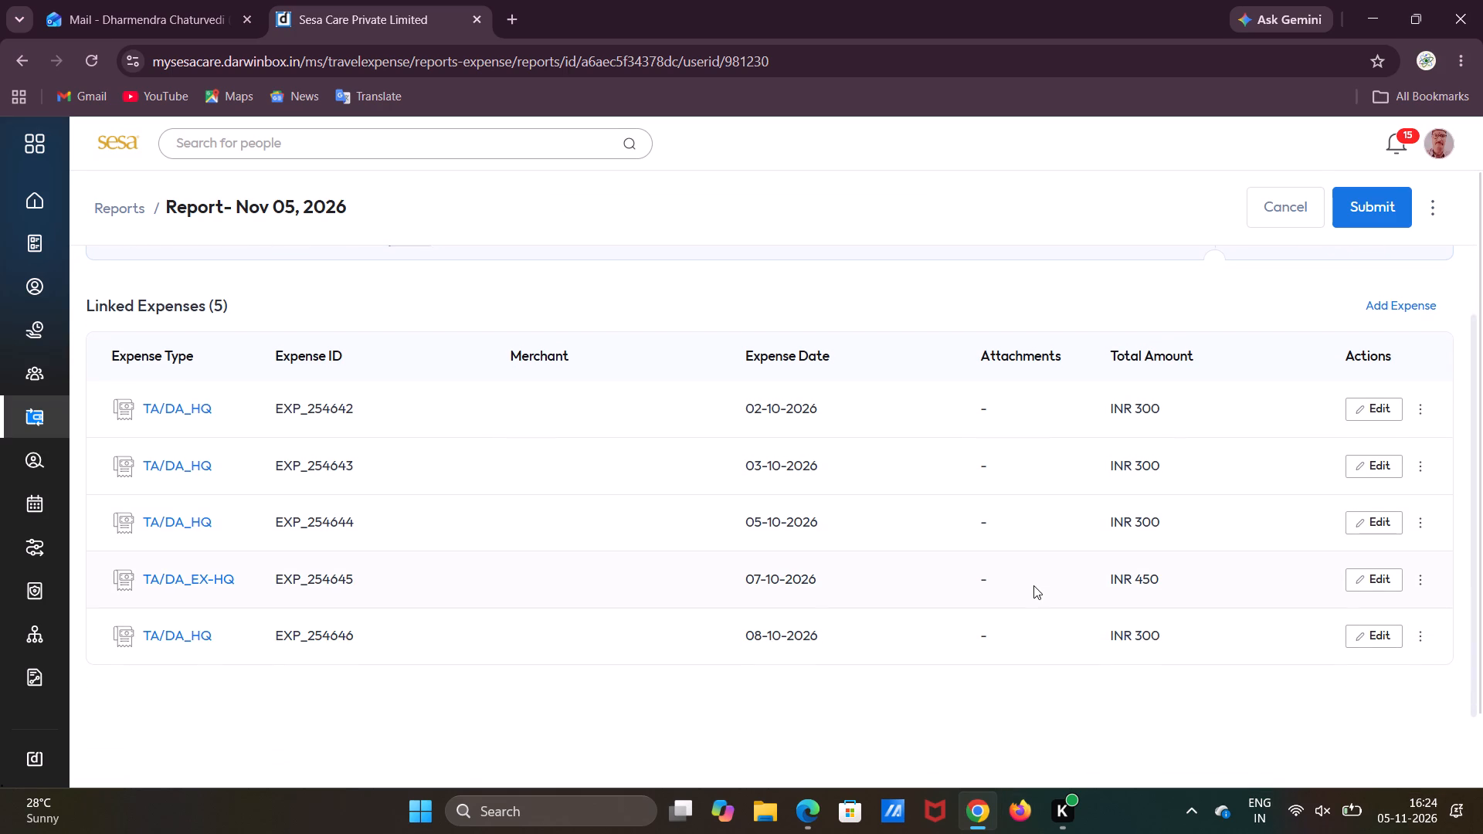
pyautogui.click(1370, 318)
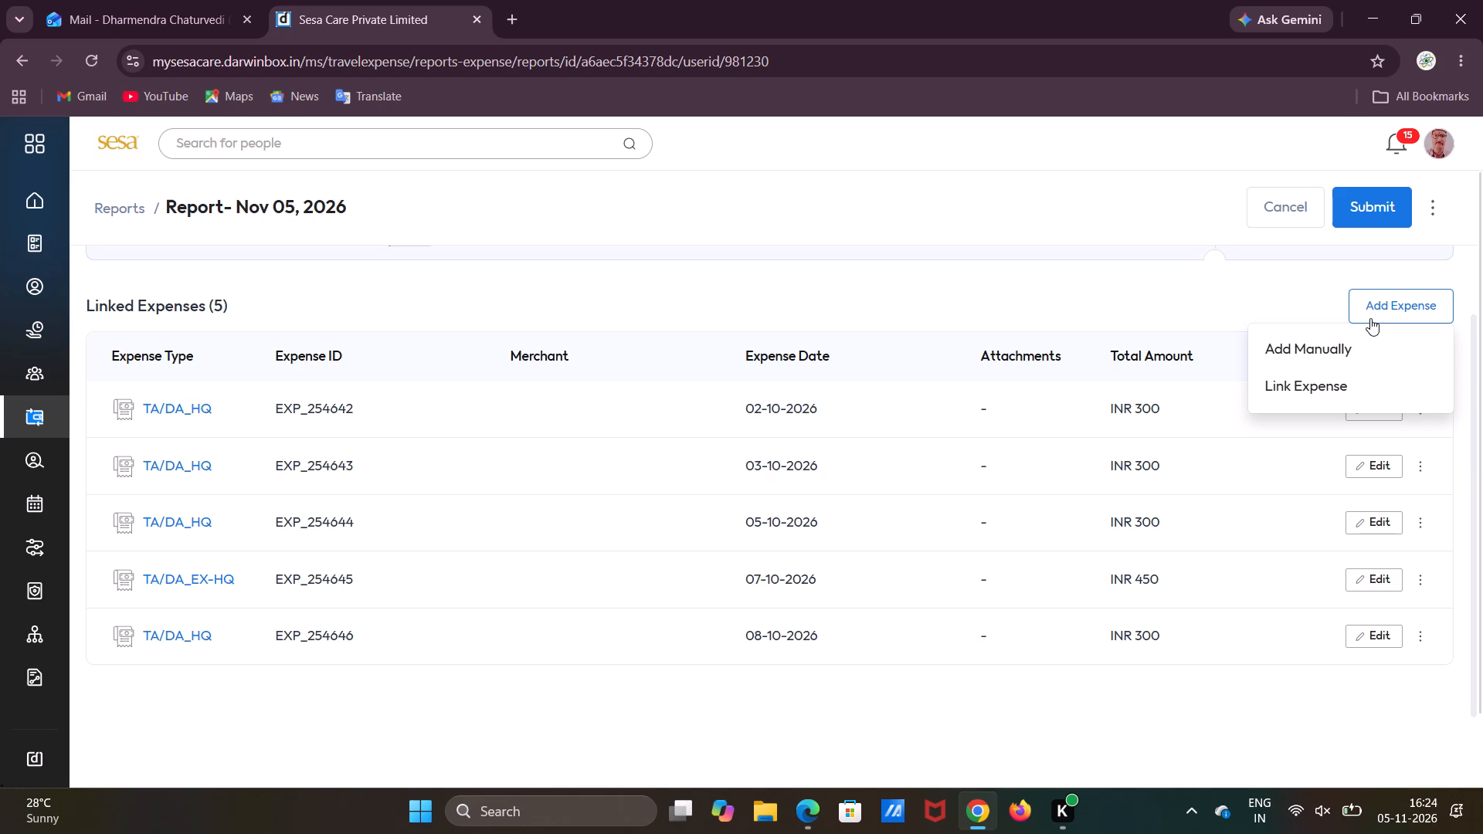
pyautogui.click(1338, 348)
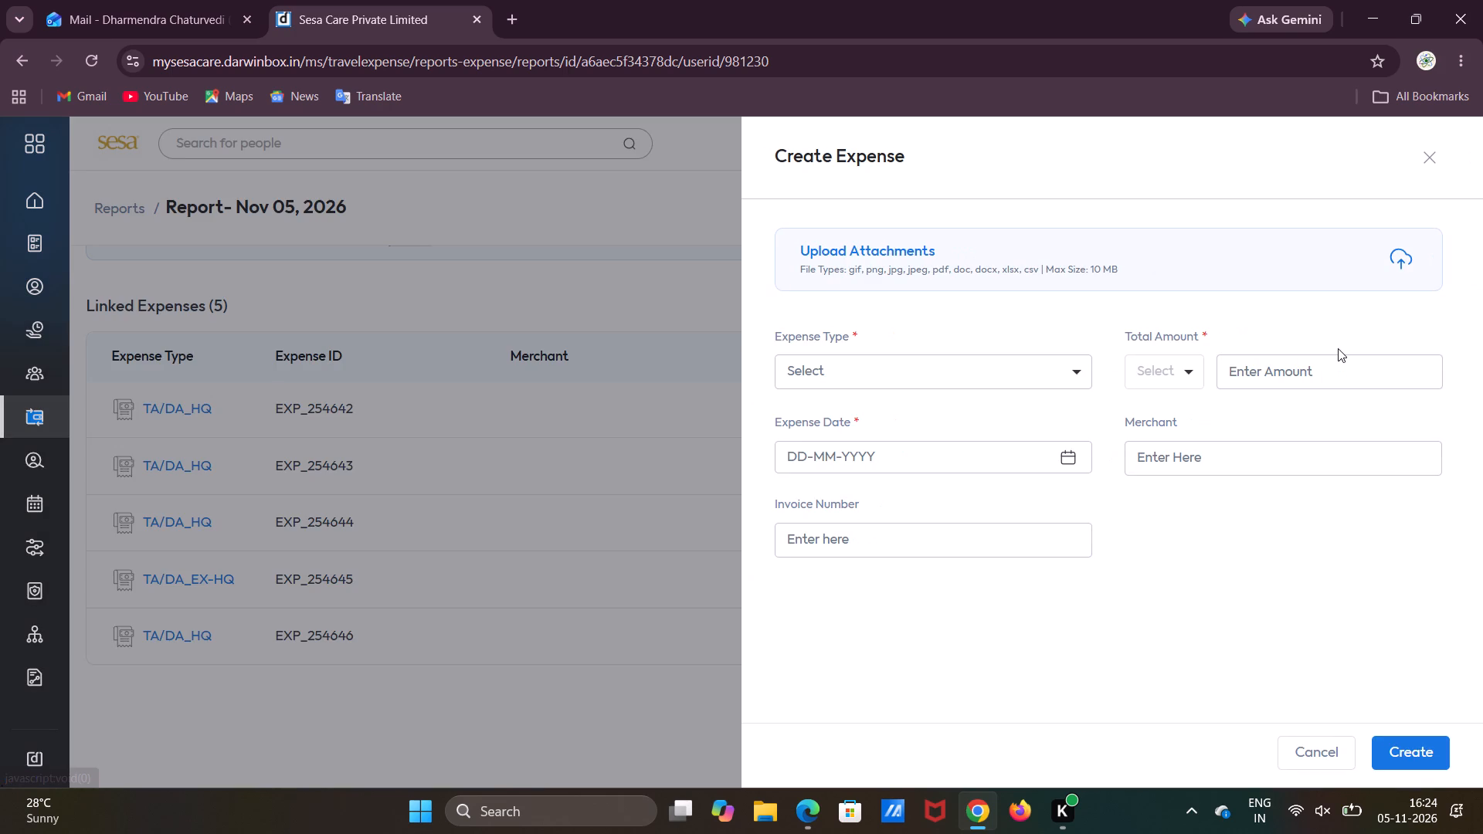
pyautogui.click(966, 371)
pyautogui.write('EX')
pyautogui.press('BackSpace')
pyautogui.press('BackSpace')
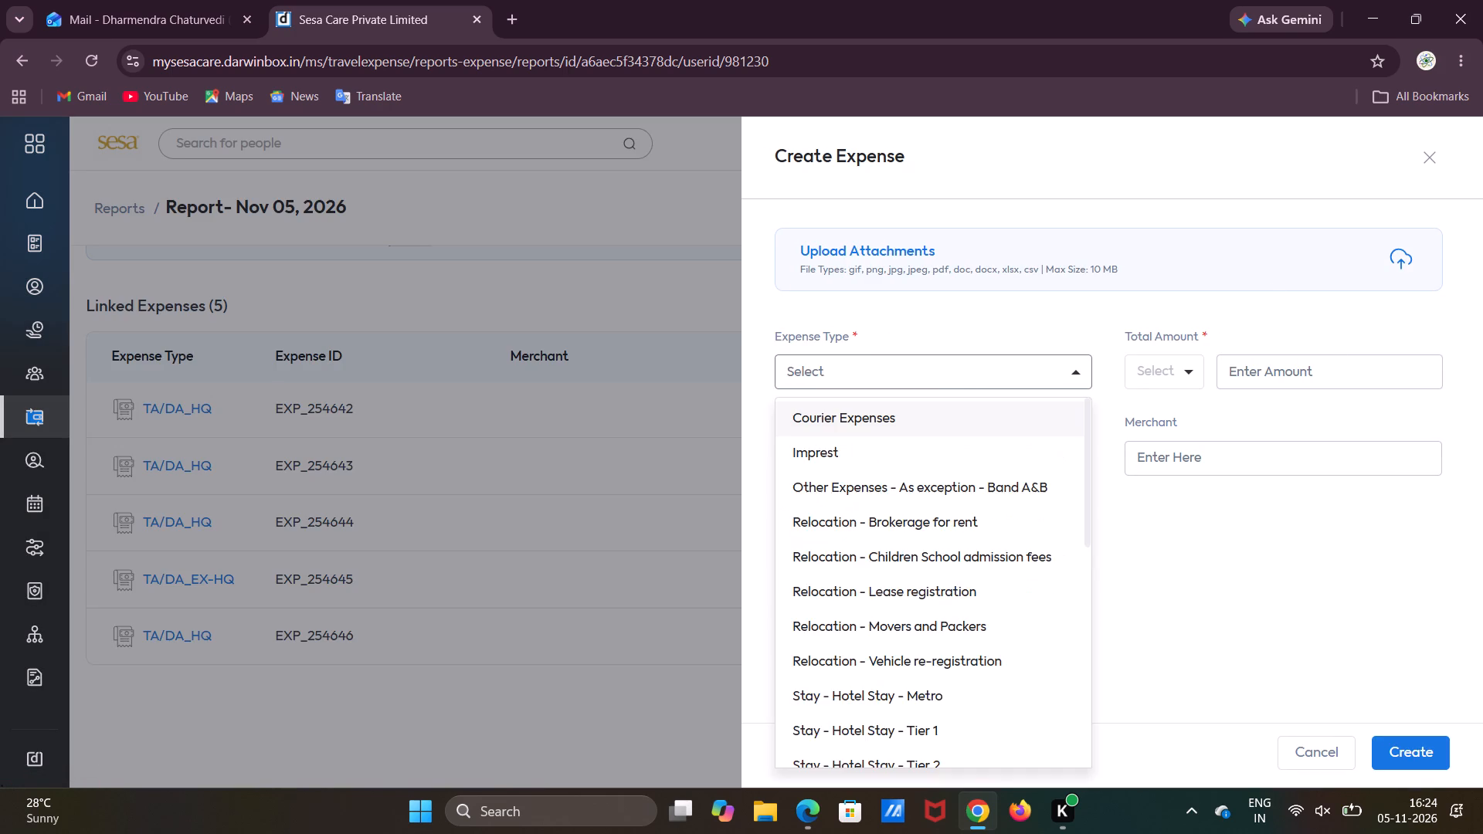
pyautogui.write('HQ')
pyautogui.press('Return')
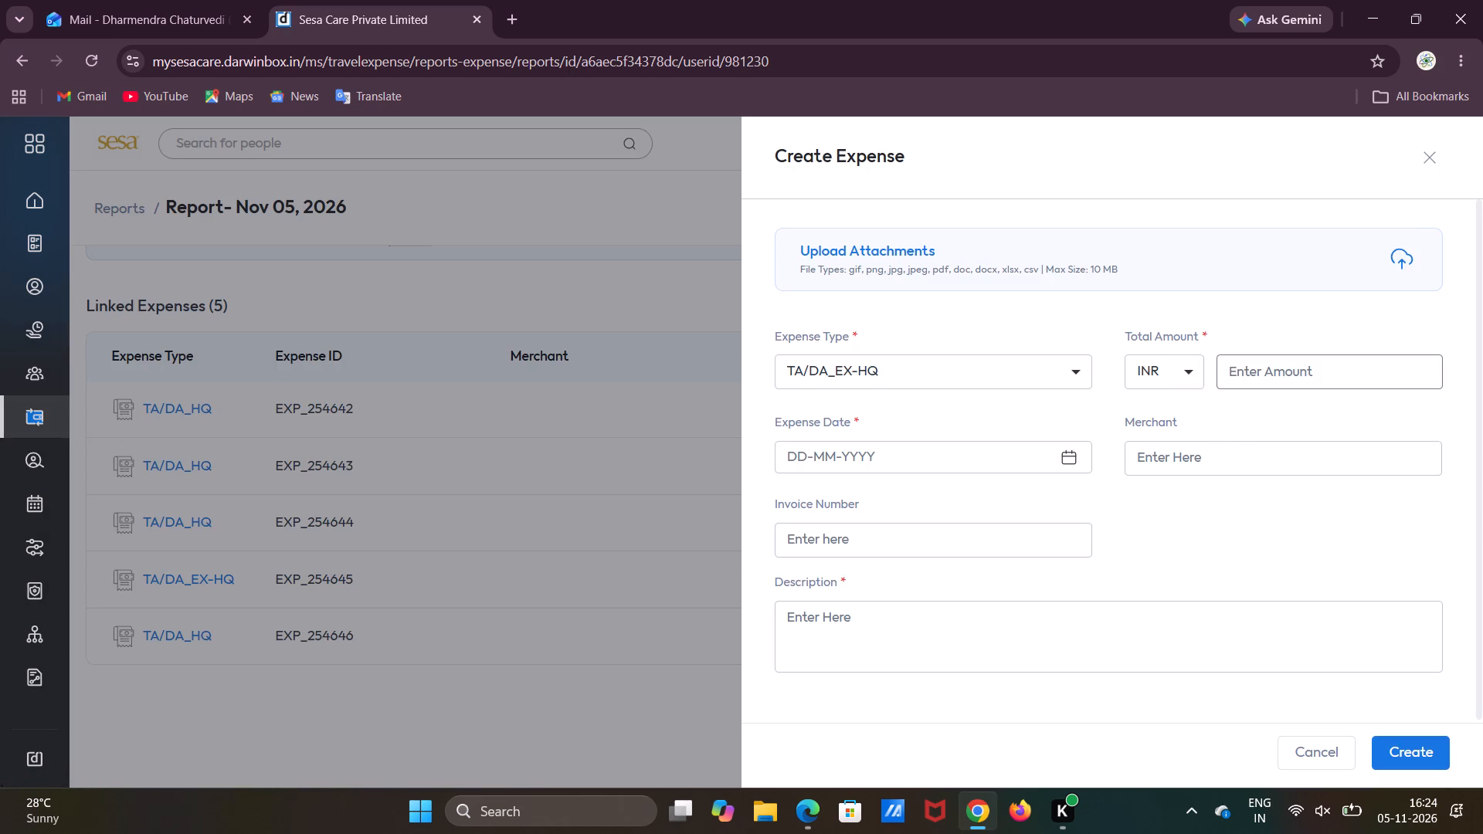
pyautogui.click(1258, 379)
pyautogui.write('450')
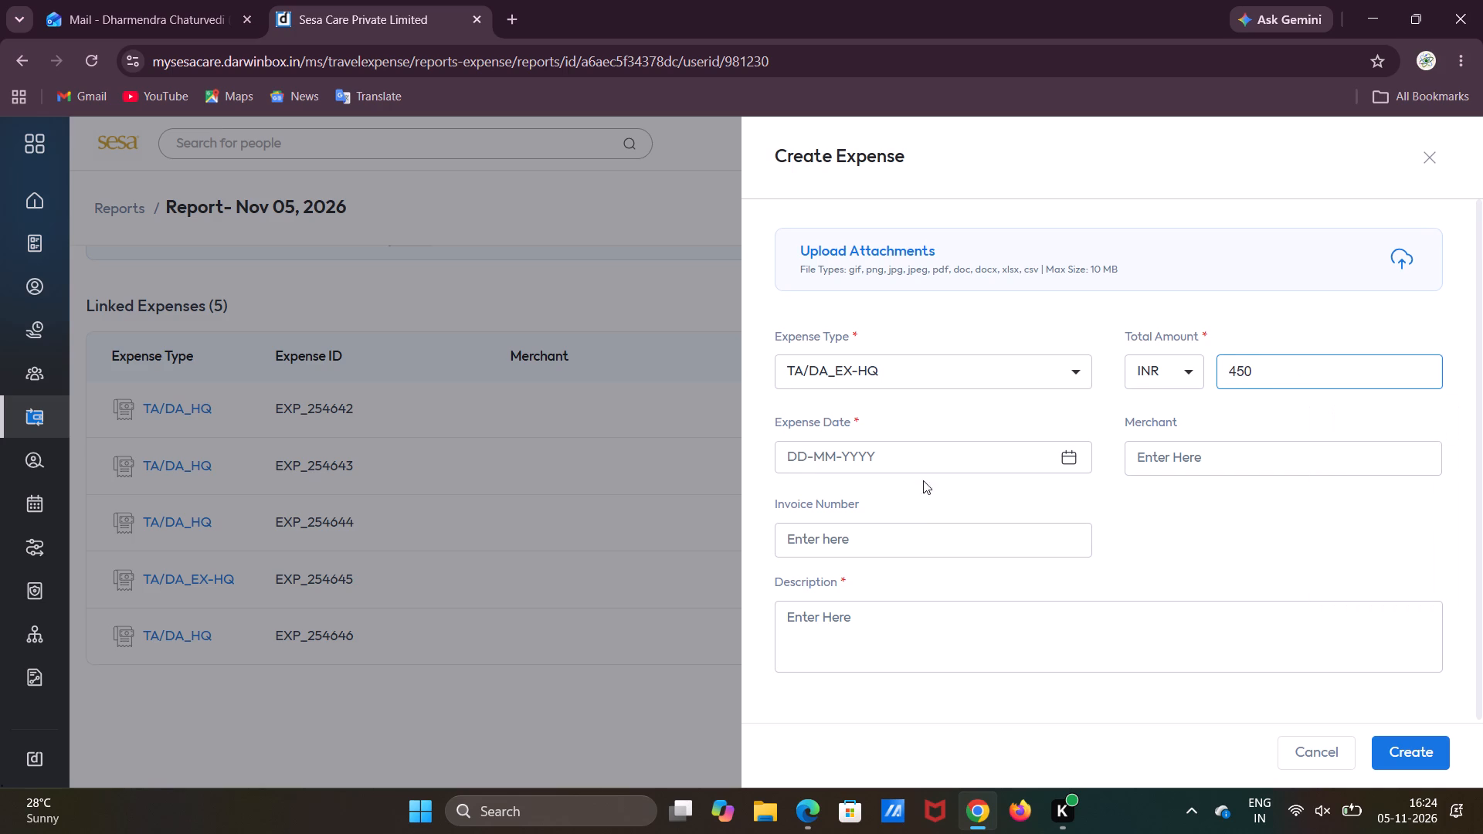
# Date the TA/DA_EX-HQ expense 09-10-2026, enter the description UNNAO and create the entry.
pyautogui.click(927, 464)
pyautogui.click(799, 134)
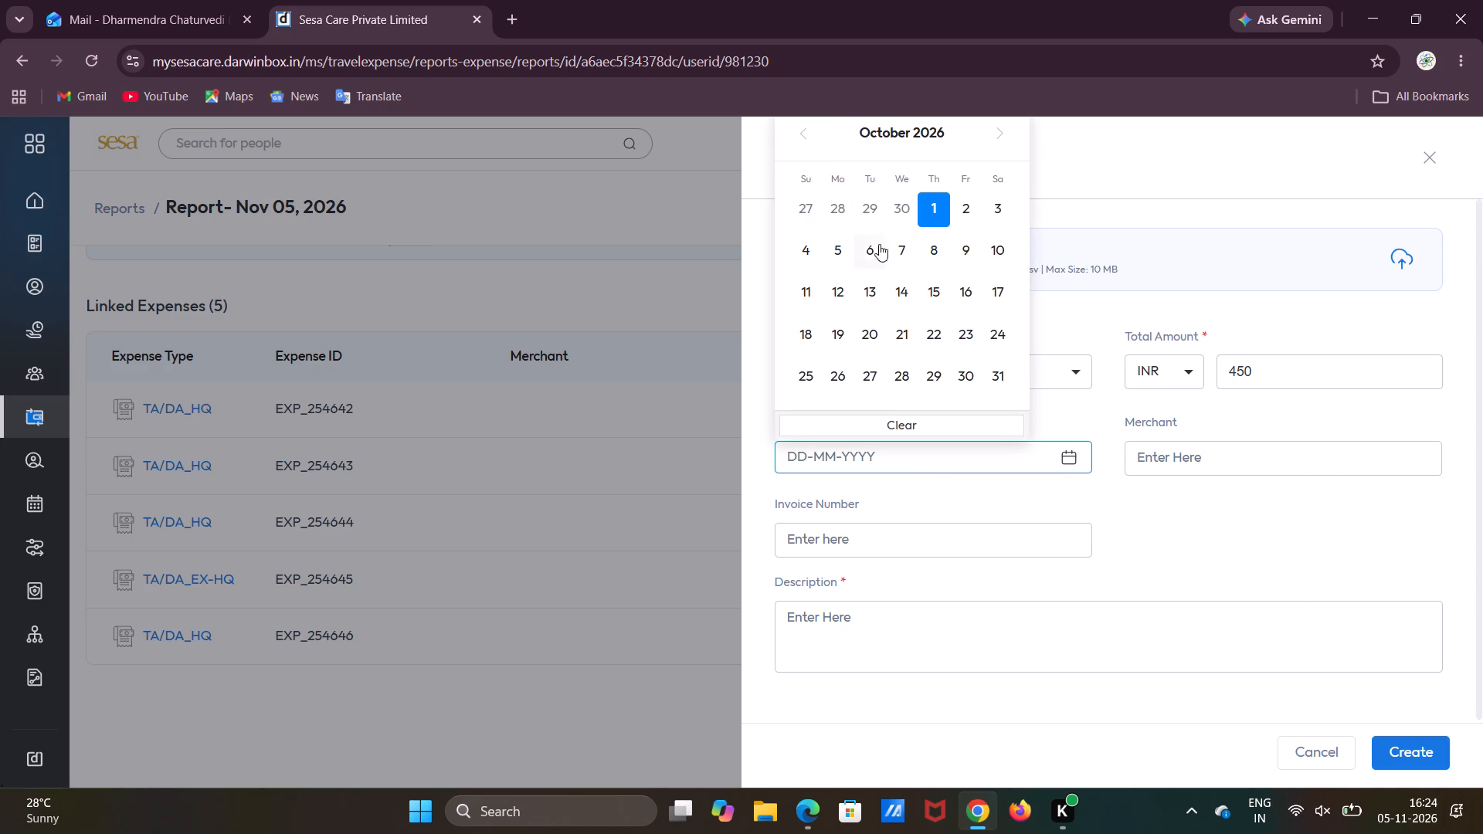
pyautogui.click(963, 254)
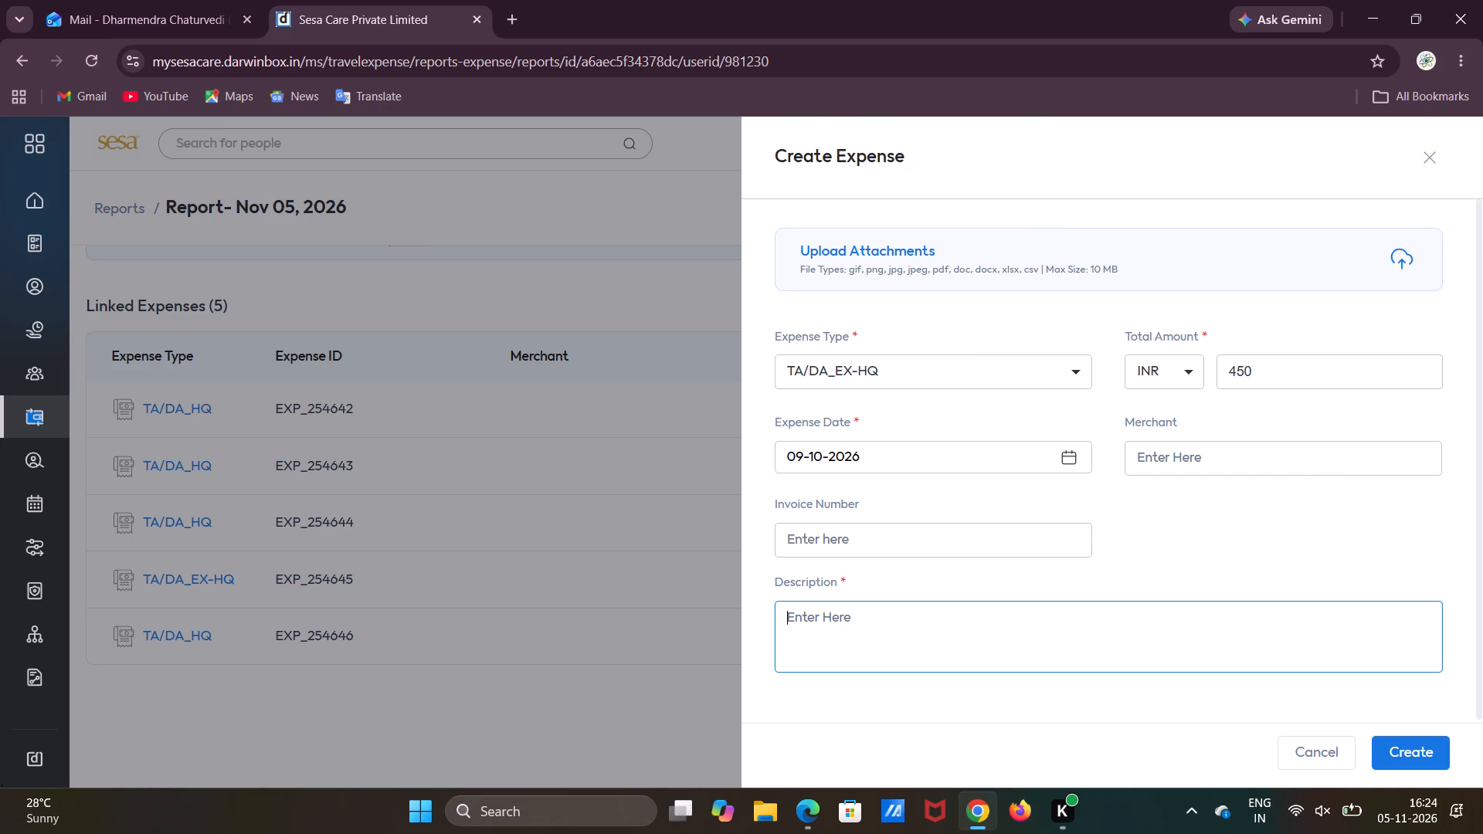
pyautogui.click(864, 619)
pyautogui.write('UNNAO')
pyautogui.click(1390, 750)
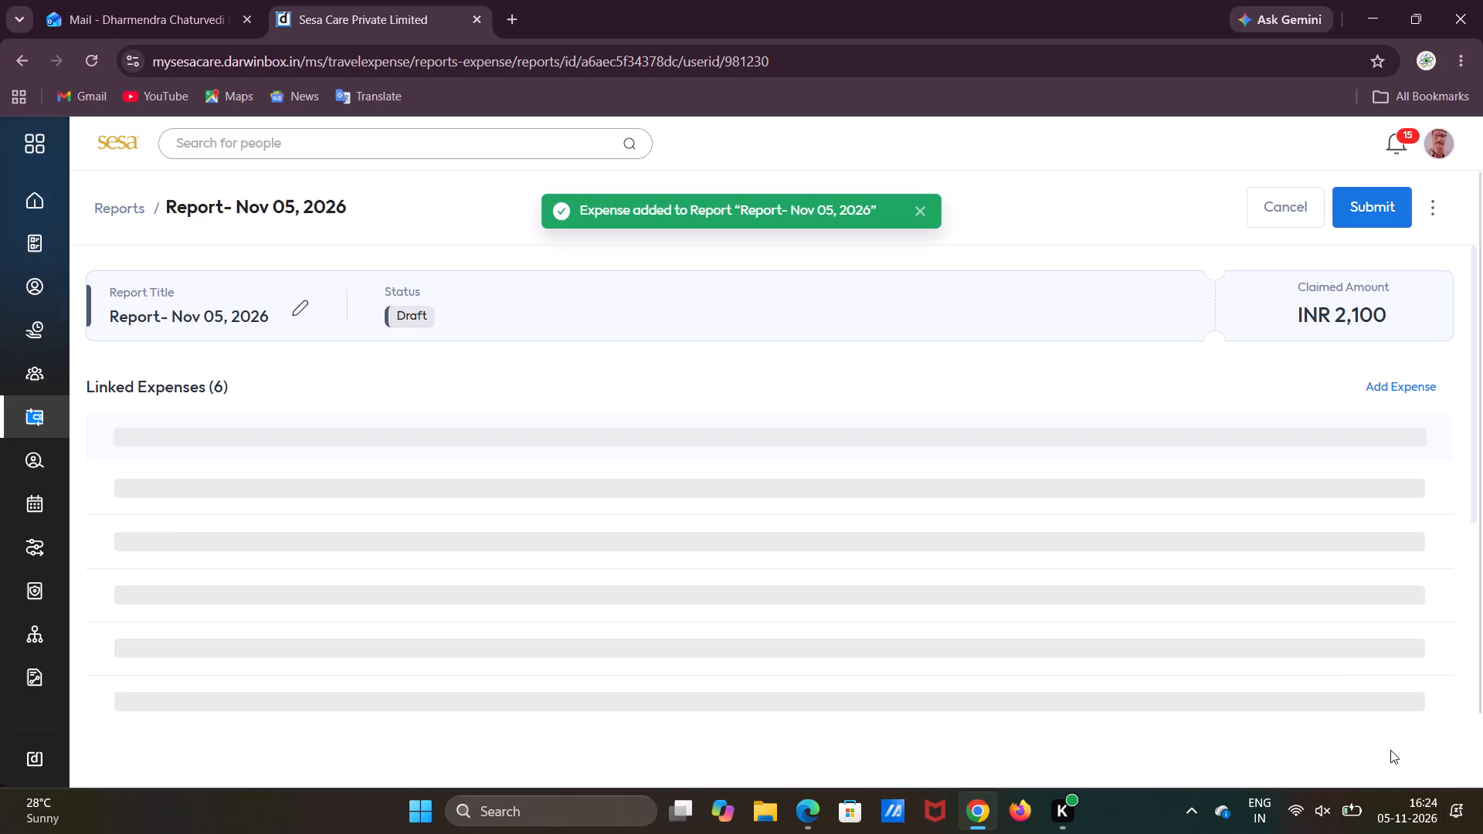
# Start a seventh expense manually in the report with type TA/DA_HQ and total amount 300.
pyautogui.click(1386, 386)
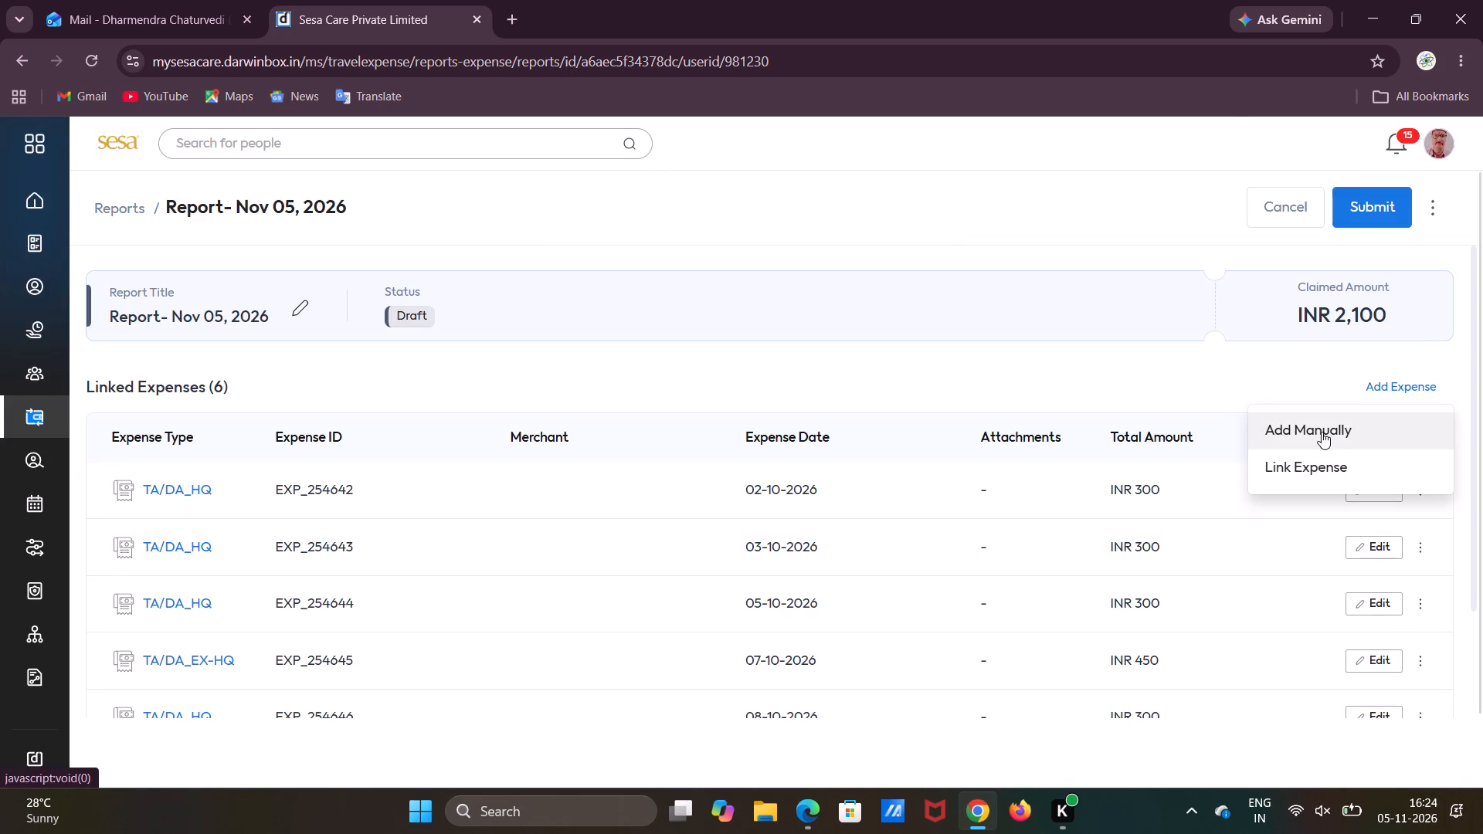
pyautogui.click(1322, 432)
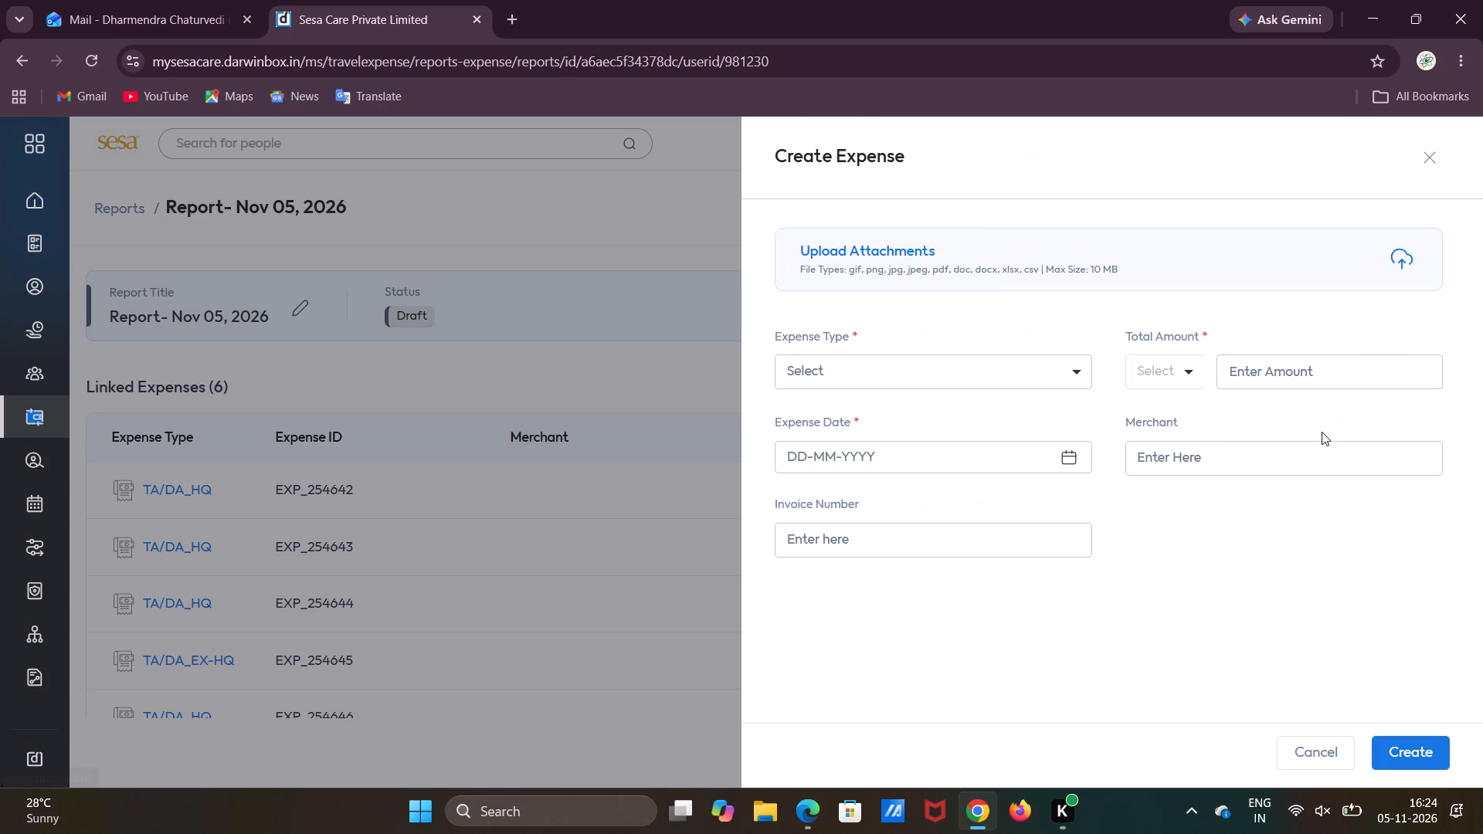
pyautogui.click(1056, 371)
pyautogui.write('HQ')
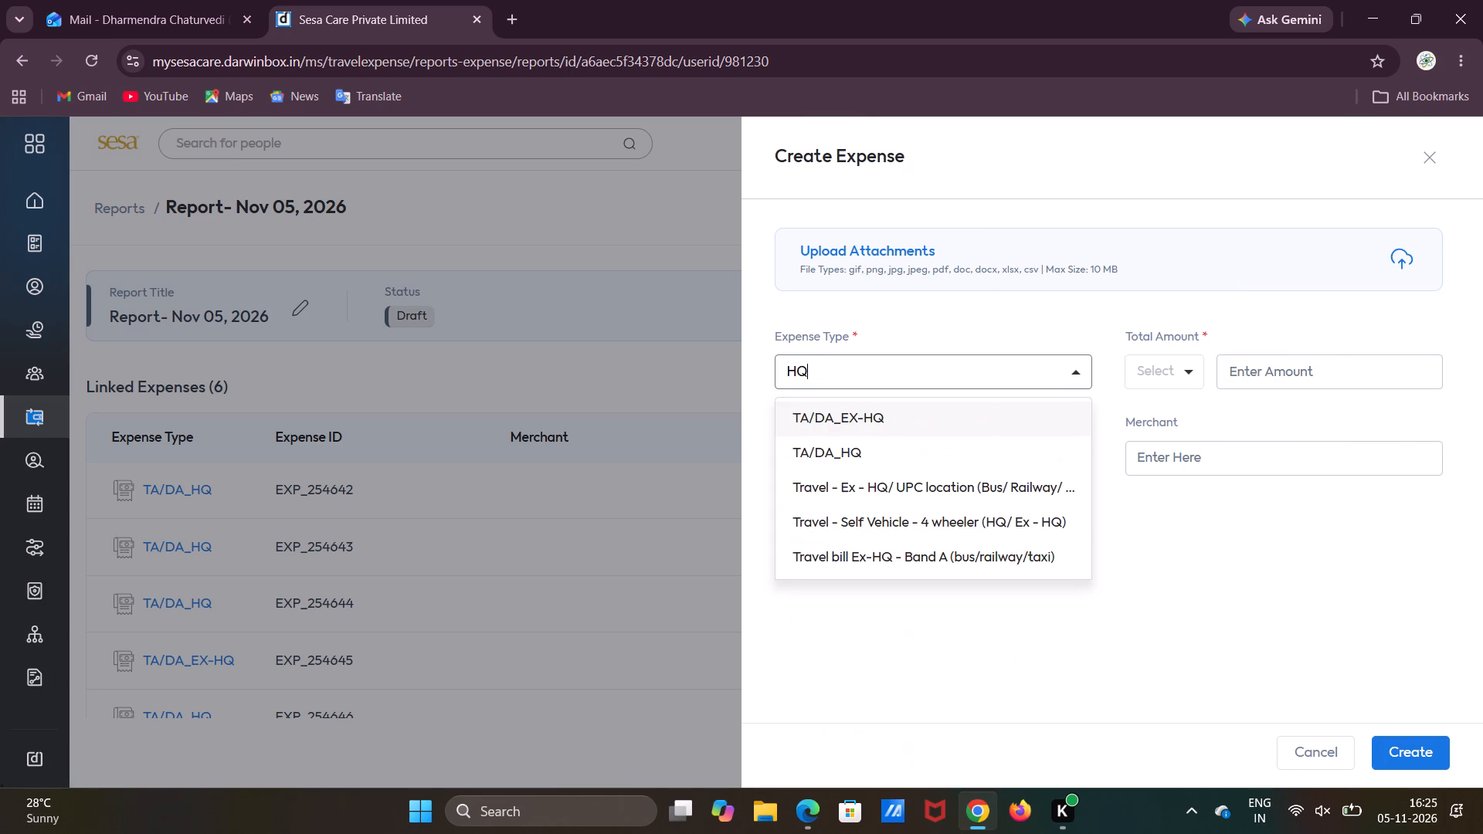
pyautogui.press('Down')
pyautogui.press('Return')
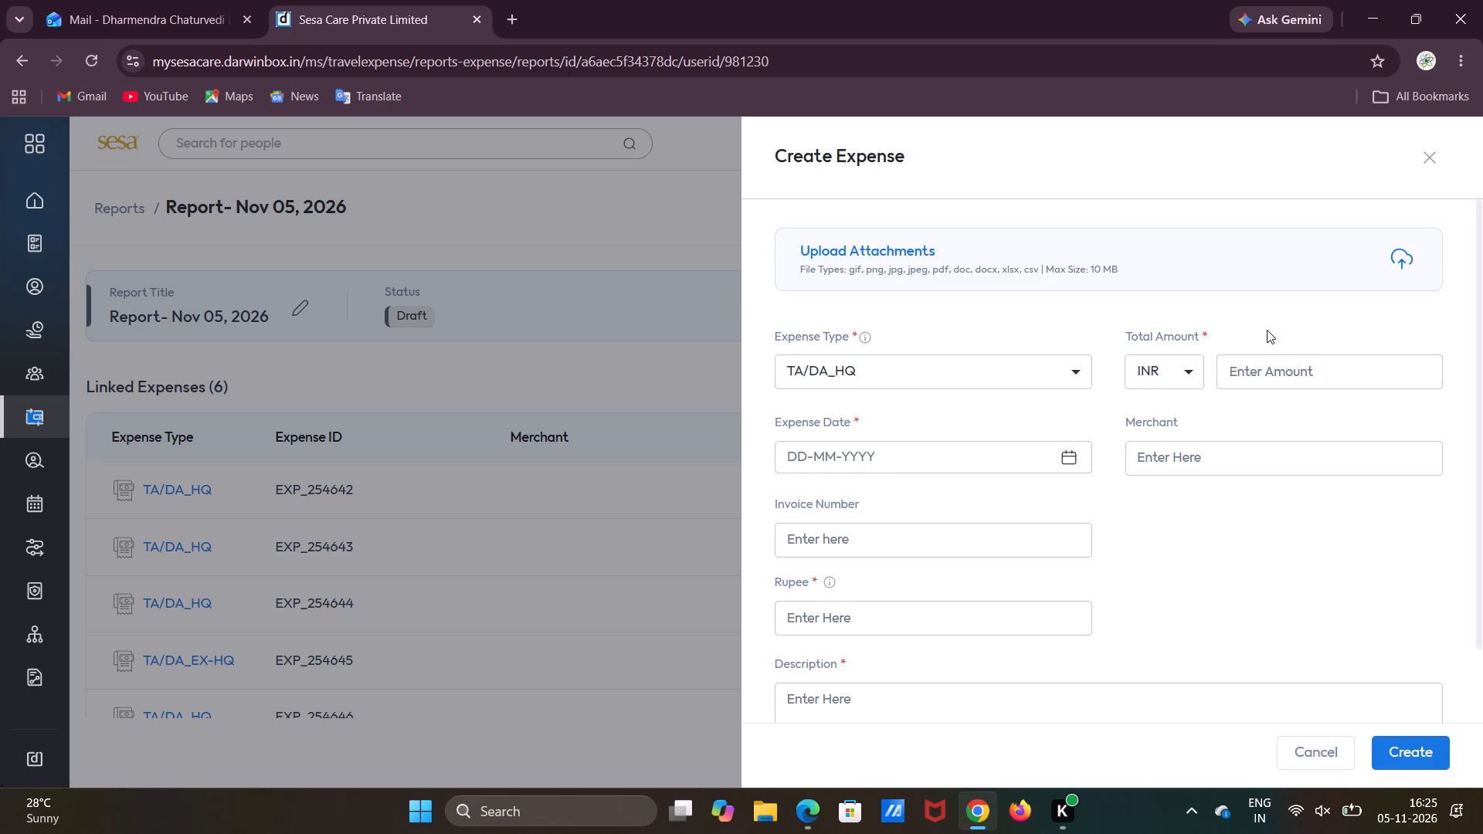
pyautogui.click(1263, 381)
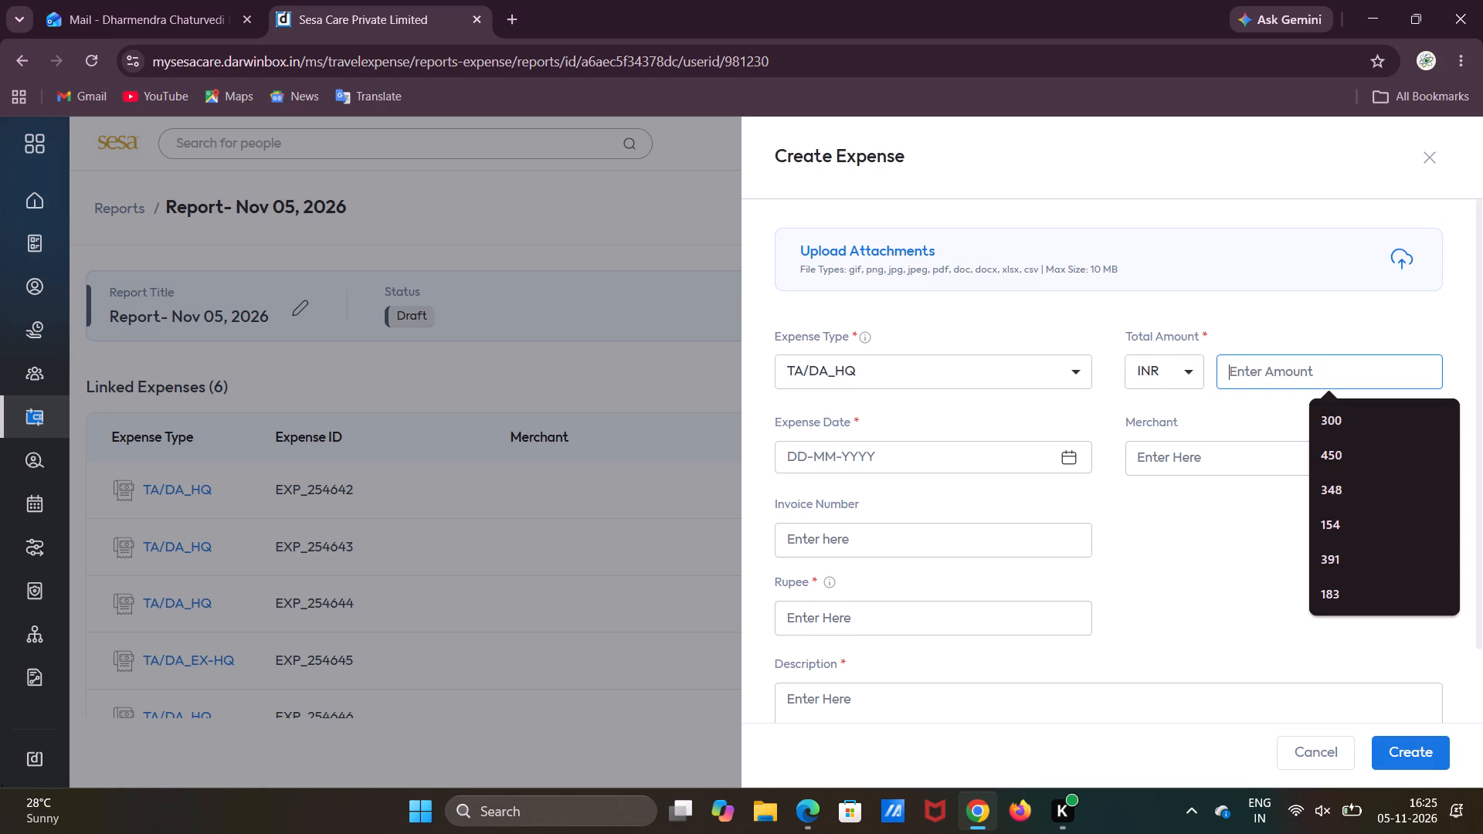
pyautogui.write('300')
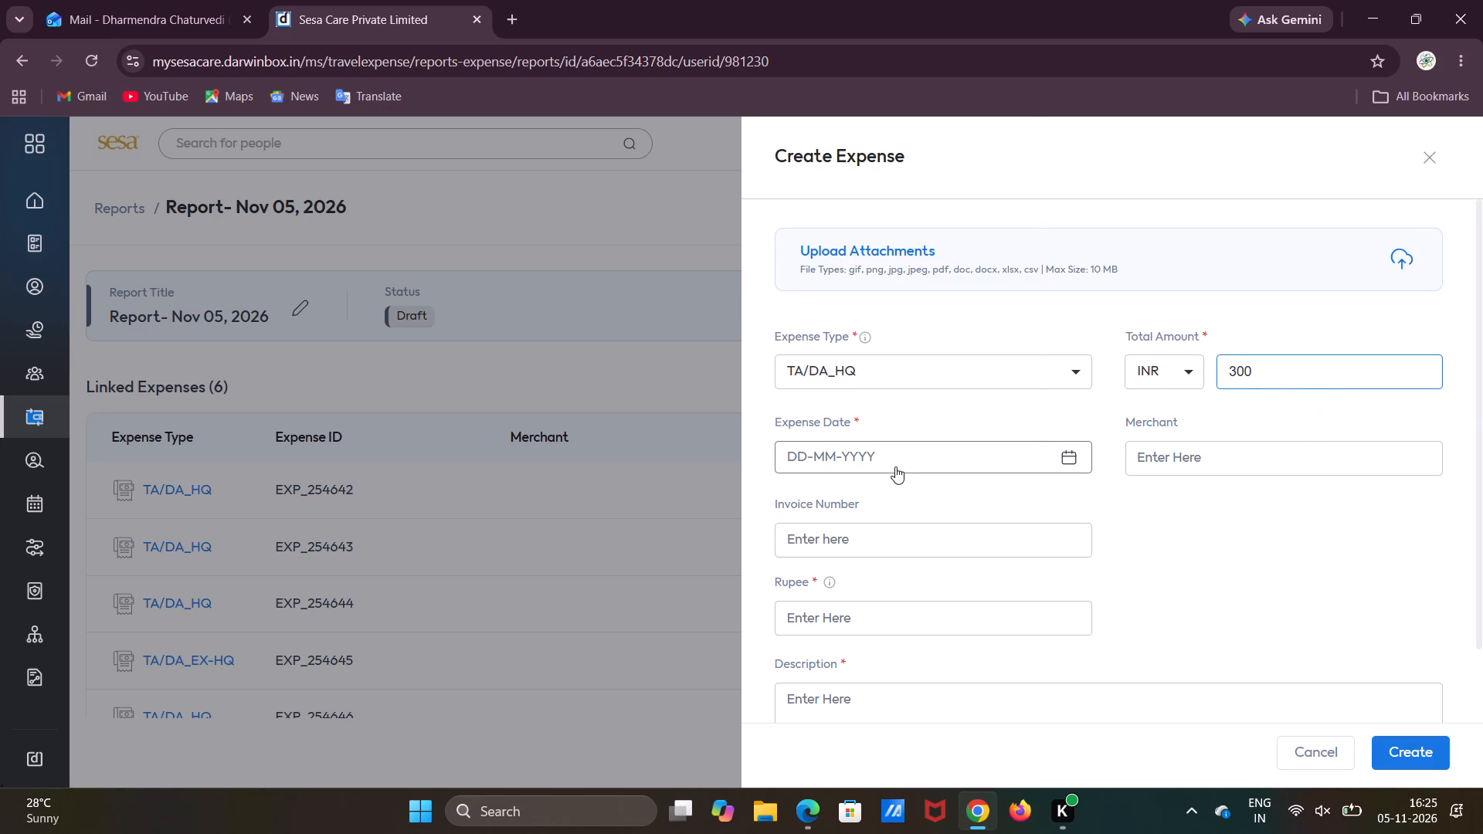
# Set the expense date of the new TA/DA_HQ entry to 10-10-2026.
pyautogui.click(898, 465)
pyautogui.click(802, 143)
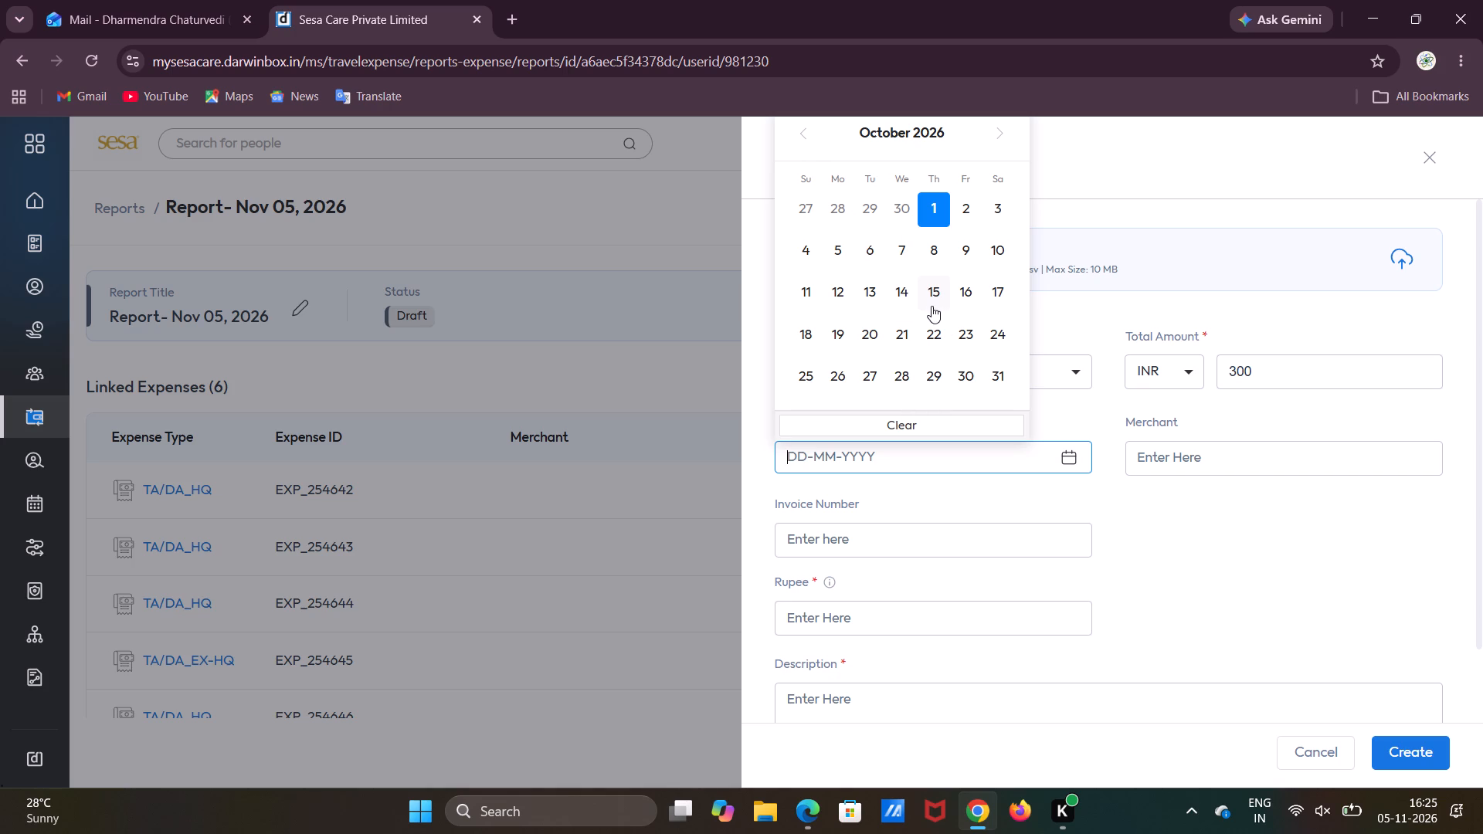
pyautogui.click(999, 249)
# Set Rupee to 1, enter the description DB MEET and create the expense entry.
pyautogui.click(891, 622)
pyautogui.write('21')
pyautogui.press('BackSpace')
pyautogui.press('BackSpace')
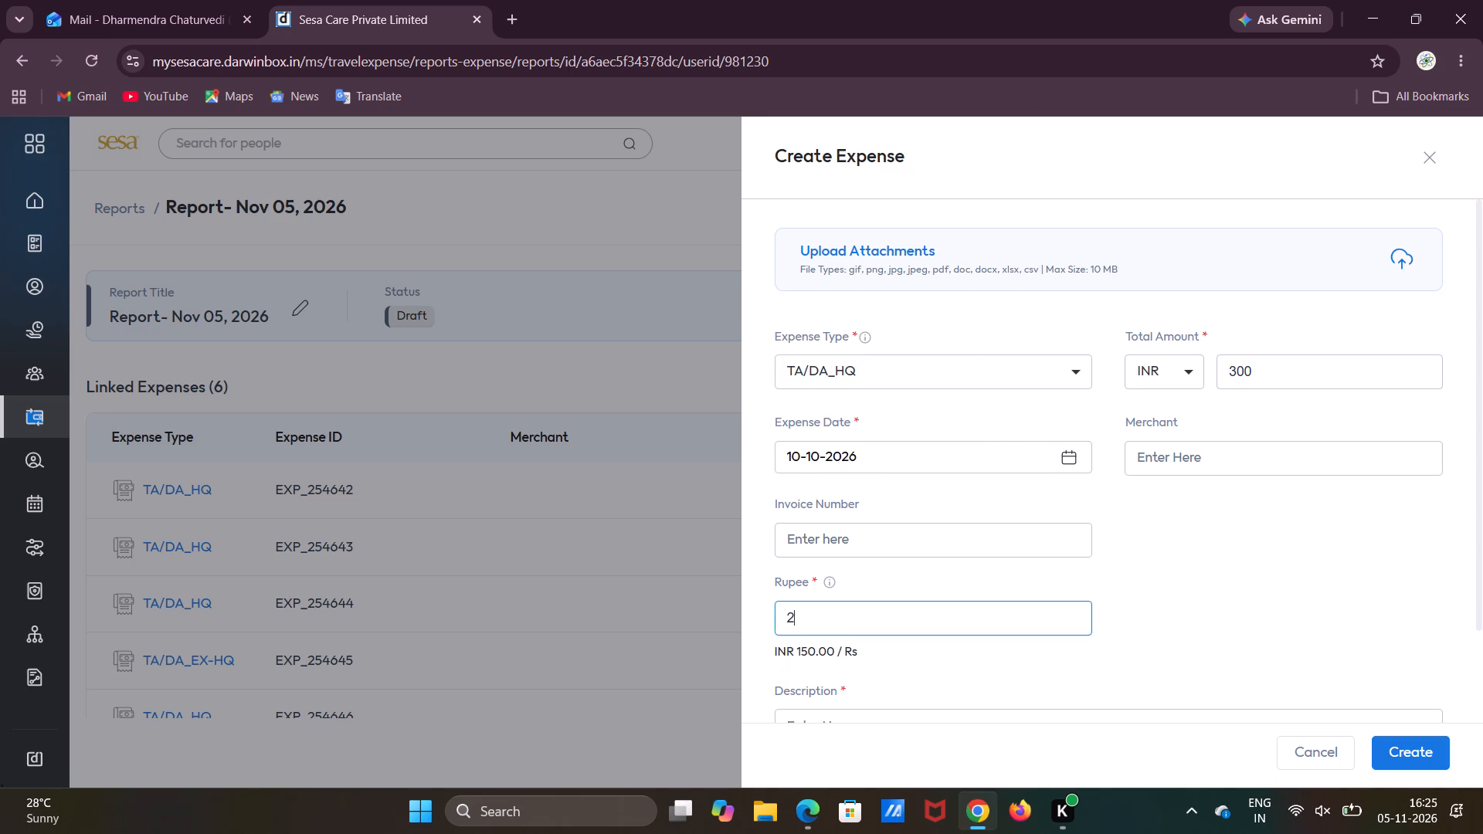
pyautogui.press('1')
pyautogui.scroll(-1, 847, 686)
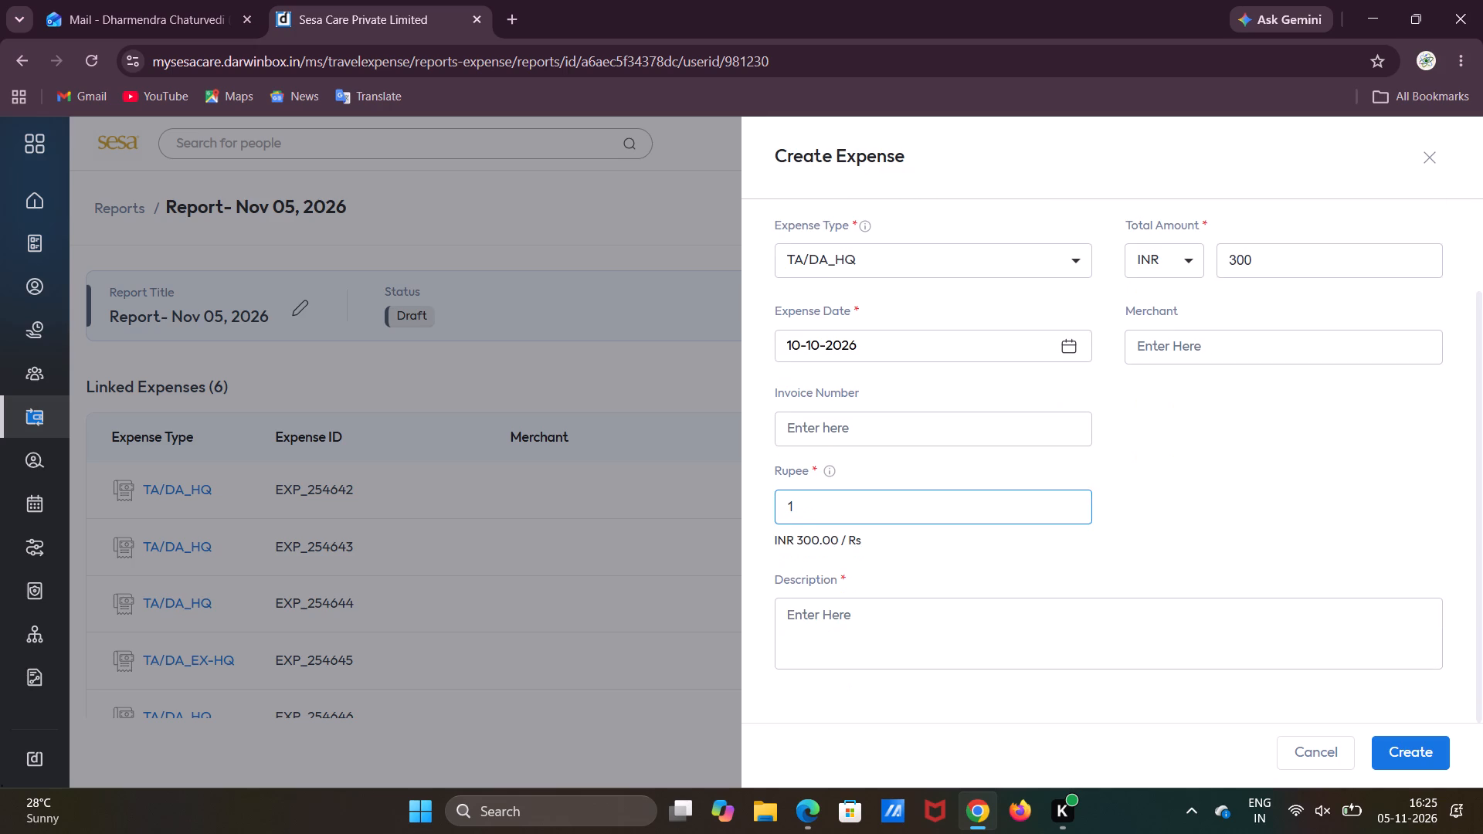
pyautogui.click(840, 627)
pyautogui.write('DB MEEY')
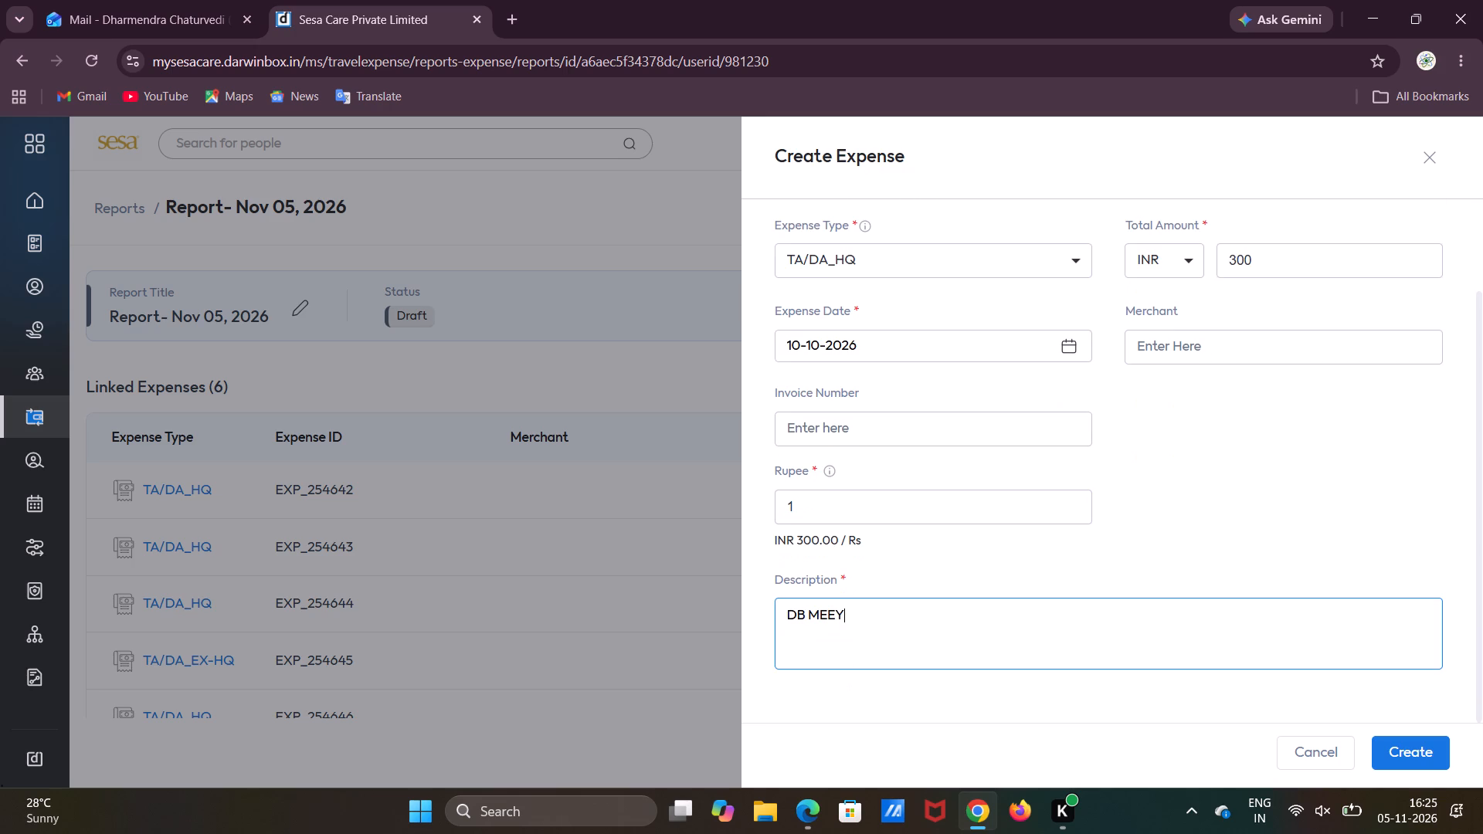
pyautogui.press('BackSpace')
pyautogui.press('t')
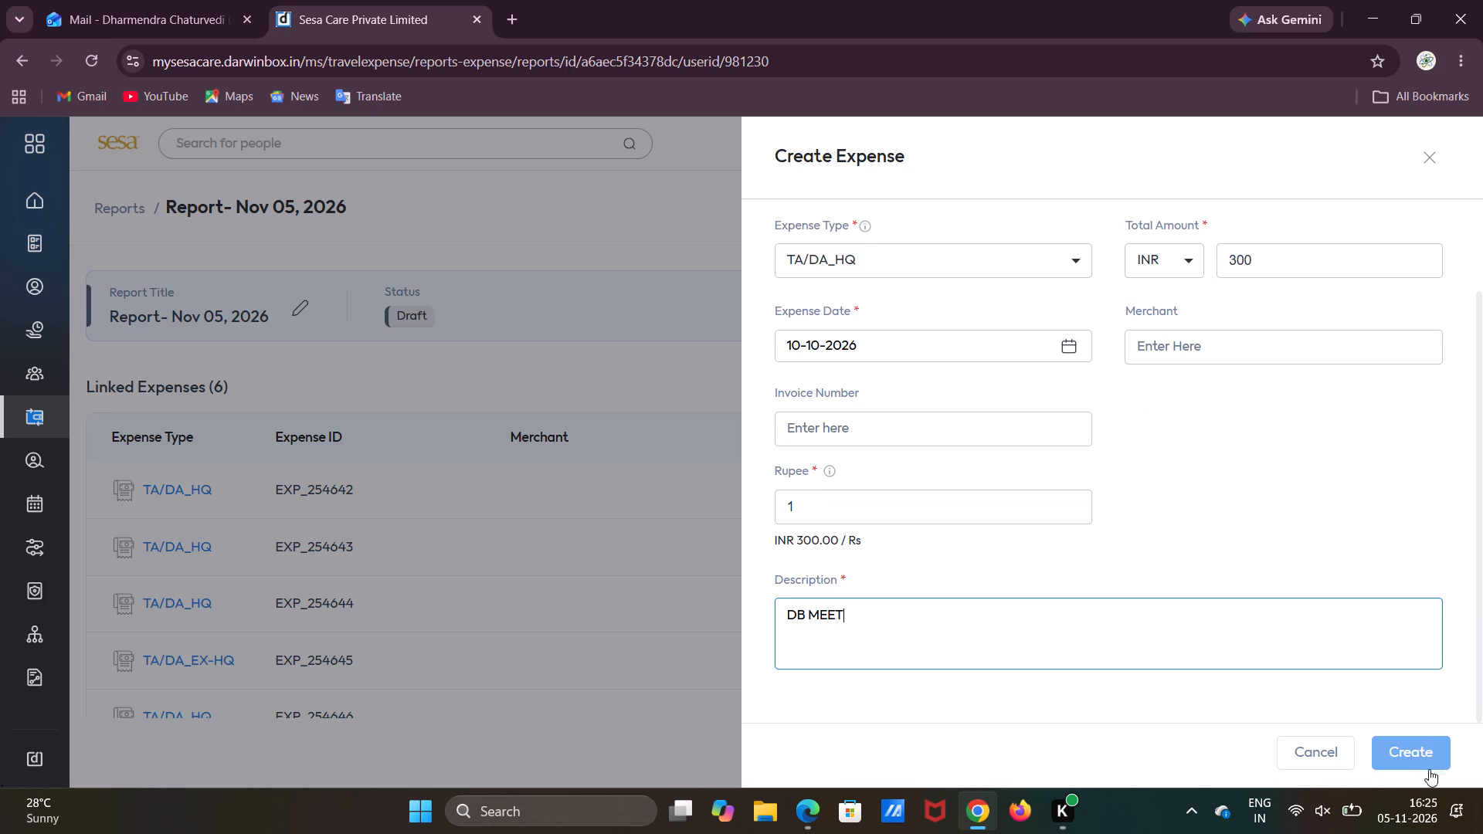
pyautogui.click(1422, 744)
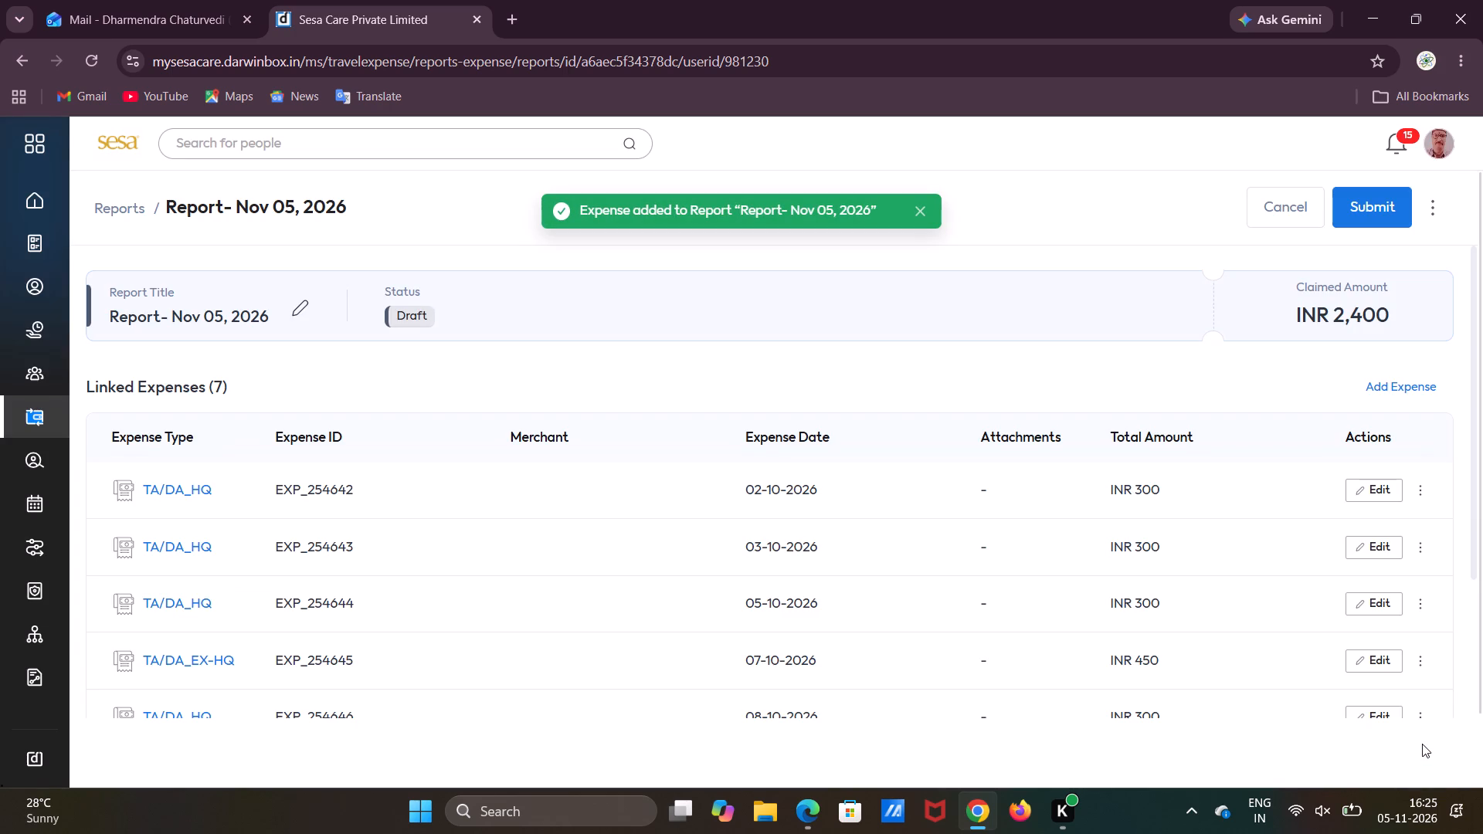
# Start an eighth expense manually in the report with type TA/DA_EX-HQ and expense date 12-10-2026.
pyautogui.click(1398, 390)
pyautogui.click(1337, 433)
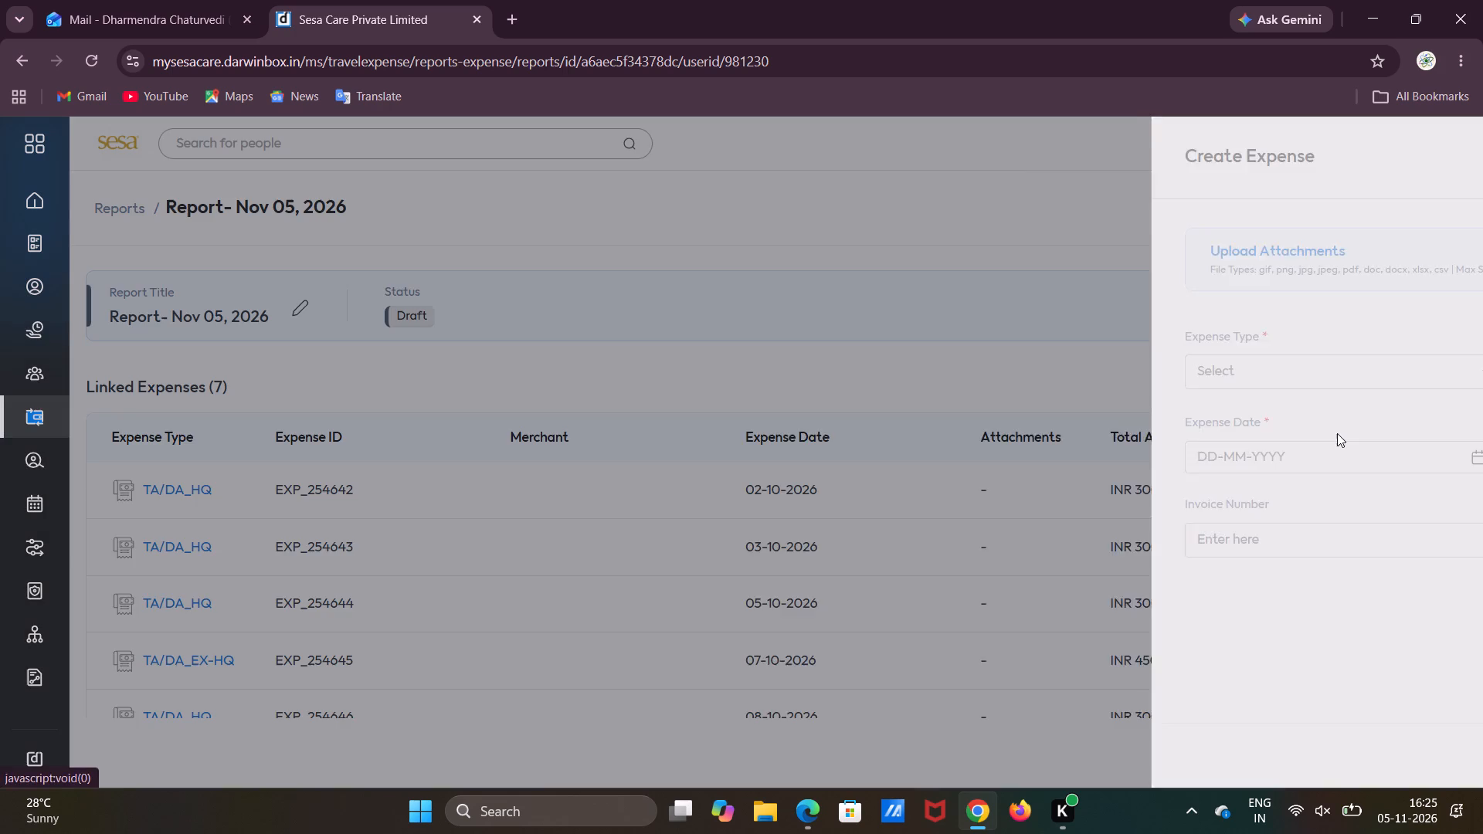
pyautogui.click(989, 372)
pyautogui.write('EX')
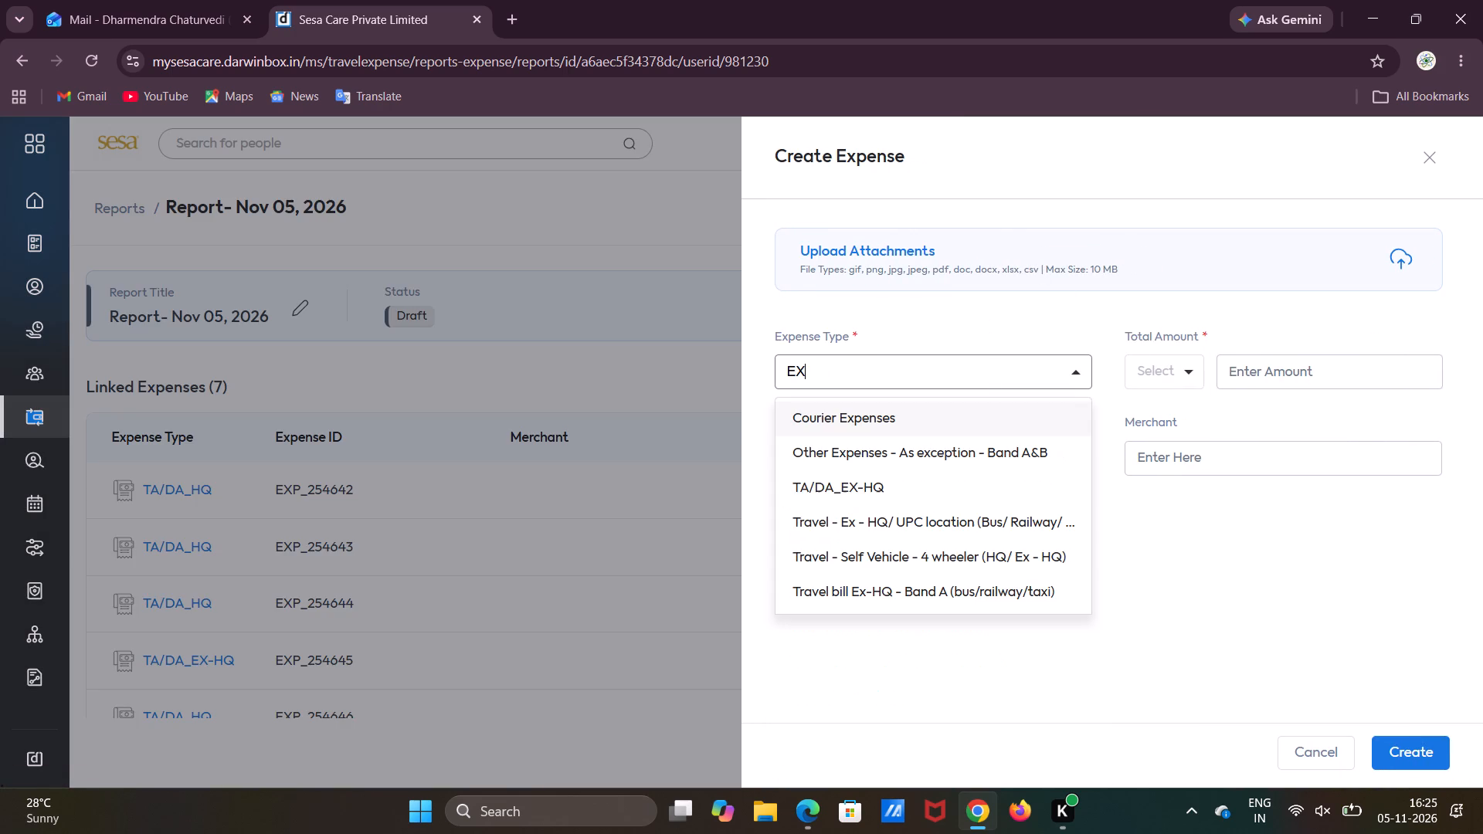
pyautogui.press('Down')
pyautogui.press('Down')
pyautogui.press('Return')
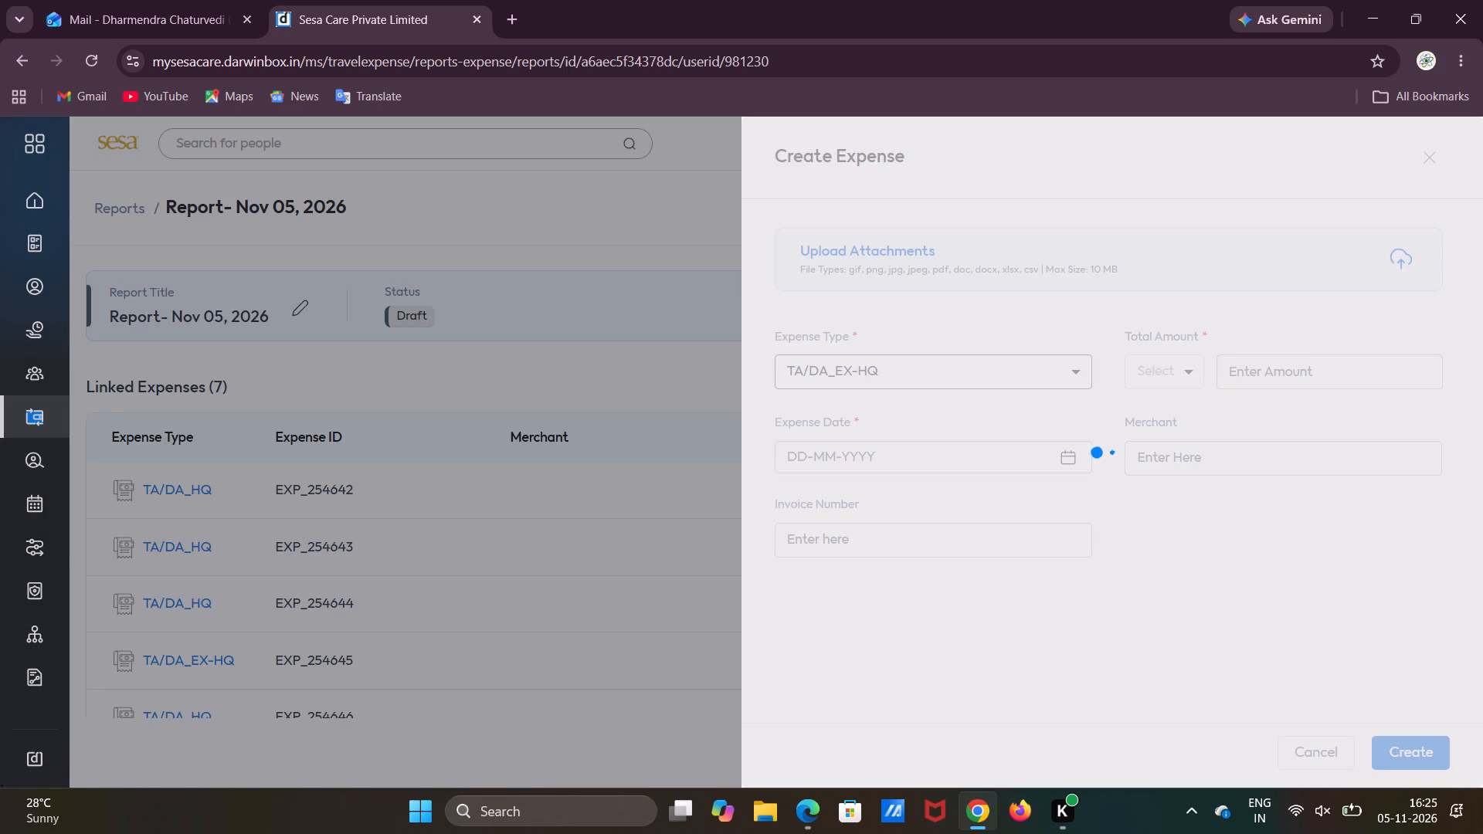
pyautogui.click(865, 467)
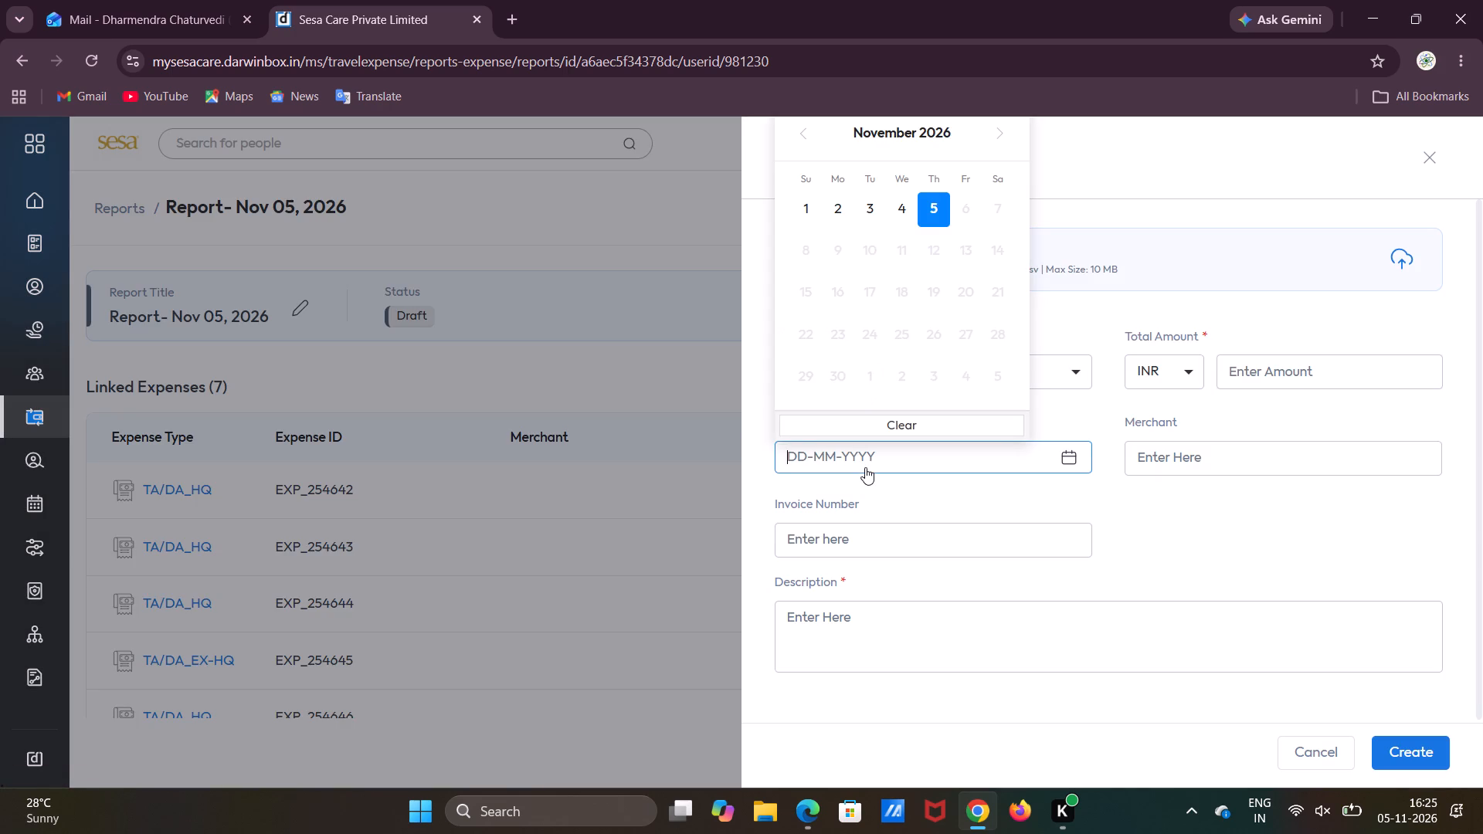
pyautogui.write('12')
pyautogui.click(793, 135)
pyautogui.click(840, 297)
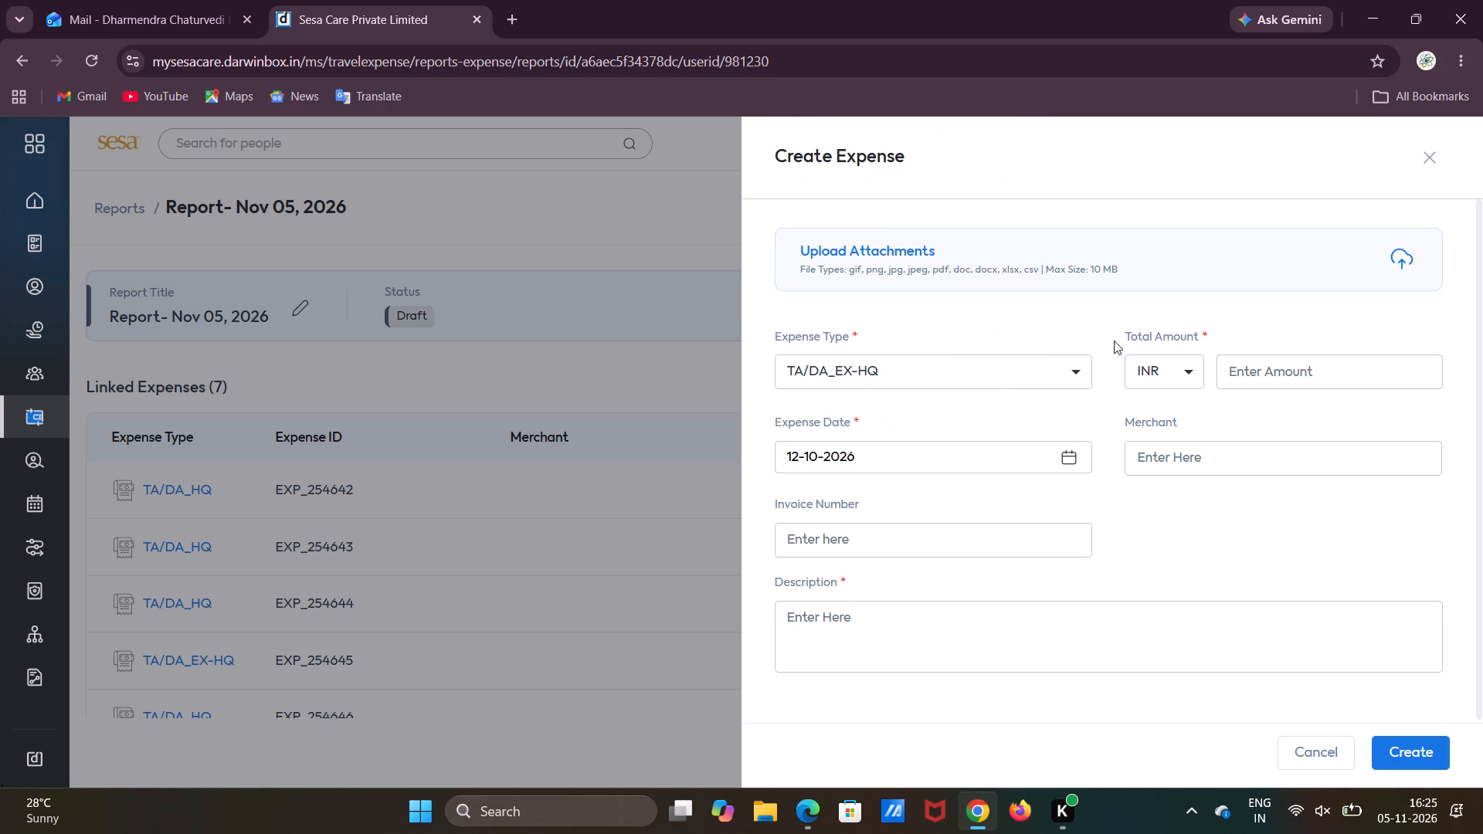
# Set the total amount to 450, enter the description BANDA and create the expense entry.
pyautogui.click(1261, 375)
pyautogui.write('450')
pyautogui.click(949, 634)
pyautogui.write('BANDA')
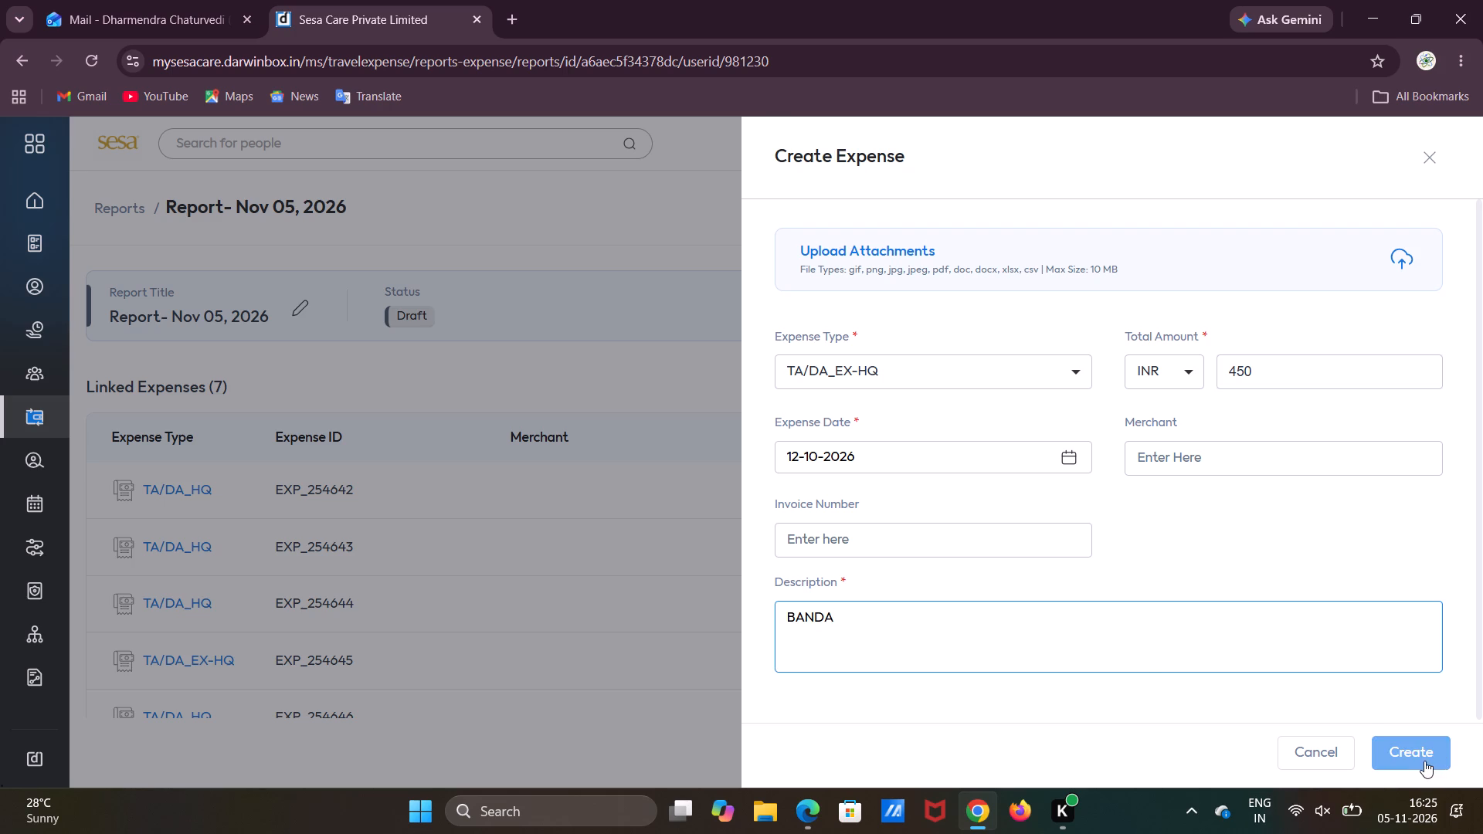
pyautogui.click(1424, 761)
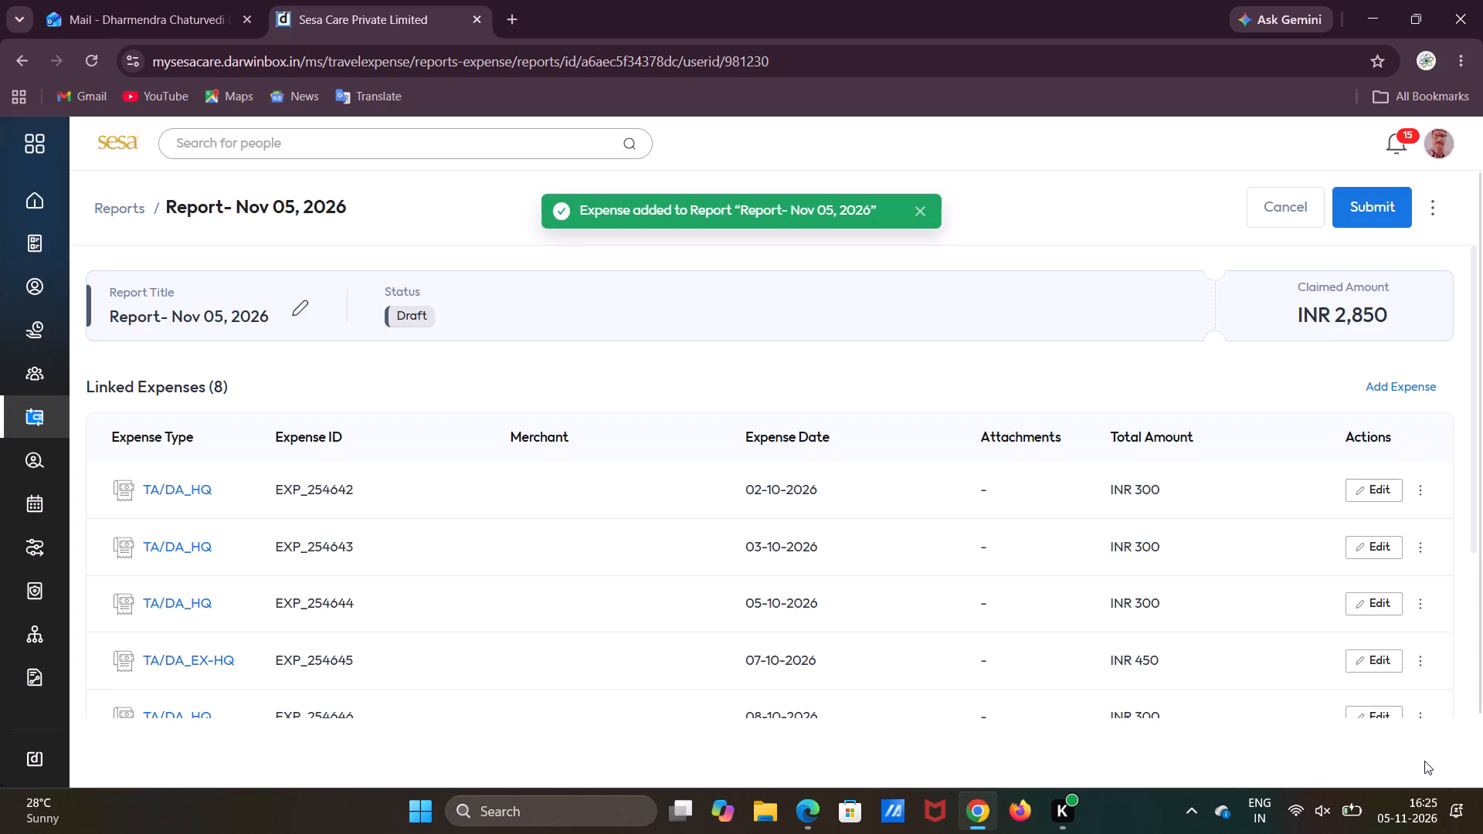
# Start a ninth expense manually in the report with type TA/DA_EX-HQ and total amount 450.
pyautogui.click(1398, 398)
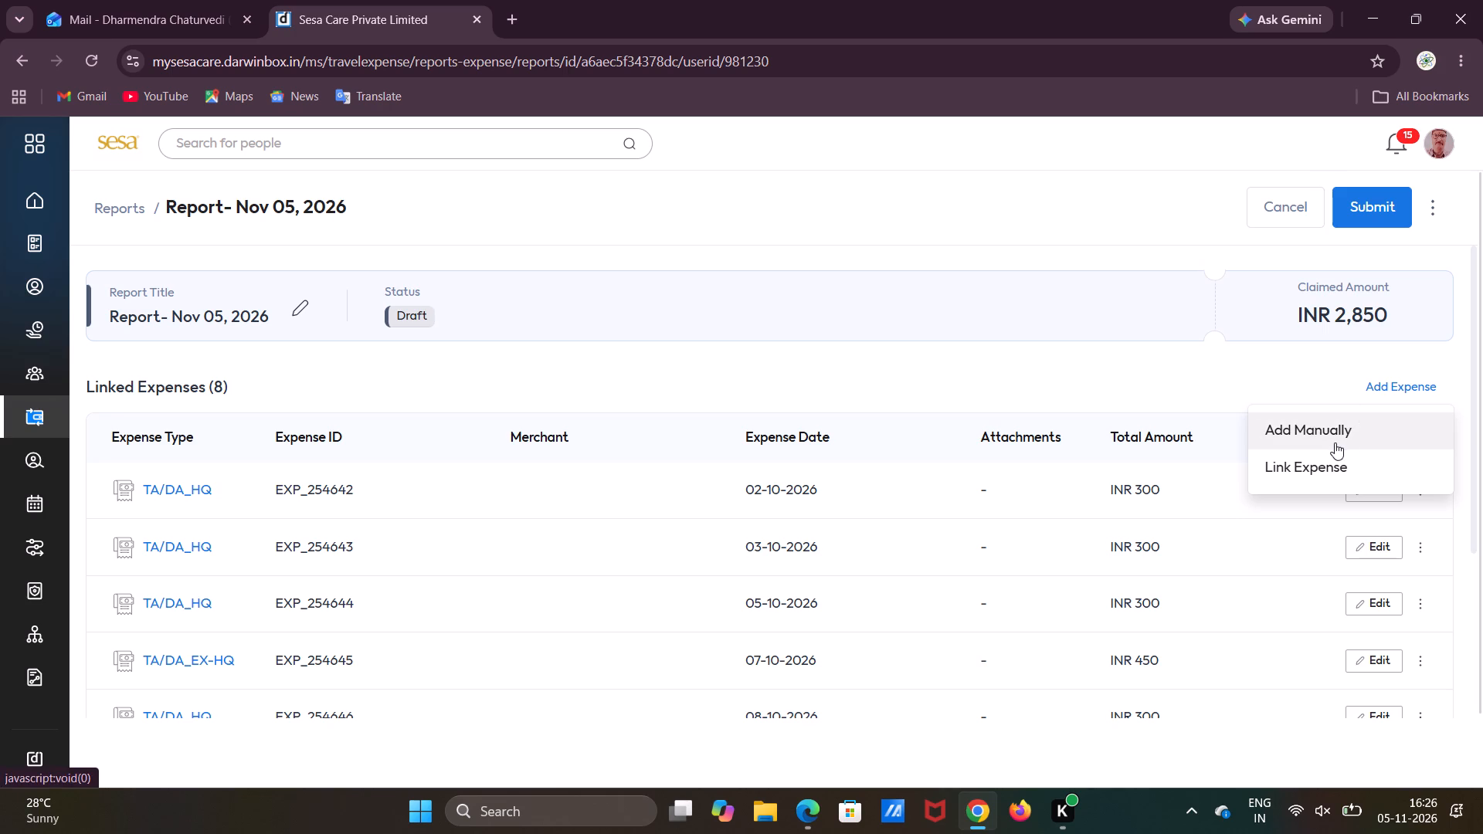
pyautogui.click(1335, 442)
pyautogui.click(973, 390)
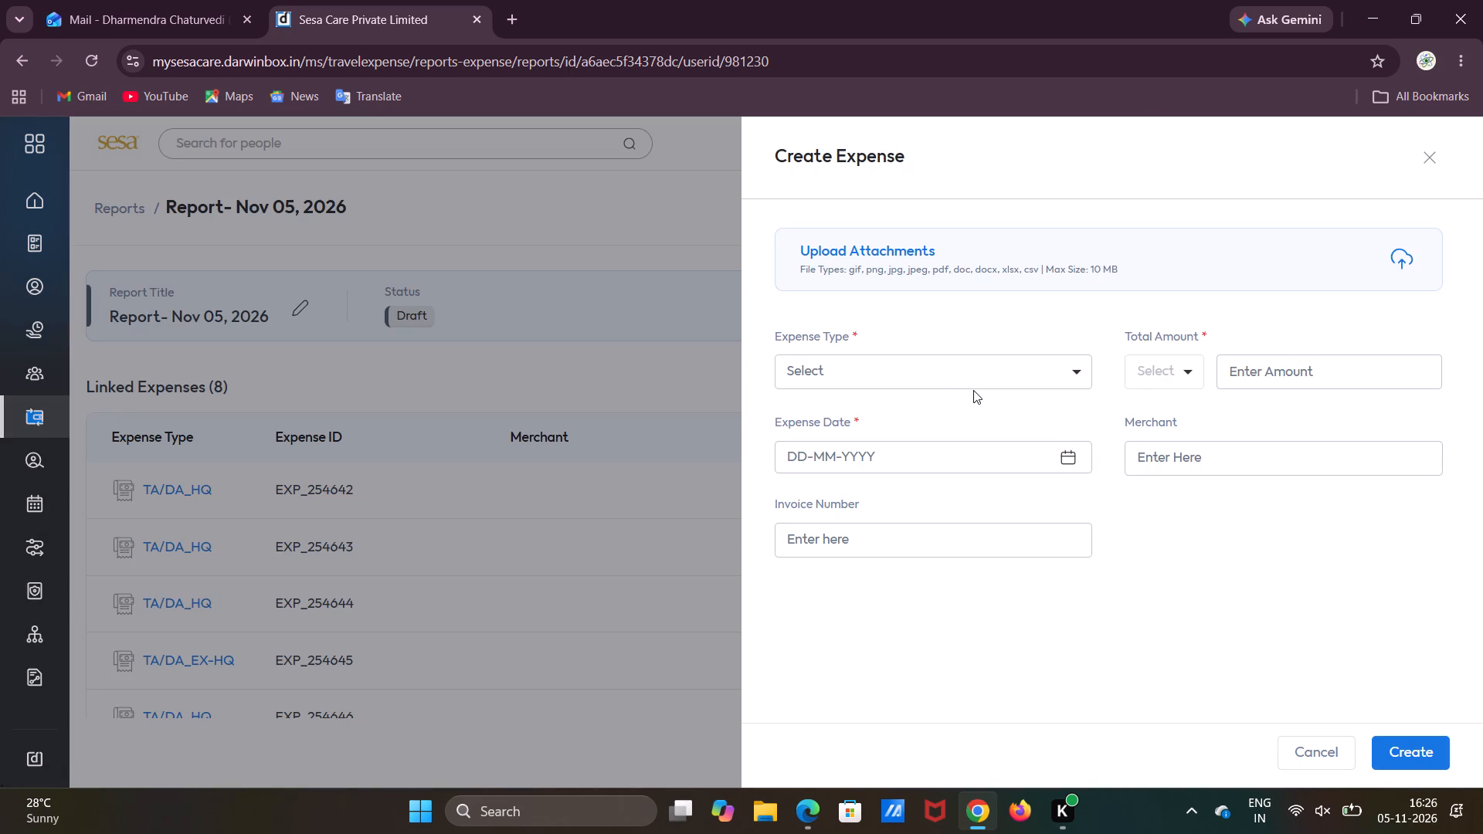
pyautogui.click(973, 390)
pyautogui.click(966, 375)
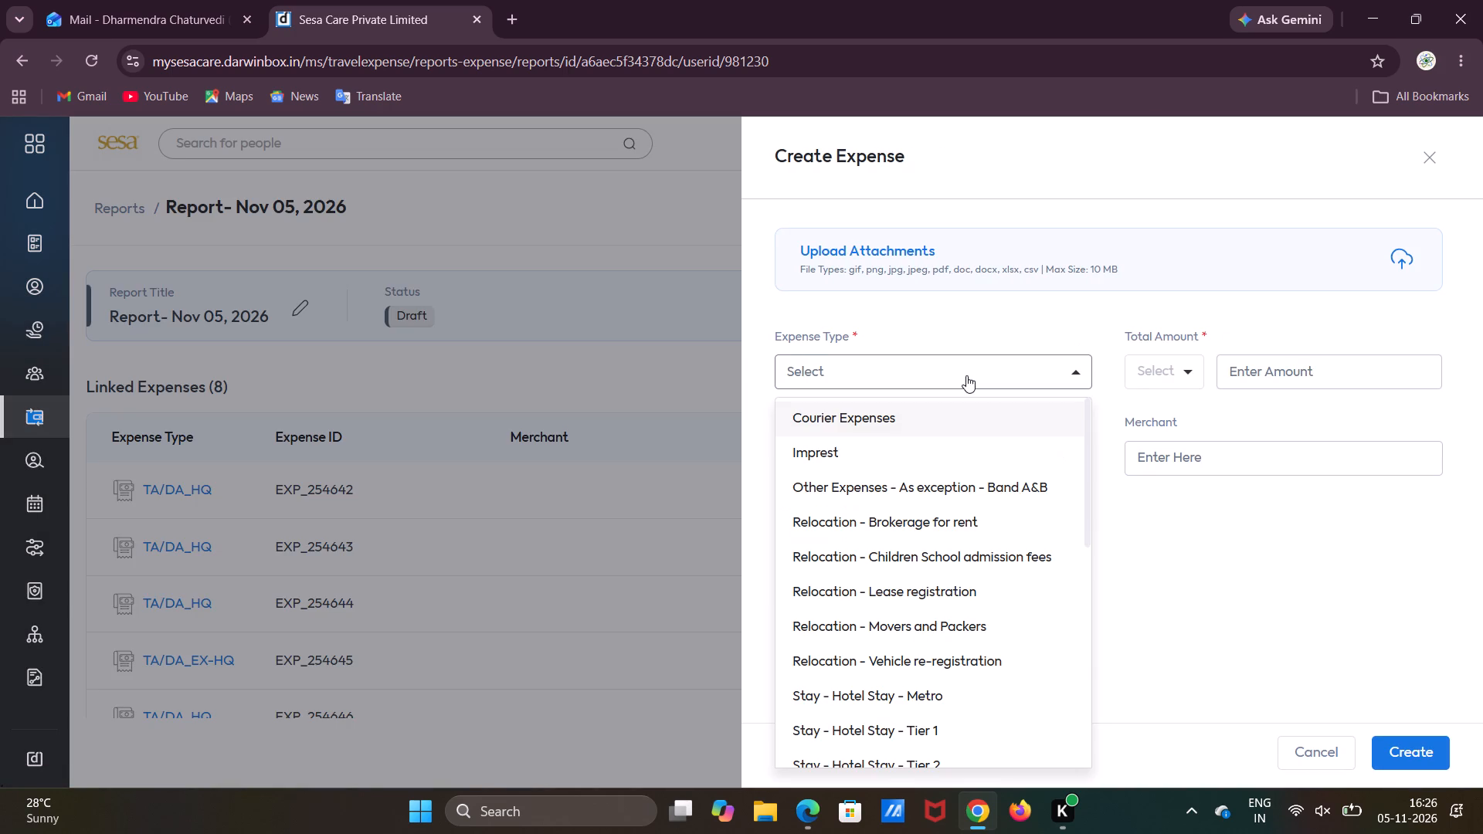
pyautogui.write('HQ')
pyautogui.press('Return')
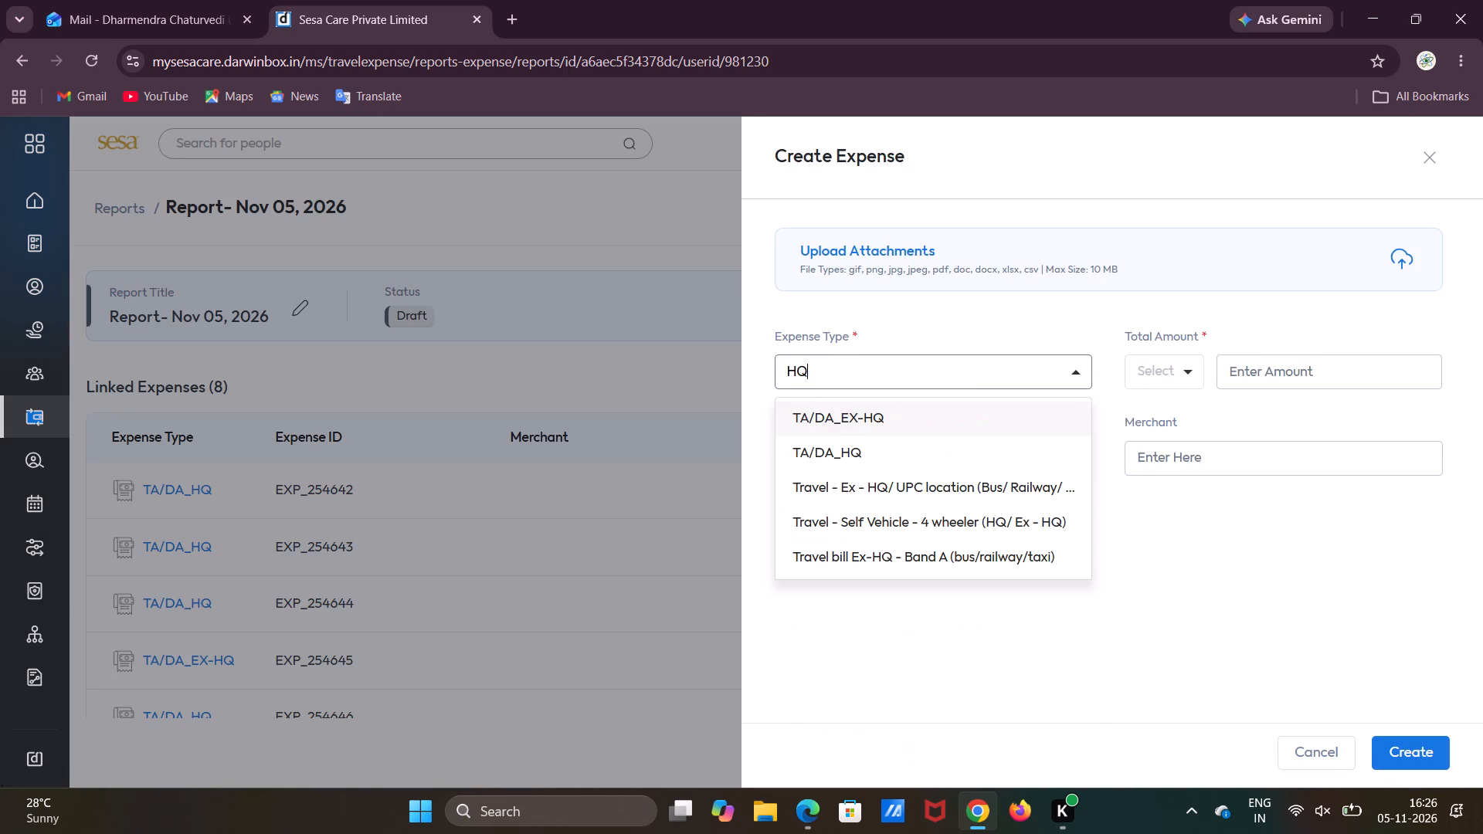
pyautogui.click(1248, 369)
pyautogui.write('450')
# Date the new TA/DA_EX-HQ expense 13-10-2026, enter the description ATTARA and create the entry.
pyautogui.click(1074, 460)
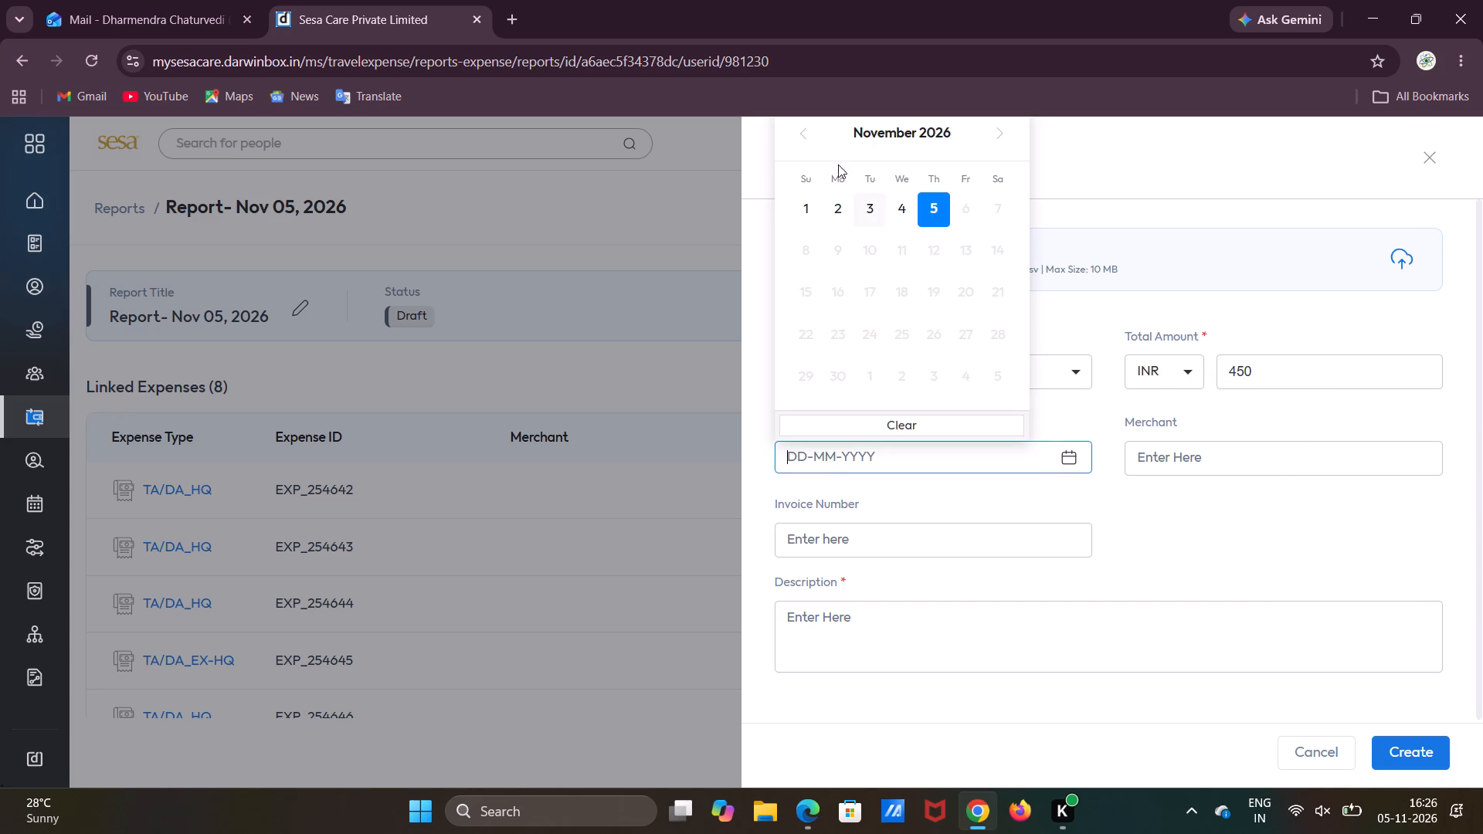
pyautogui.click(813, 144)
pyautogui.click(867, 283)
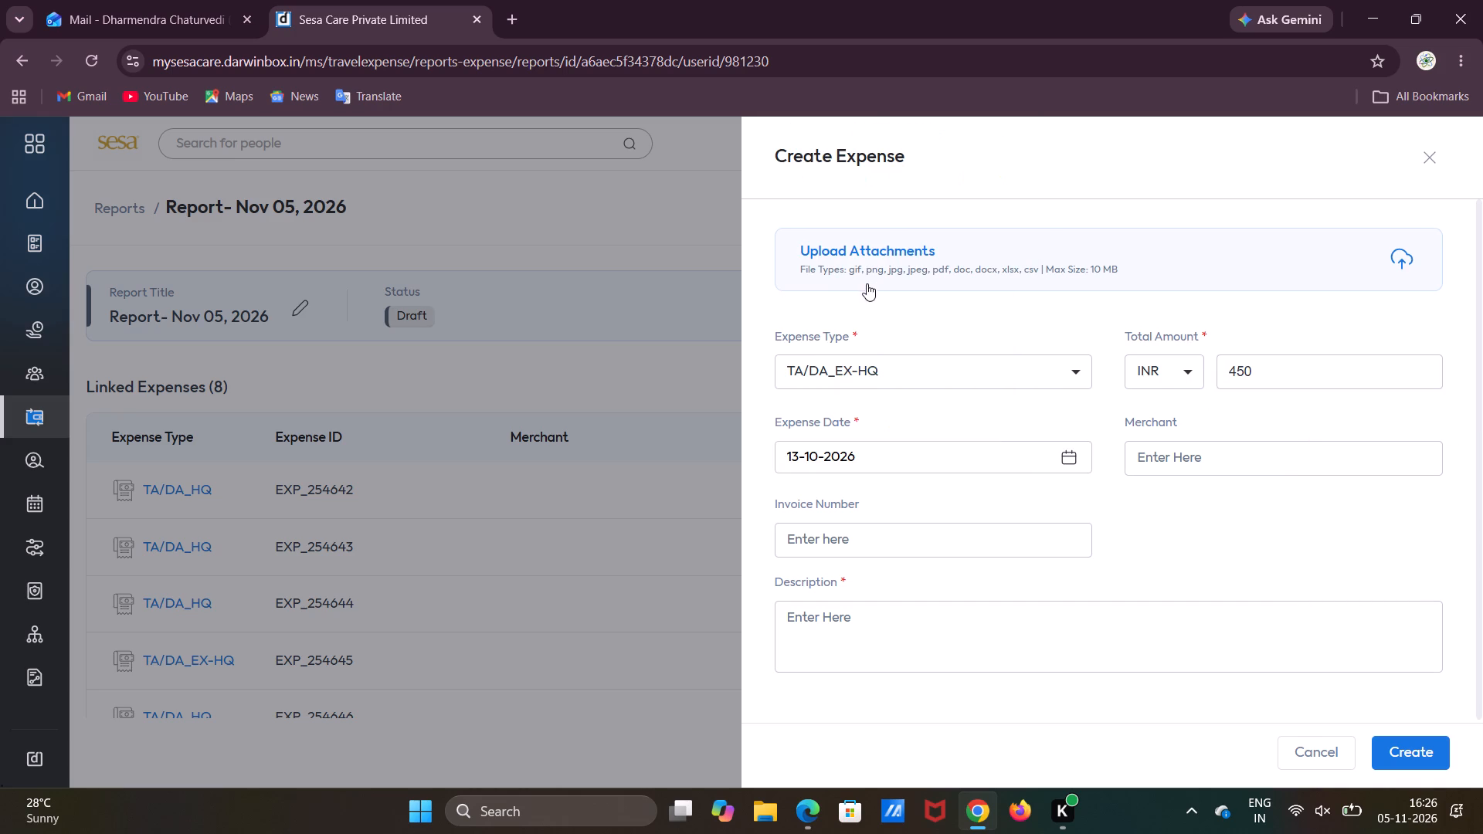
pyautogui.click(814, 637)
pyautogui.write('ATTARA')
pyautogui.click(1407, 756)
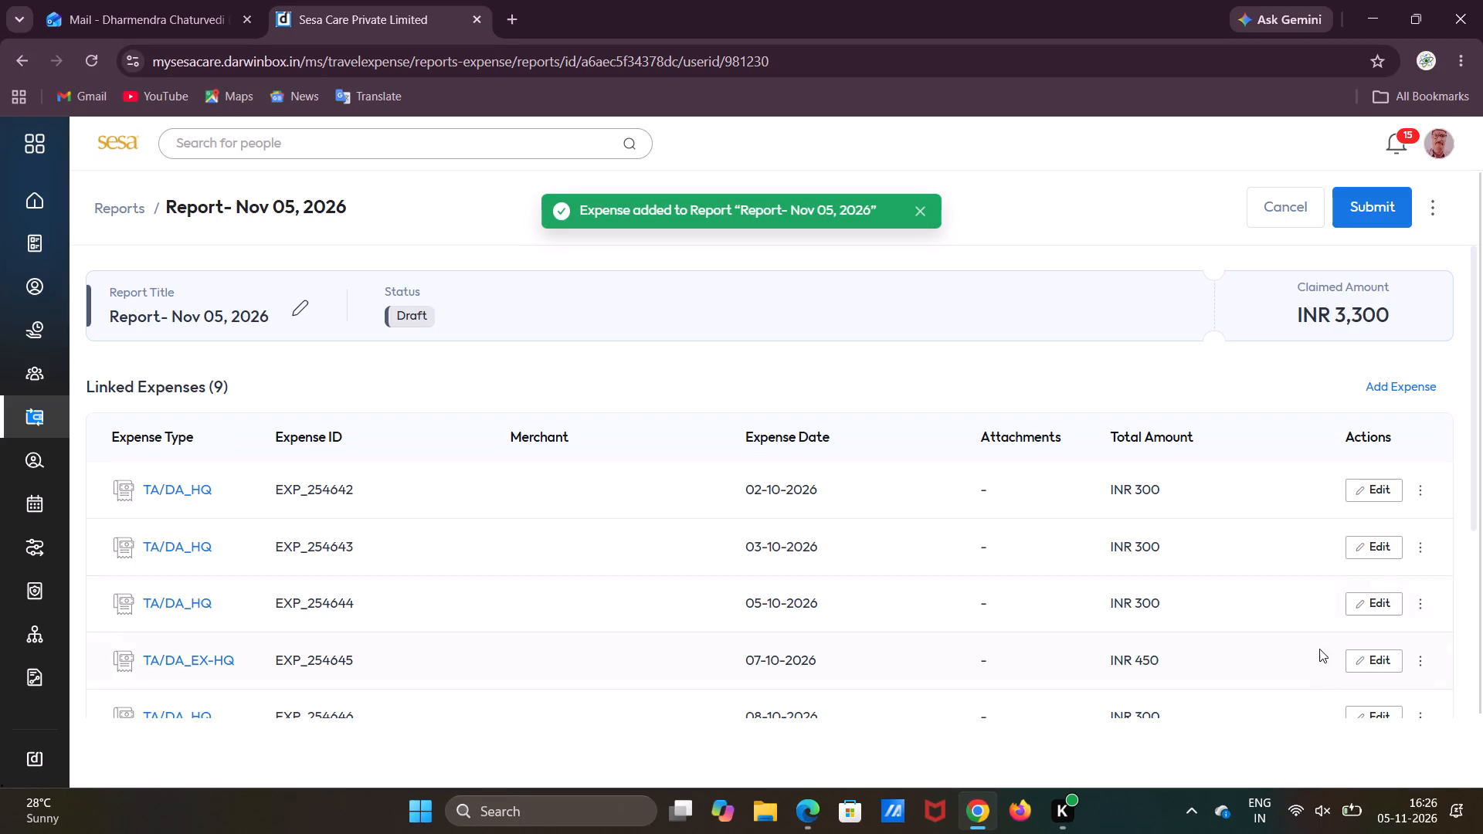
# Start a tenth expense manually in the report with type TA/DA_EX-HQ and total amount 450.
pyautogui.click(1382, 392)
pyautogui.click(1288, 432)
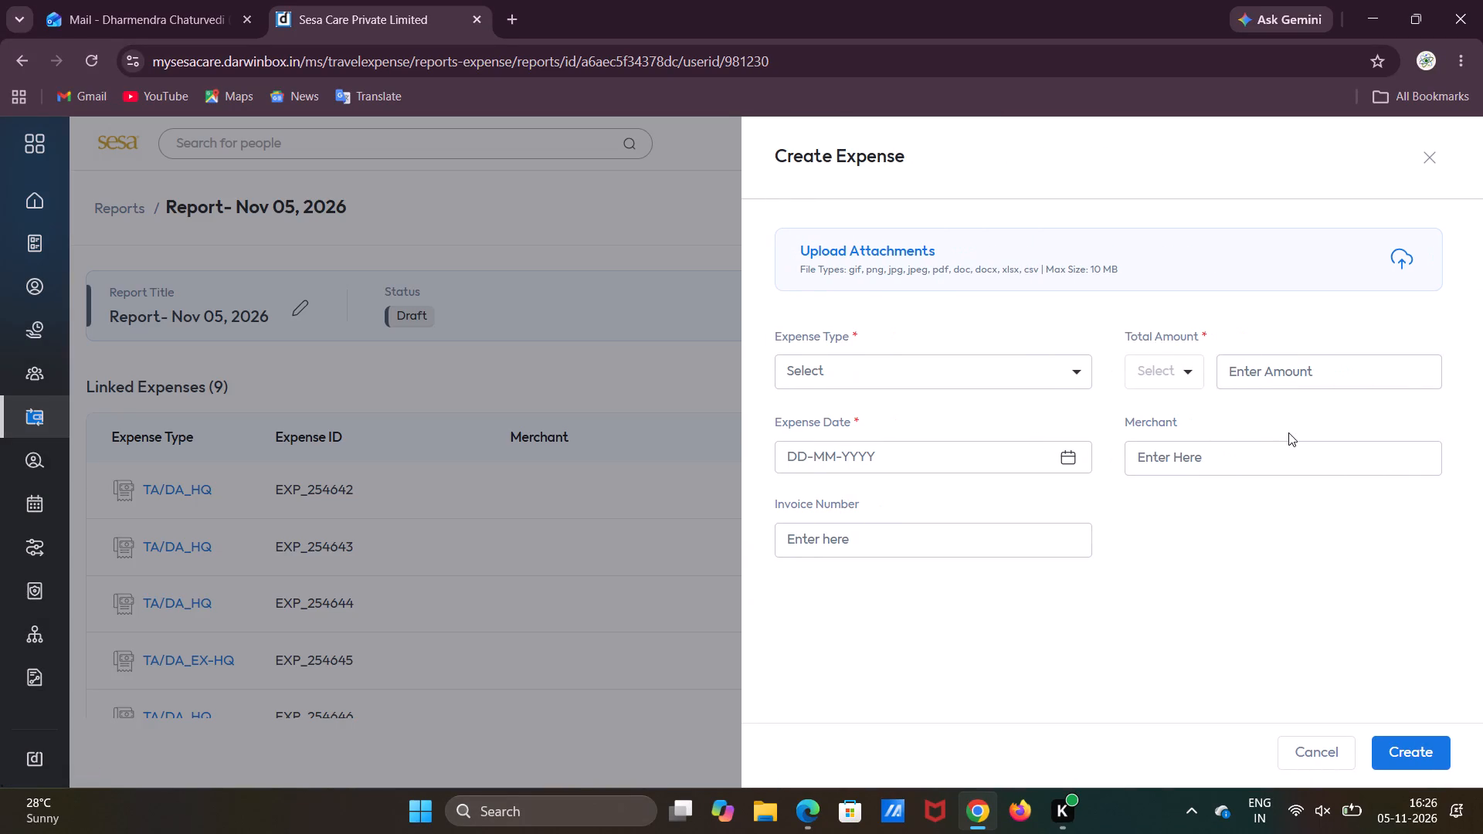
pyautogui.click(996, 375)
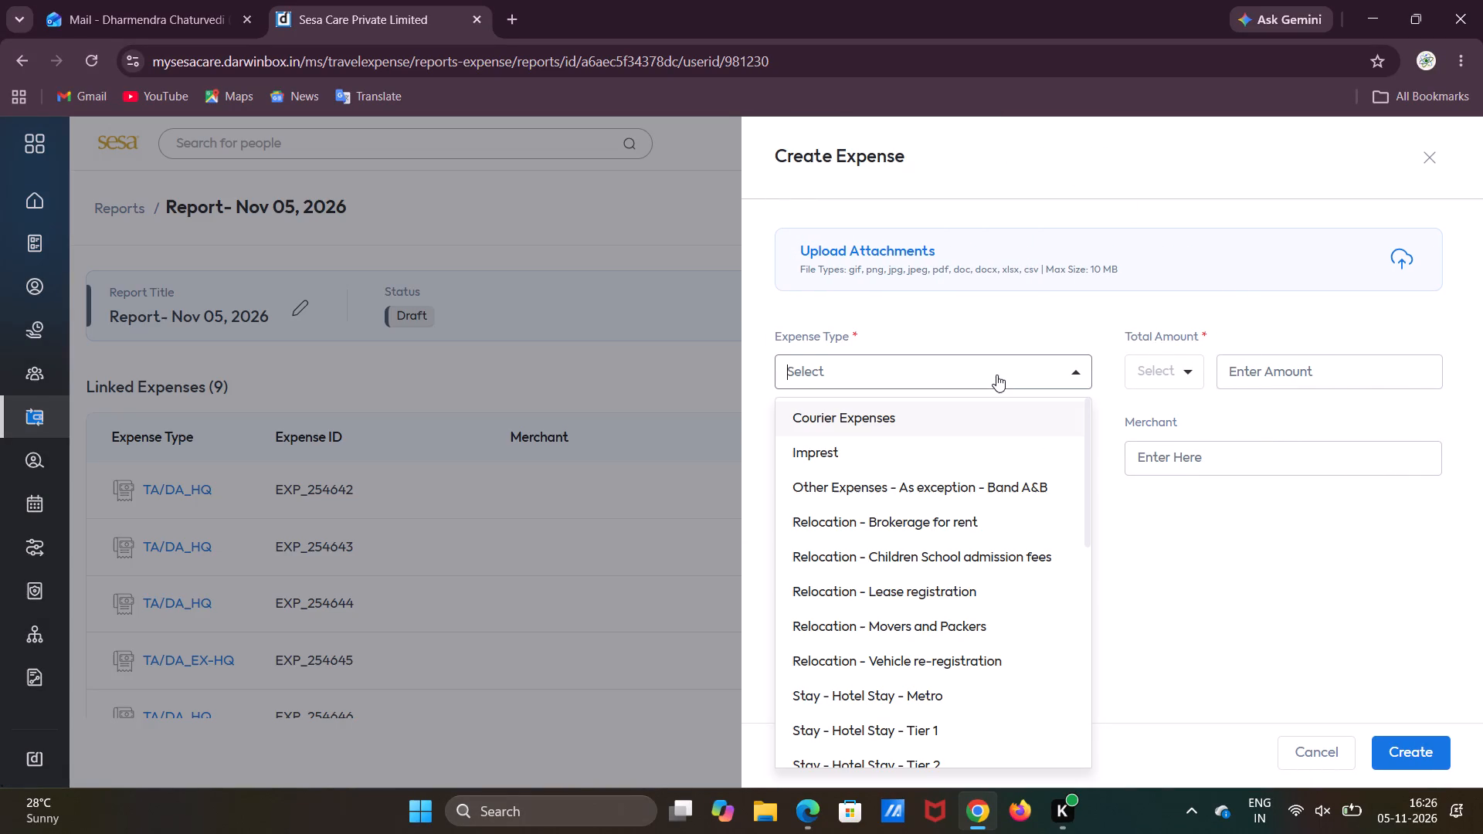
pyautogui.write('HQ')
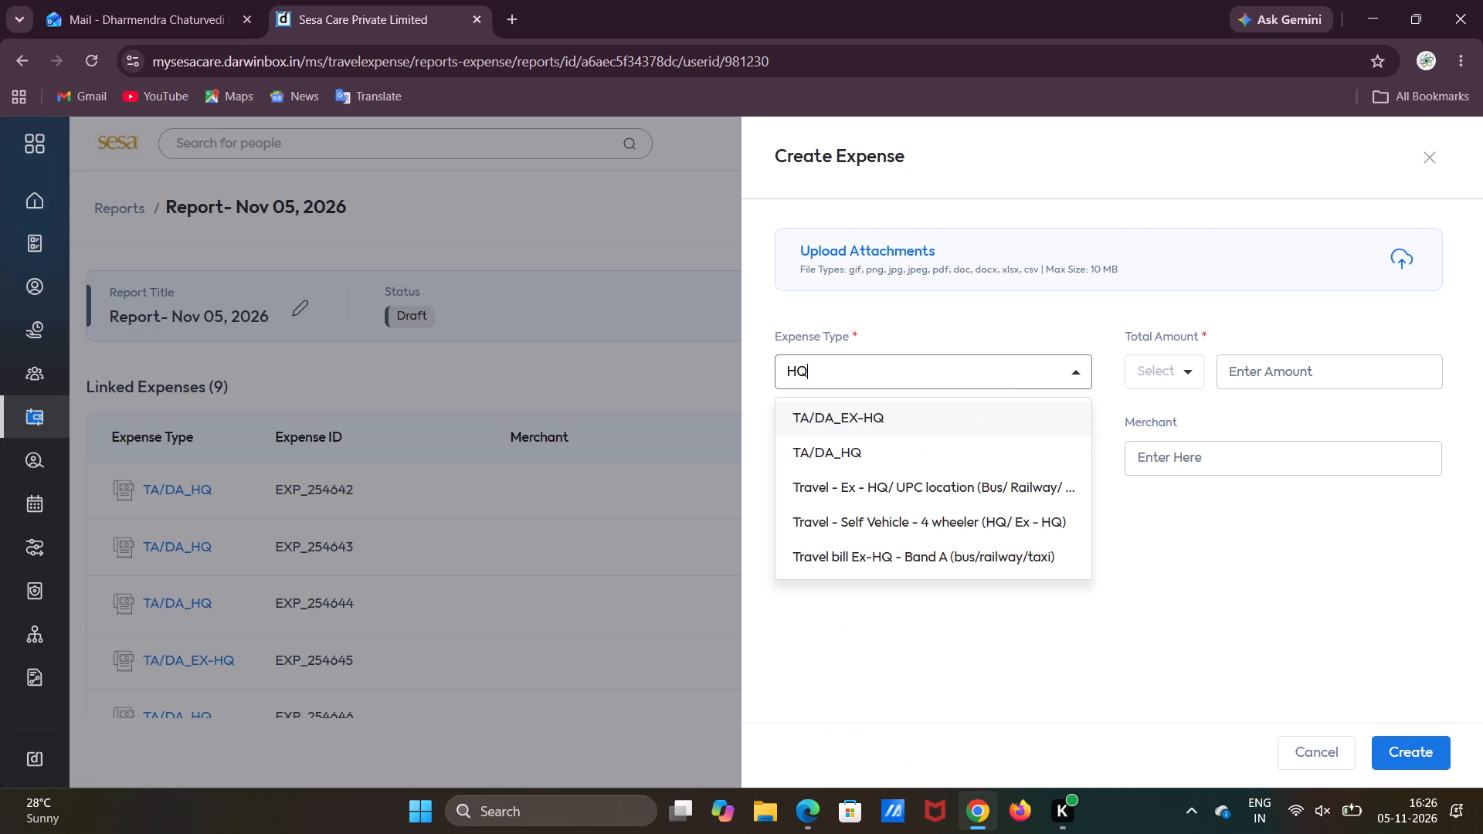
pyautogui.press('Return')
pyautogui.click(1277, 387)
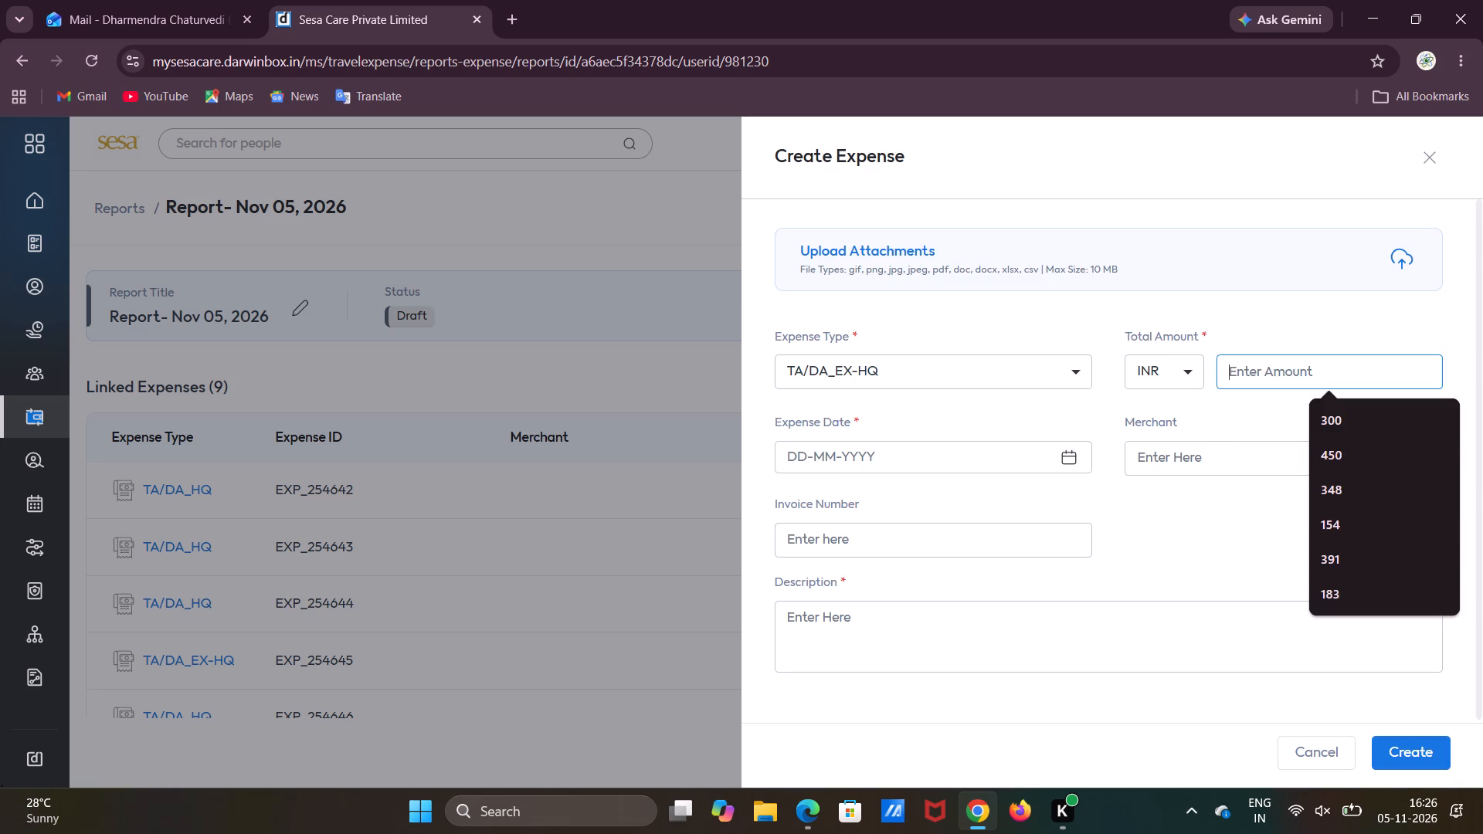
pyautogui.write('450')
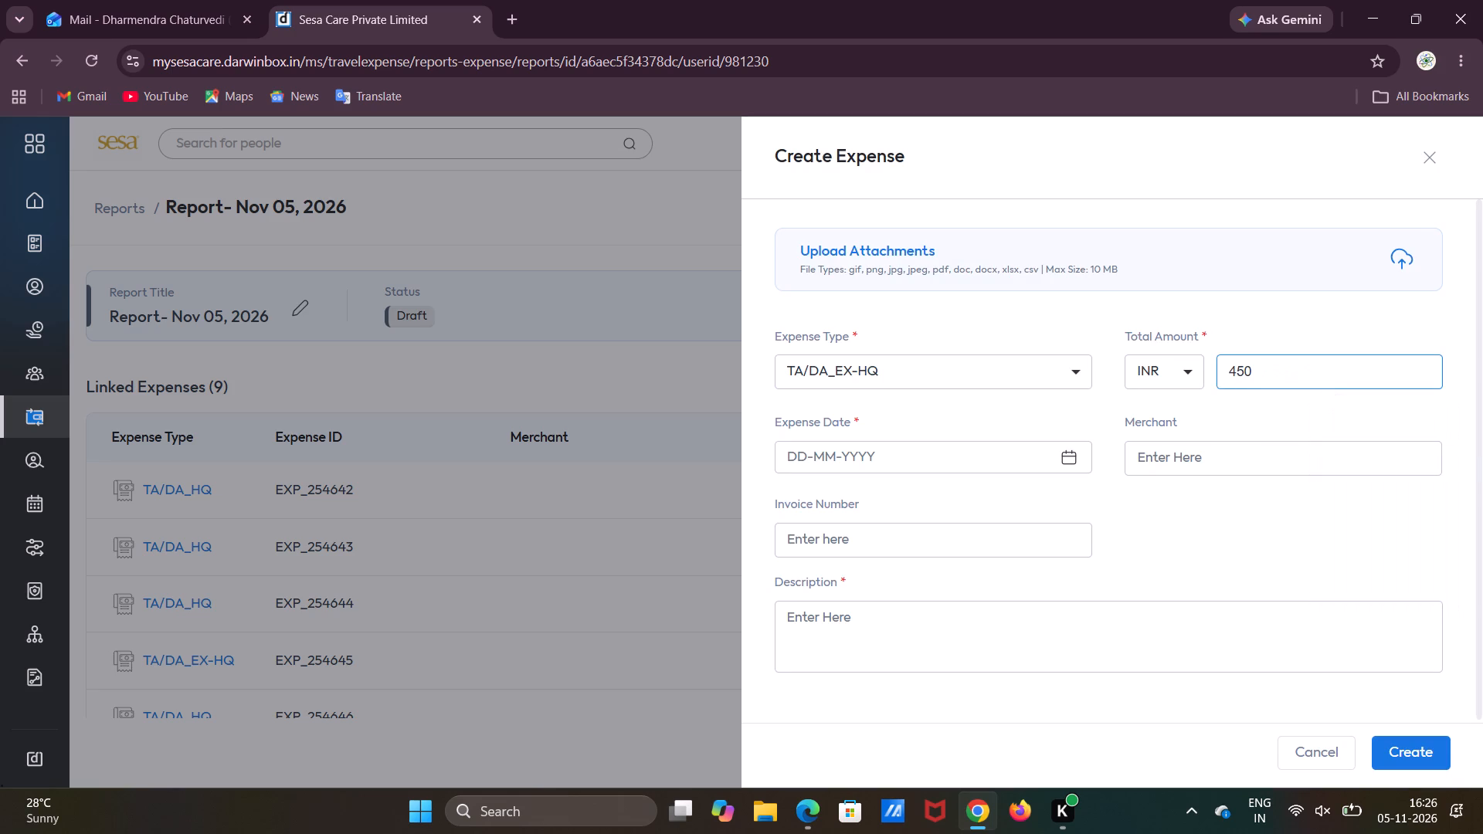
pyautogui.press('BackSpace')
pyautogui.press('BackSpace')
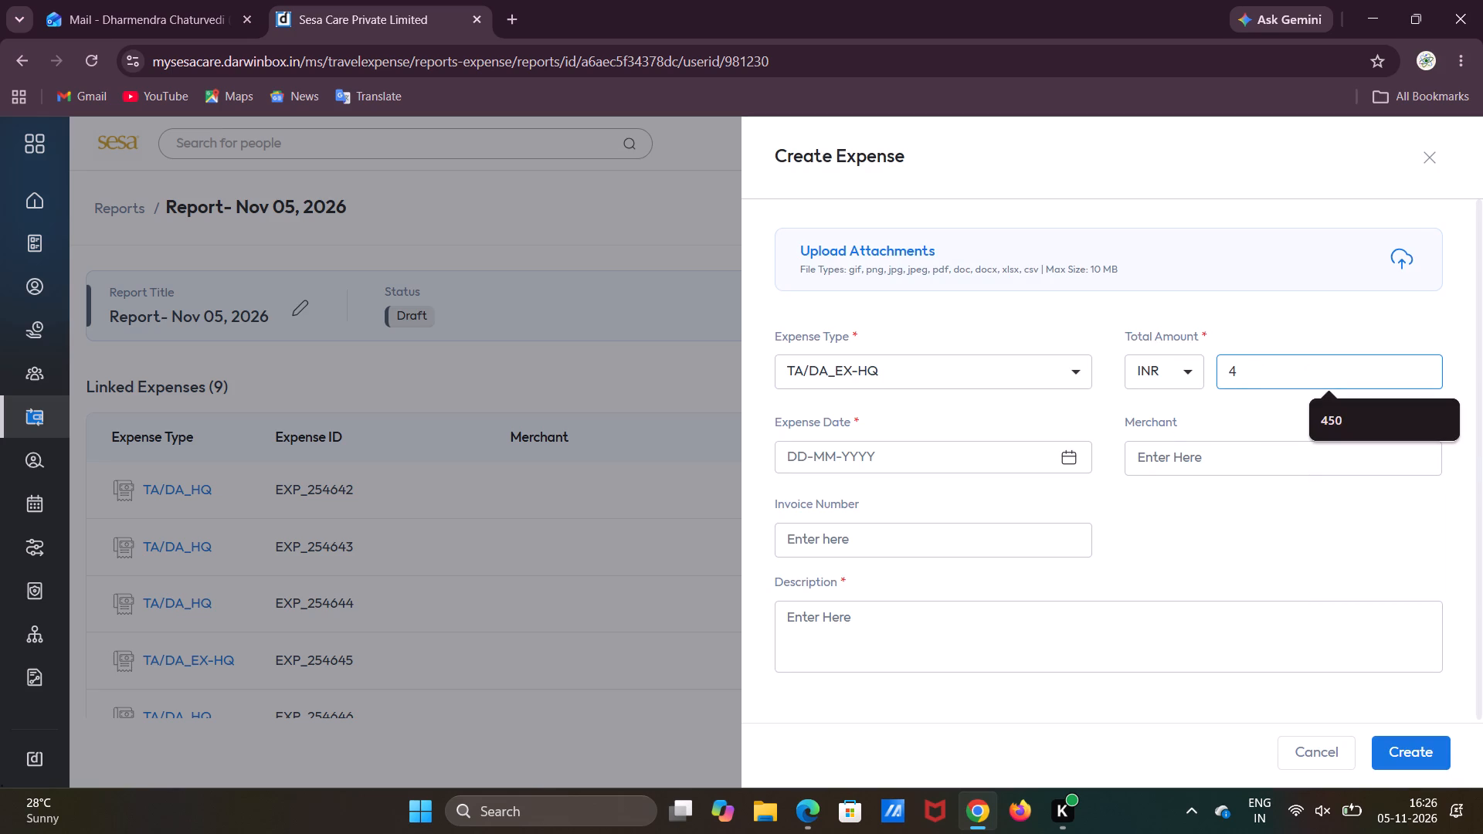
pyautogui.press('BackSpace')
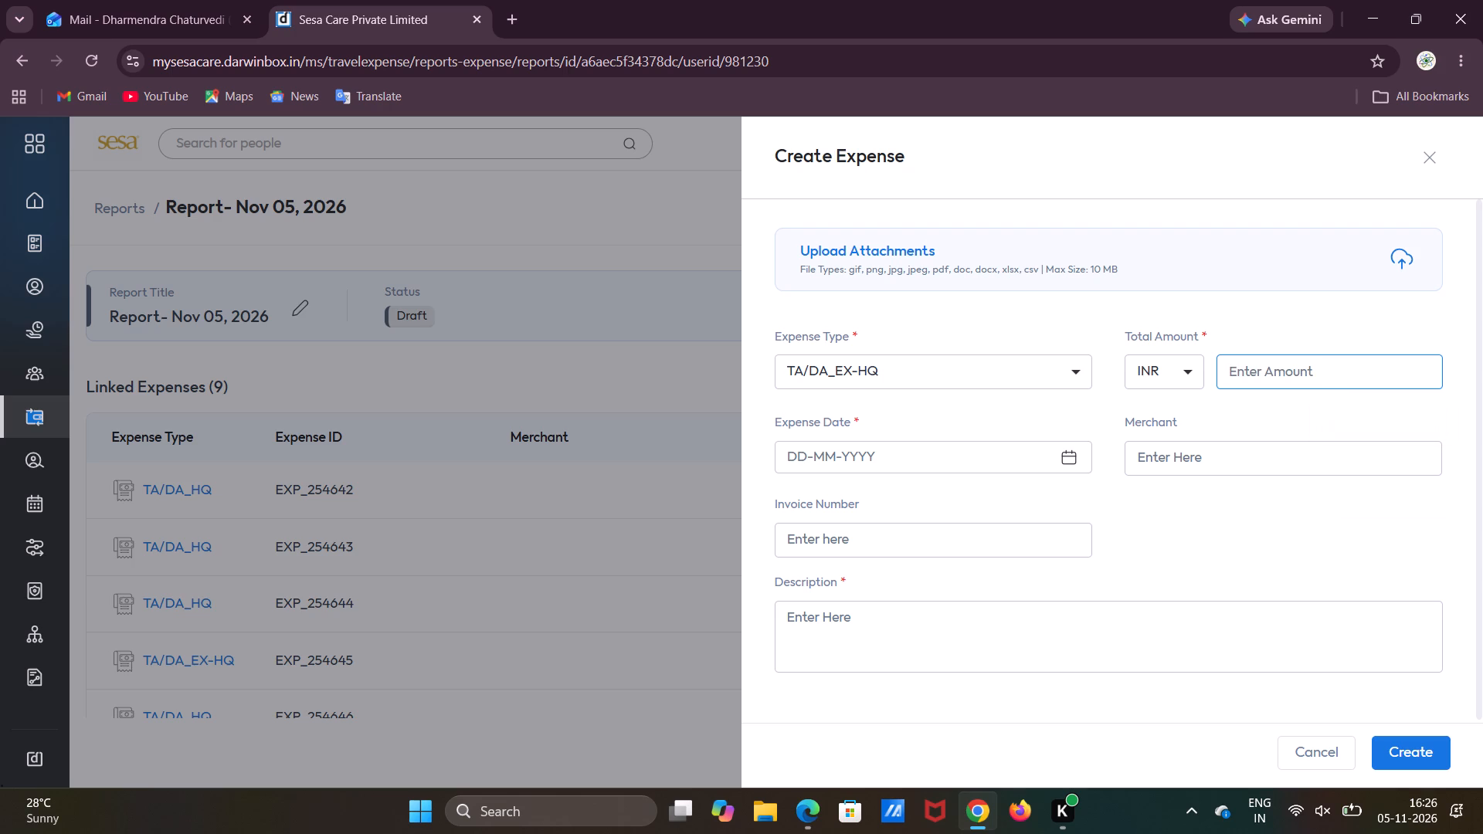
pyautogui.write('30')
pyautogui.press('BackSpace')
pyautogui.press('BackSpace')
pyautogui.write('450')
# Date the new TA/DA_EX-HQ expense 15-10-2026, enter the description FARRUKHABAD and create the entry.
pyautogui.click(992, 459)
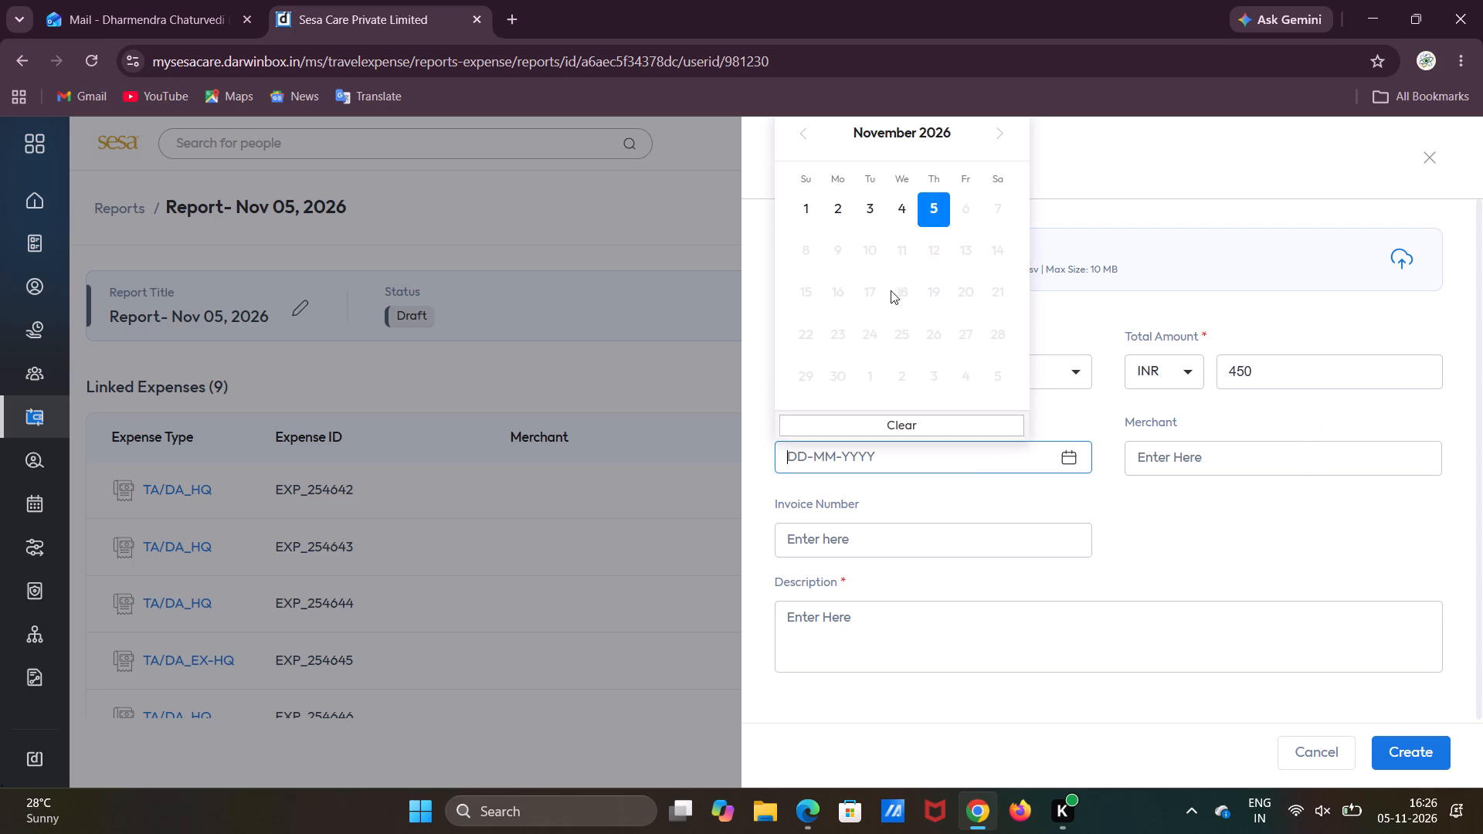
pyautogui.click(796, 129)
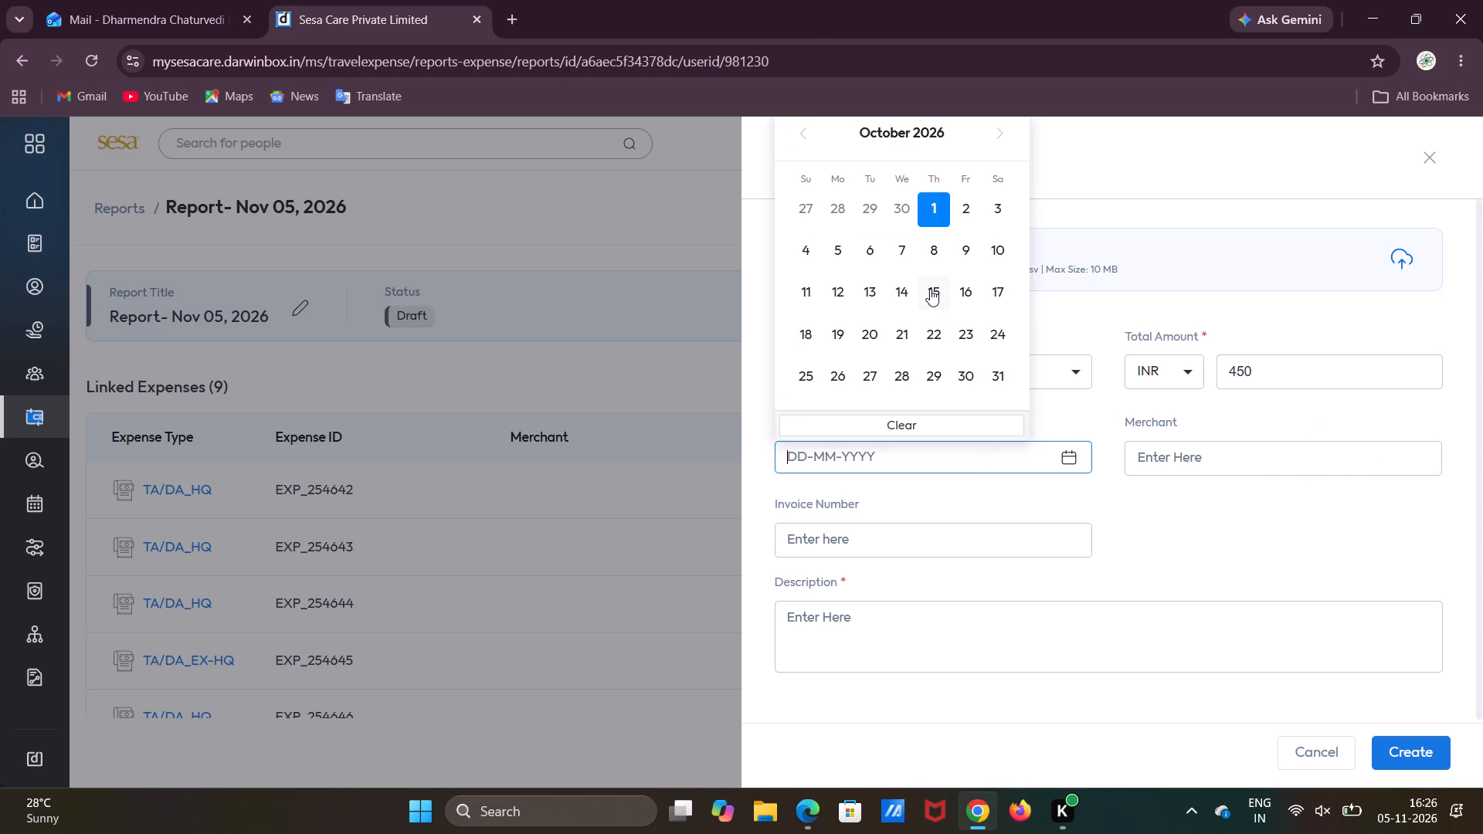
pyautogui.click(930, 289)
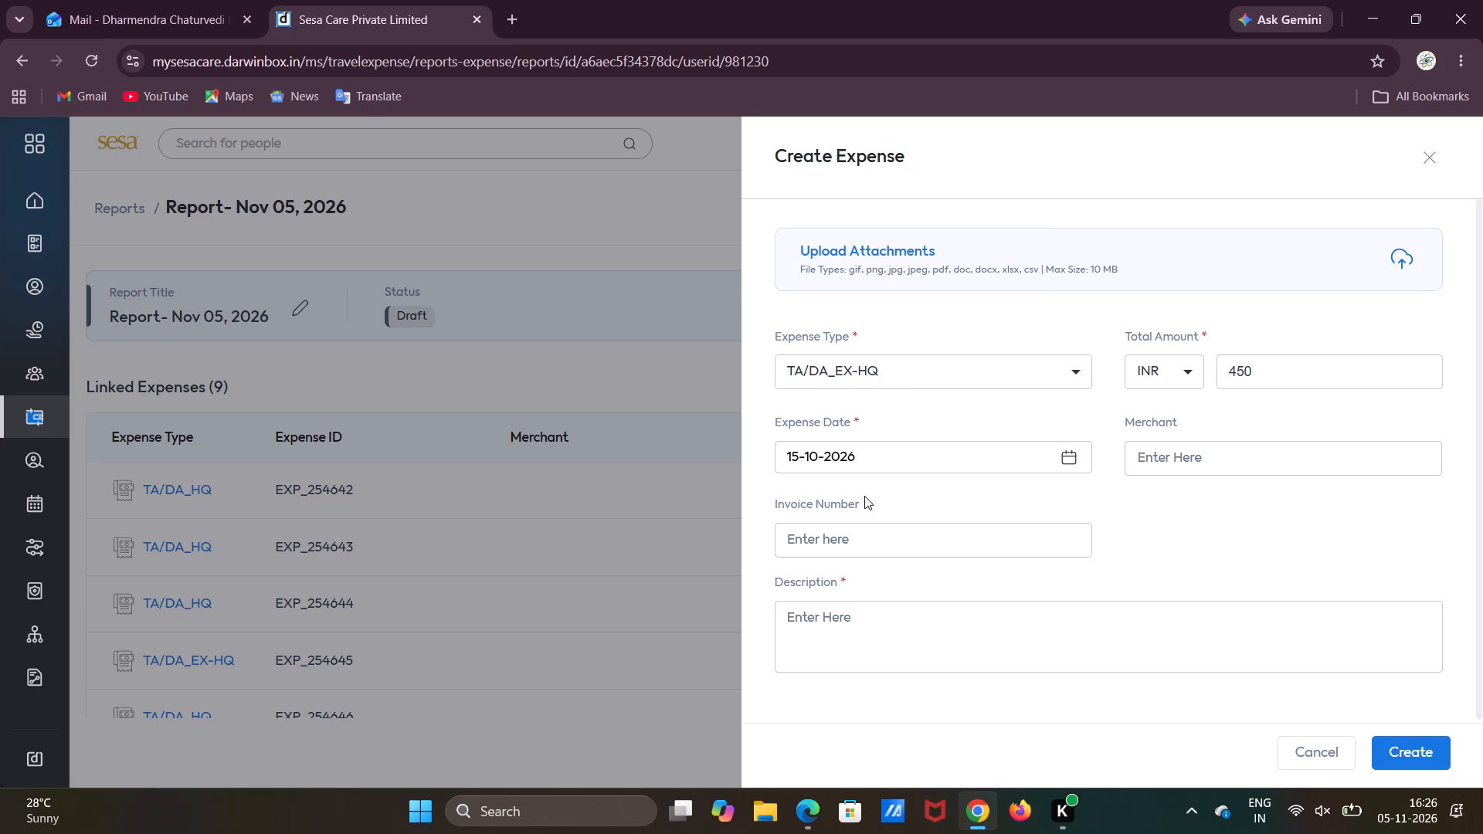
pyautogui.click(834, 619)
pyautogui.write('FARRUKHABAD')
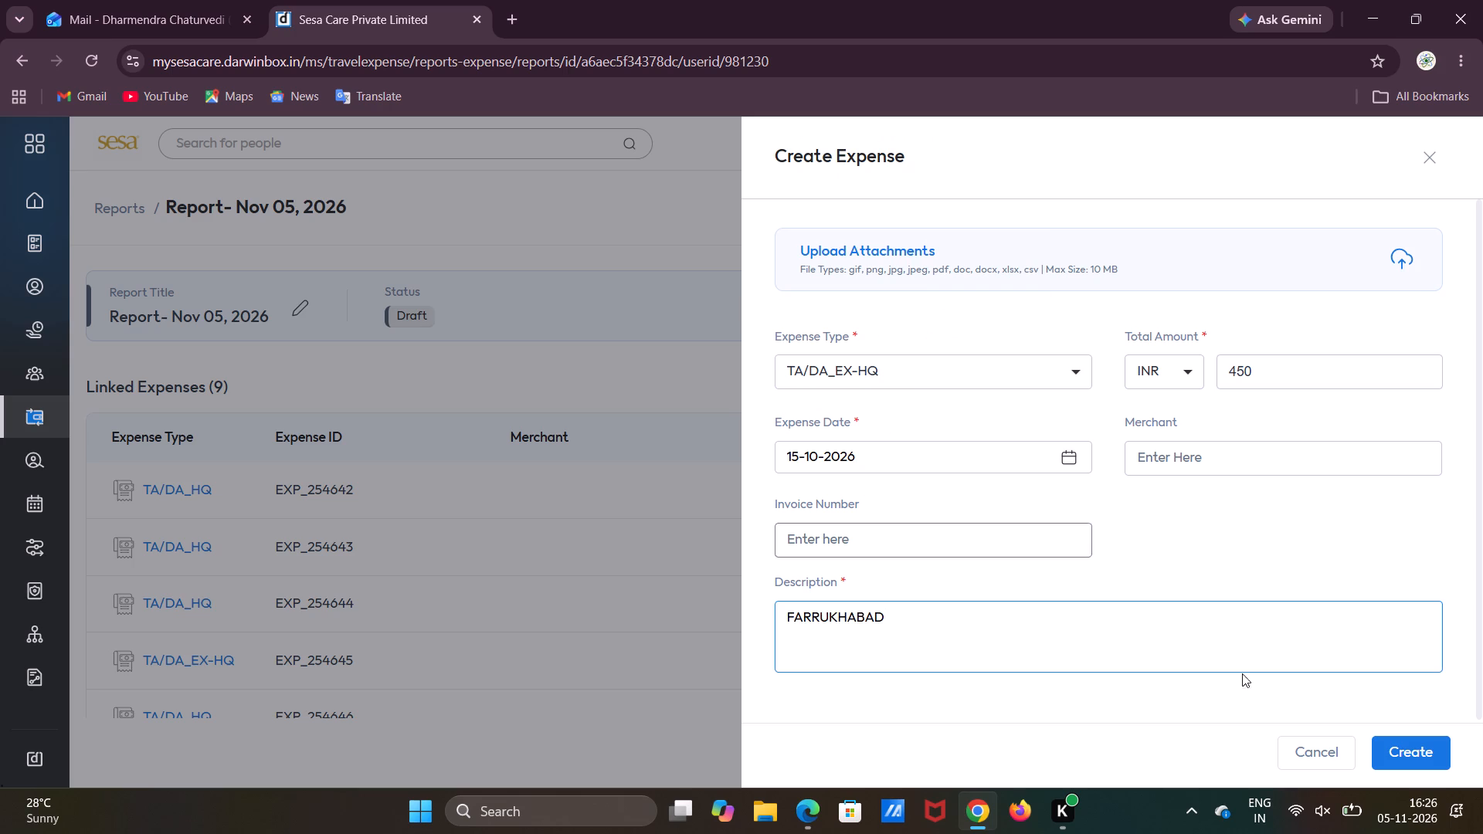
pyautogui.click(1400, 745)
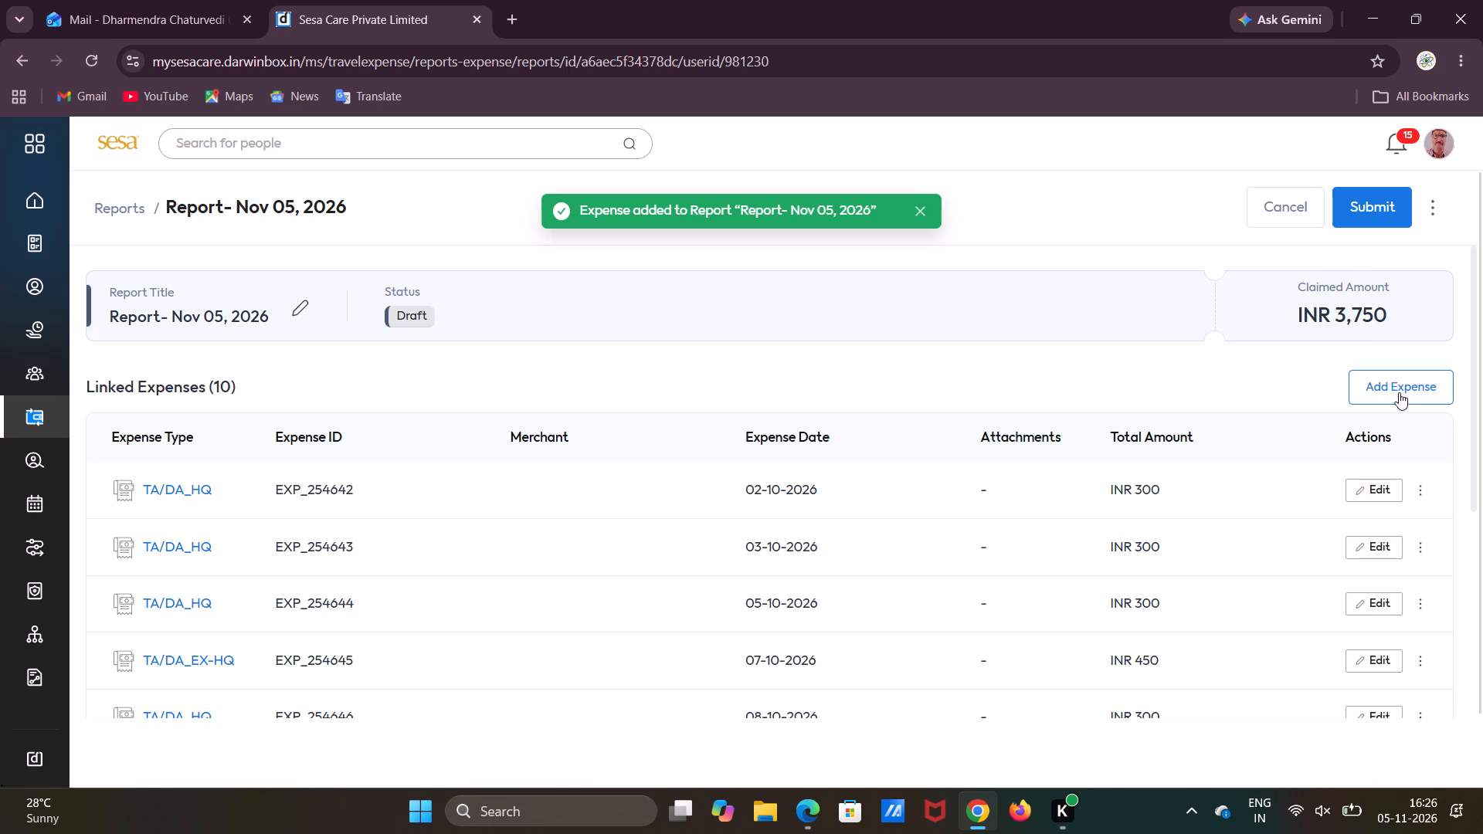
# Start an eleventh expense manually in the report with type TA/DA_HQ and total amount 300.
pyautogui.click(1398, 388)
pyautogui.scroll(-6, 1161, 572)
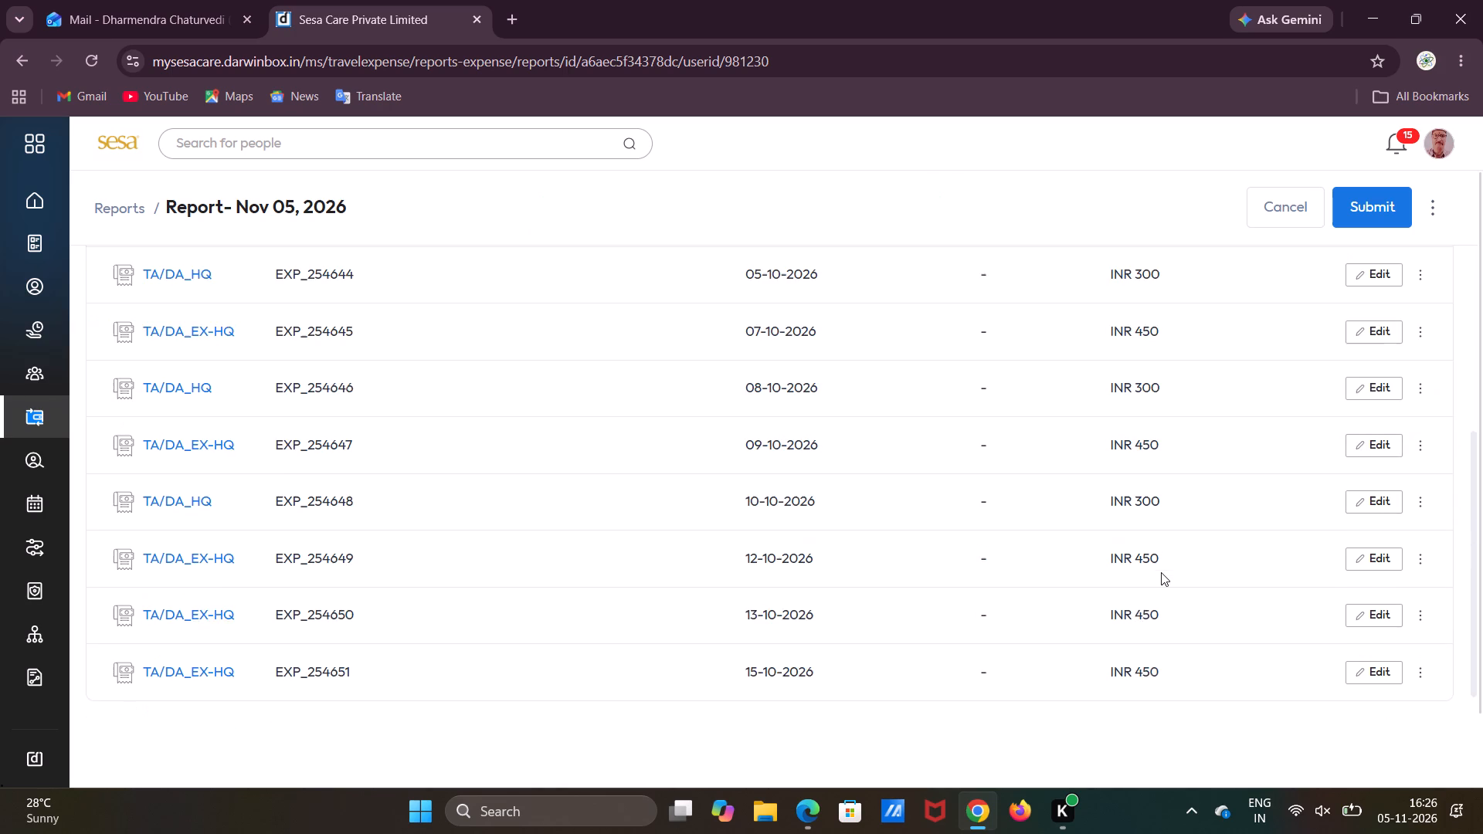
pyautogui.scroll(4, 1353, 273)
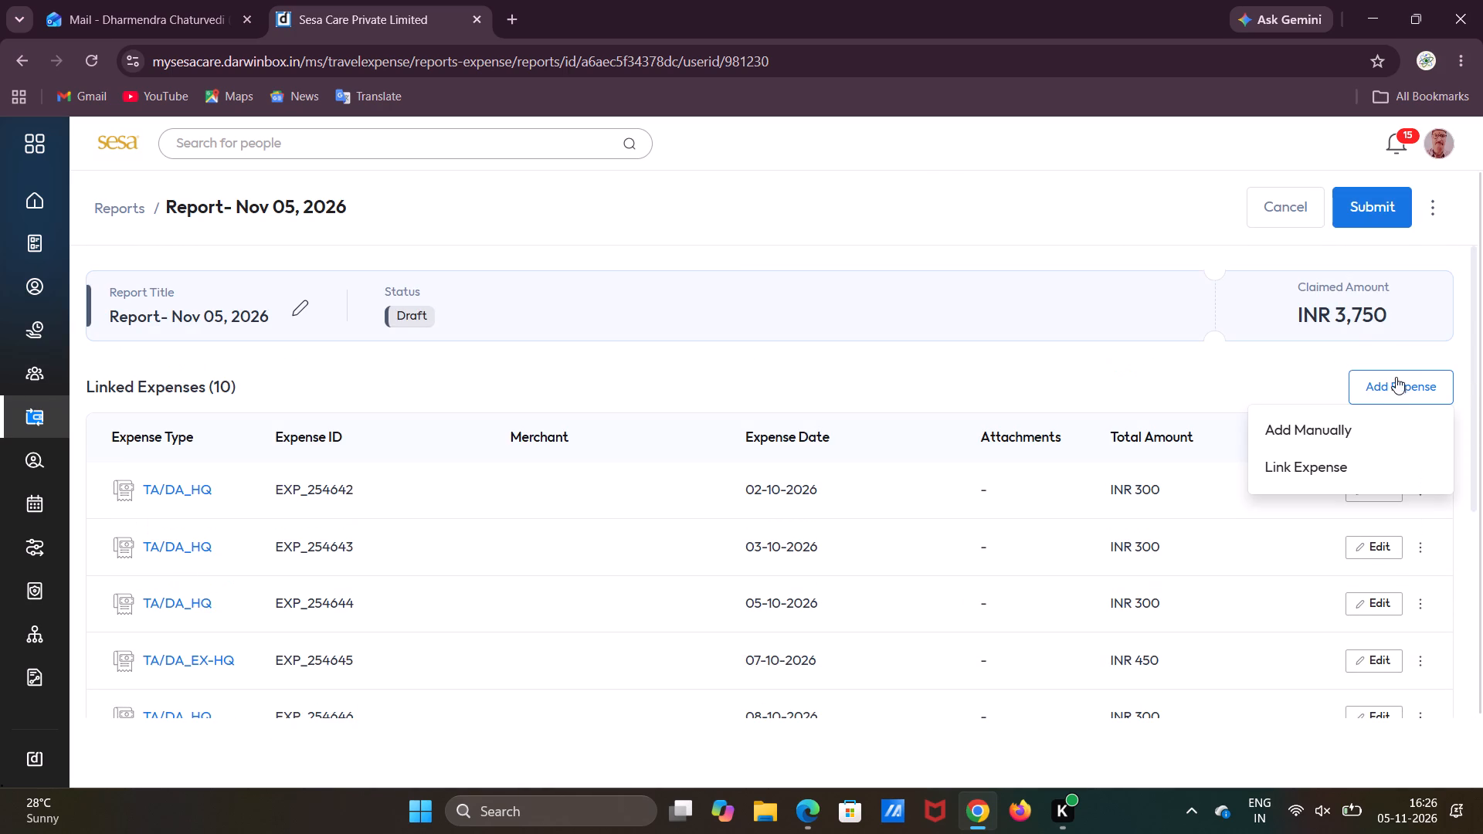
pyautogui.click(1400, 385)
pyautogui.click(1309, 433)
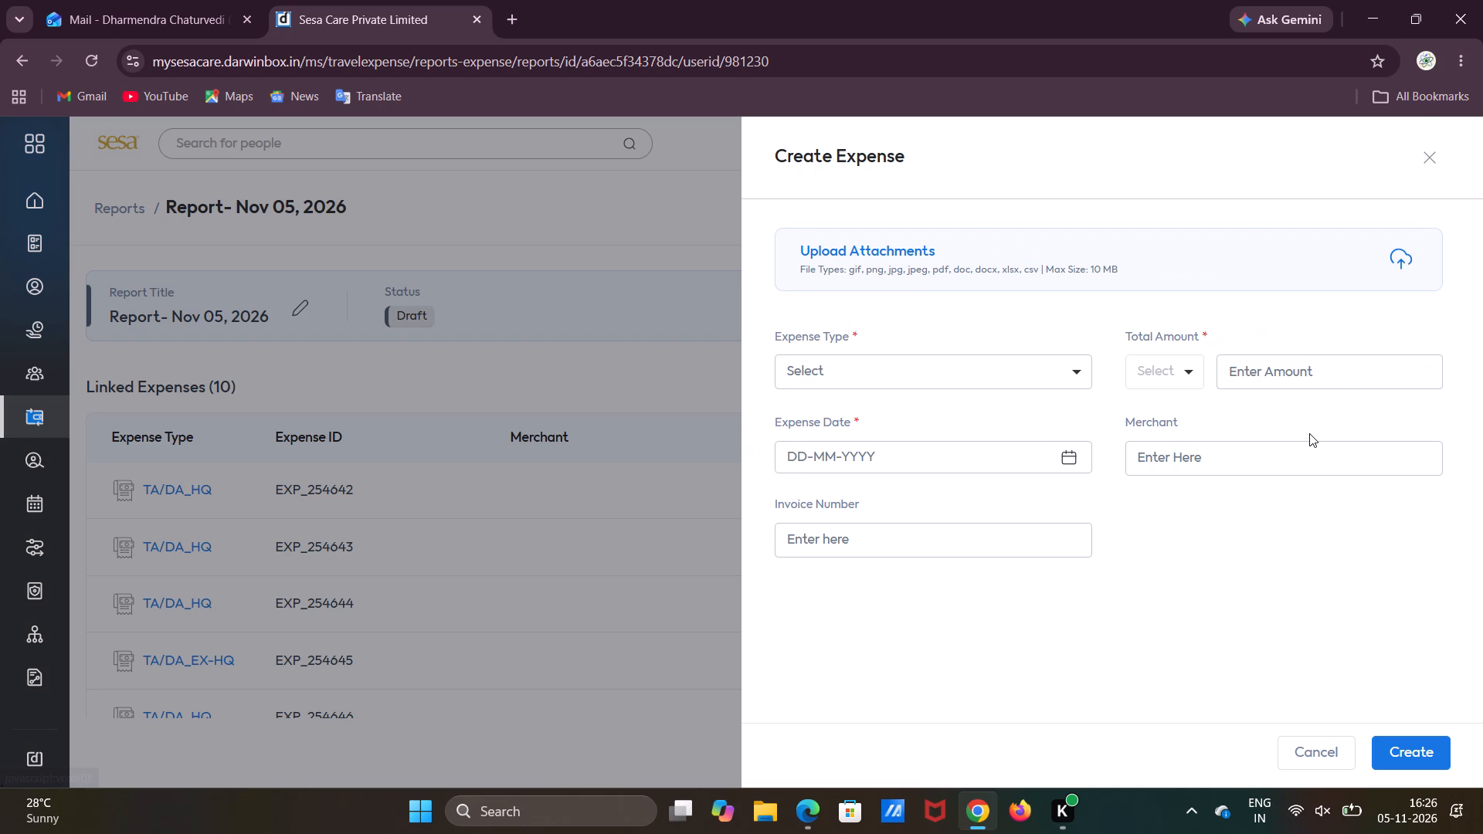
pyautogui.click(1069, 378)
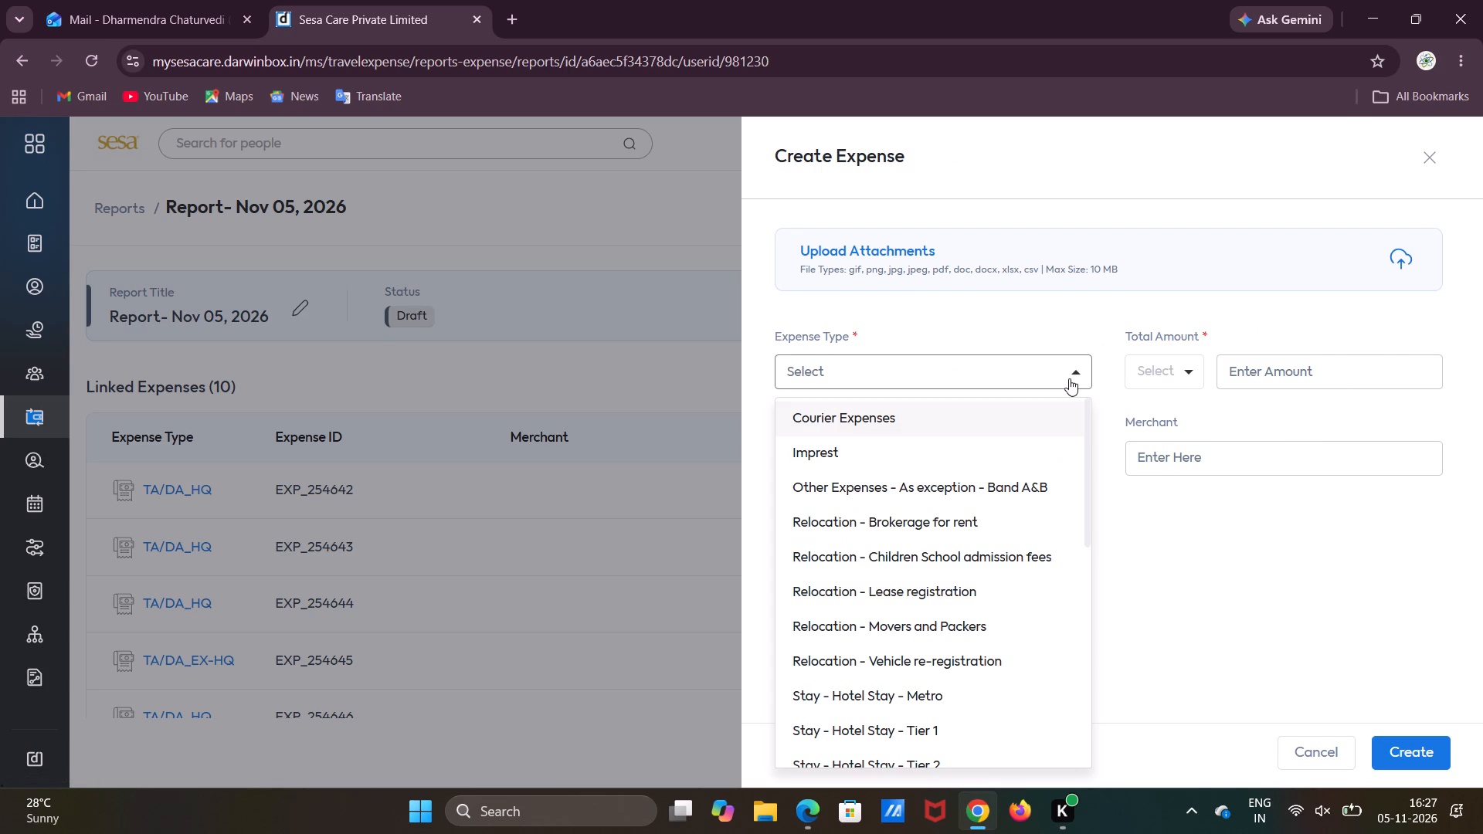
pyautogui.write('EX')
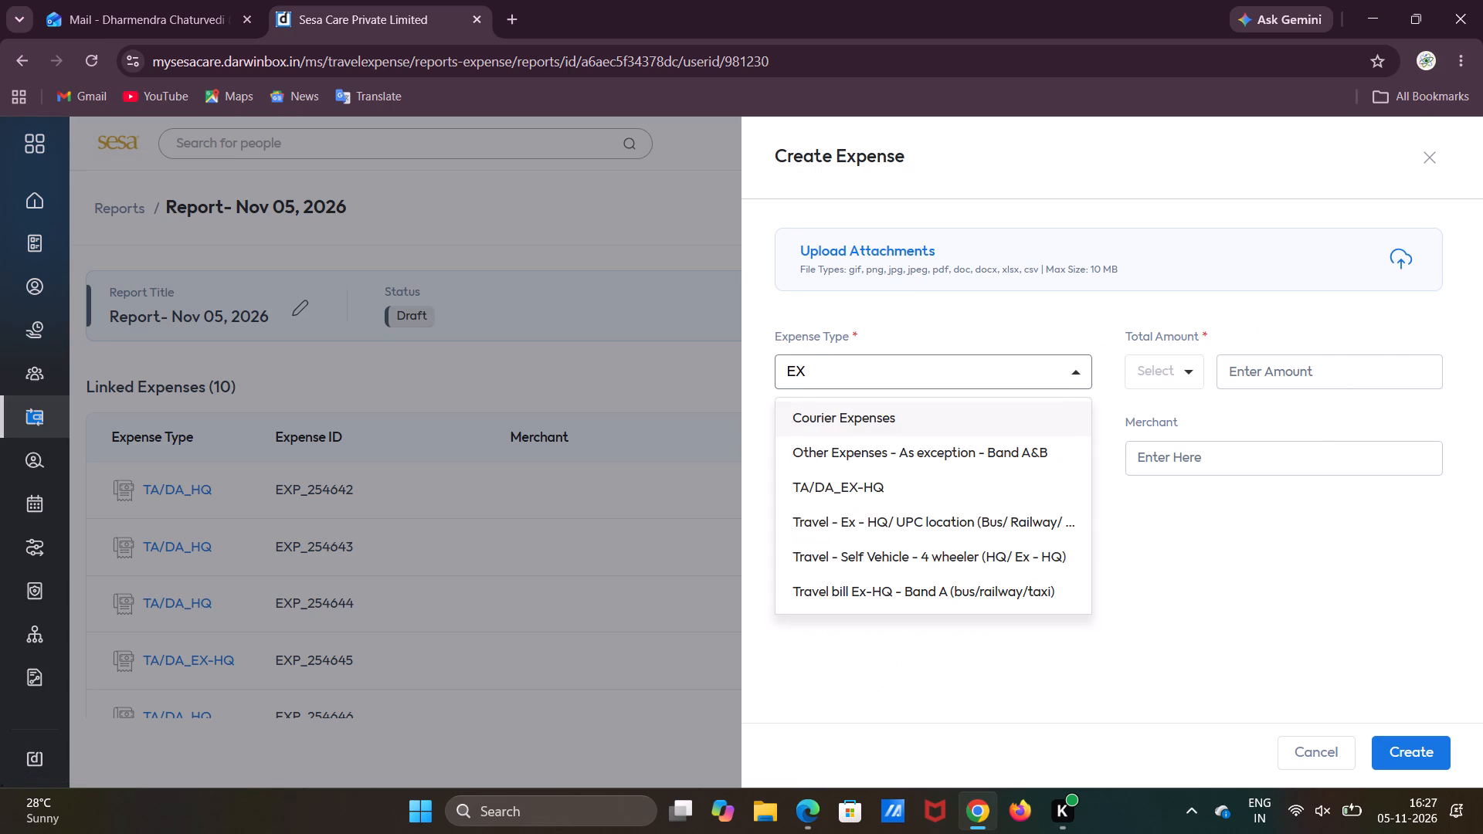
pyautogui.press('BackSpace')
pyautogui.press('BackSpace')
pyautogui.write('HQ')
pyautogui.press('Down')
pyautogui.press('Return')
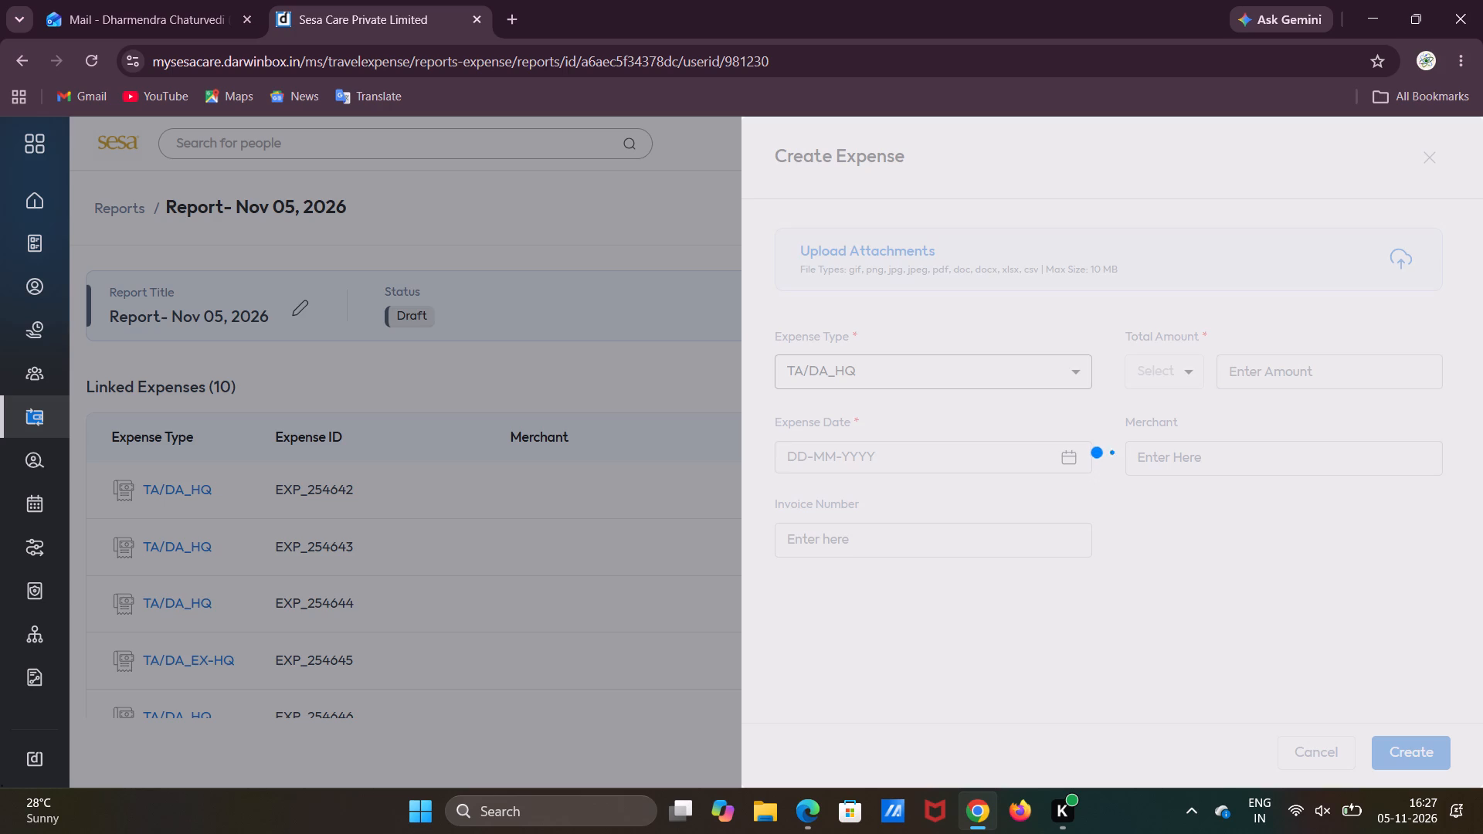
pyautogui.click(1355, 382)
pyautogui.write('300')
# Set the new TA/DA_HQ expense's date to 16-10-2026 and its Rupee value to 1.
pyautogui.click(870, 476)
pyautogui.click(873, 467)
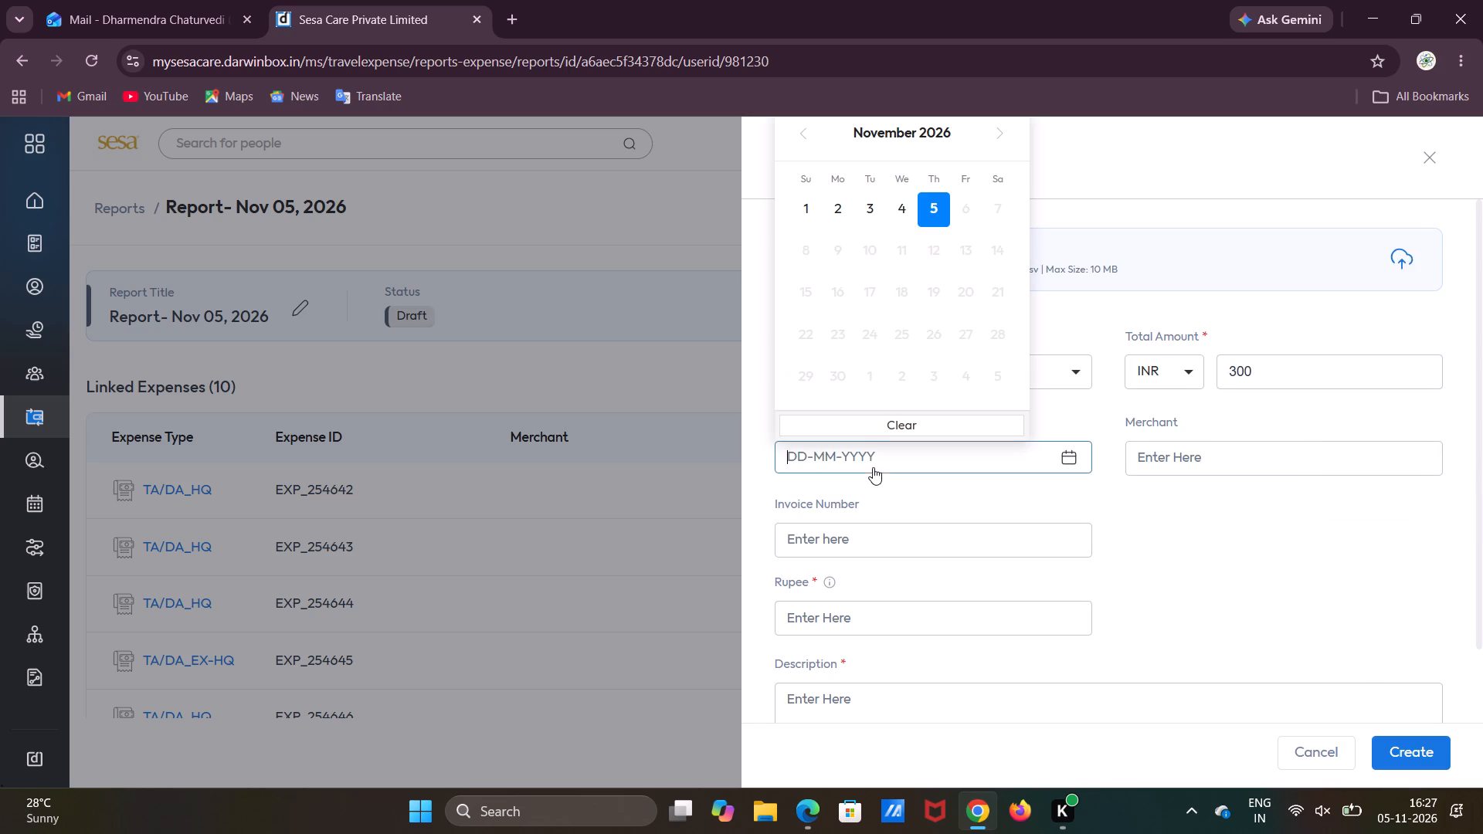
pyautogui.click(798, 137)
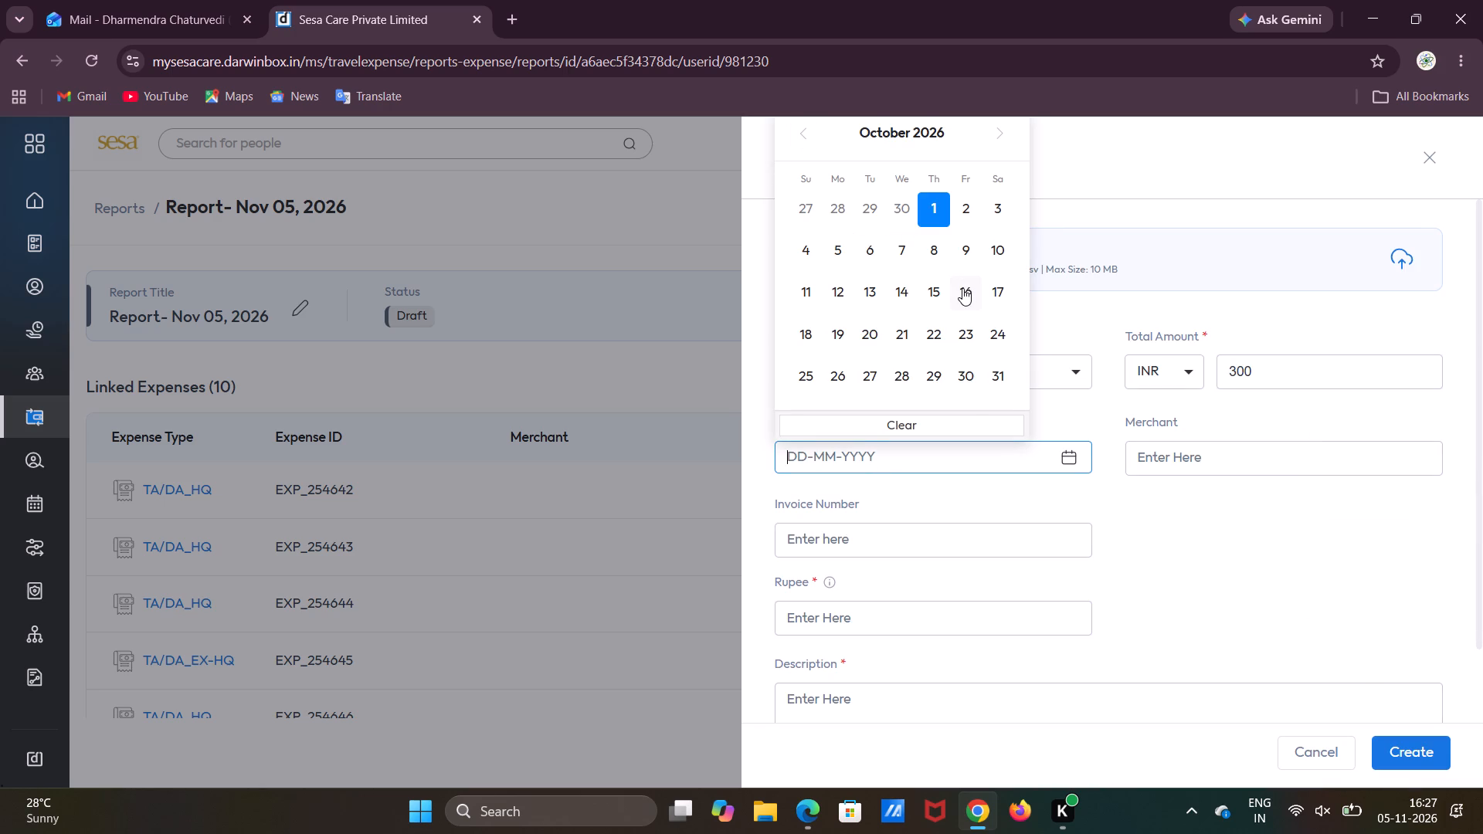
pyautogui.click(962, 288)
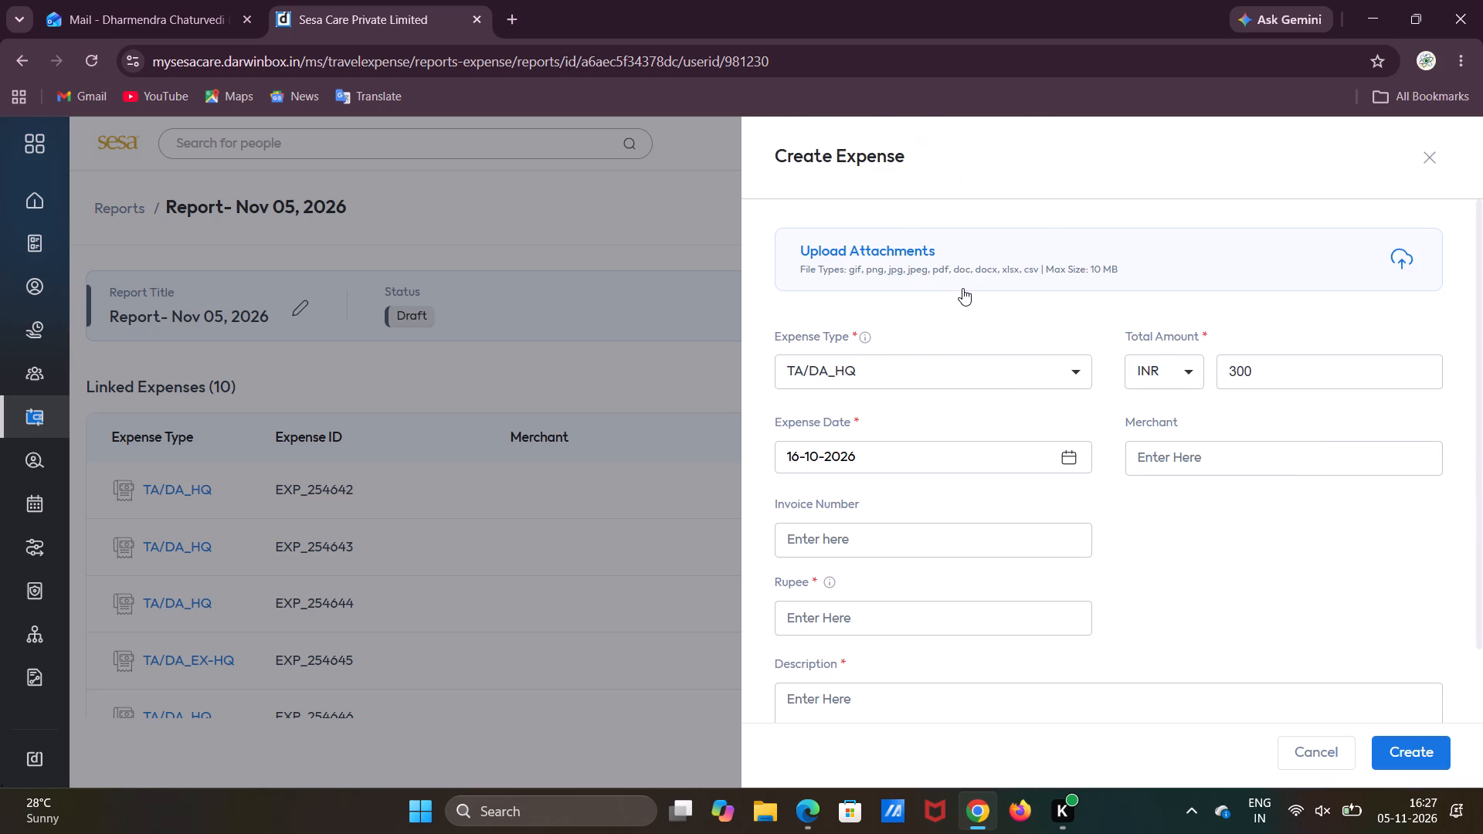
pyautogui.click(872, 608)
pyautogui.press('1')
# Enter the description DB MEET for the 16-10-2026 expense and create the entry.
pyautogui.scroll(-1, 787, 681)
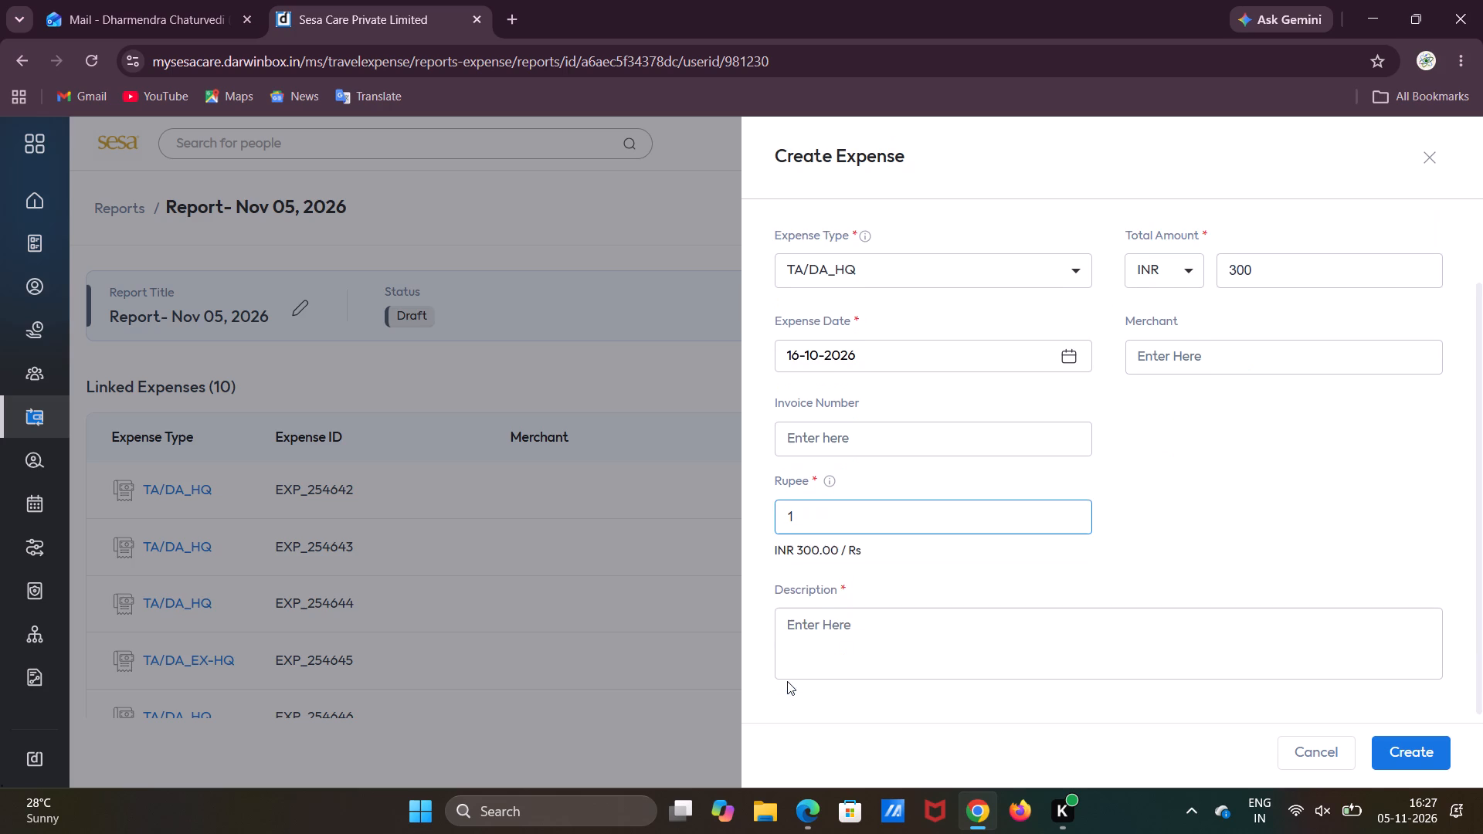
pyautogui.scroll(-1, 787, 681)
pyautogui.click(827, 604)
pyautogui.write('KANPUR')
pyautogui.press('BackSpace')
pyautogui.press('BackSpace')
pyautogui.press('BackSpace')
pyautogui.press('BackSpace')
pyautogui.press('BackSpace')
pyautogui.press('BackSpace')
pyautogui.press('BackSpace')
pyautogui.press('BackSpace')
pyautogui.press('BackSpace')
pyautogui.press('BackSpace')
pyautogui.press('BackSpace')
pyautogui.press('BackSpace')
pyautogui.press('BackSpace')
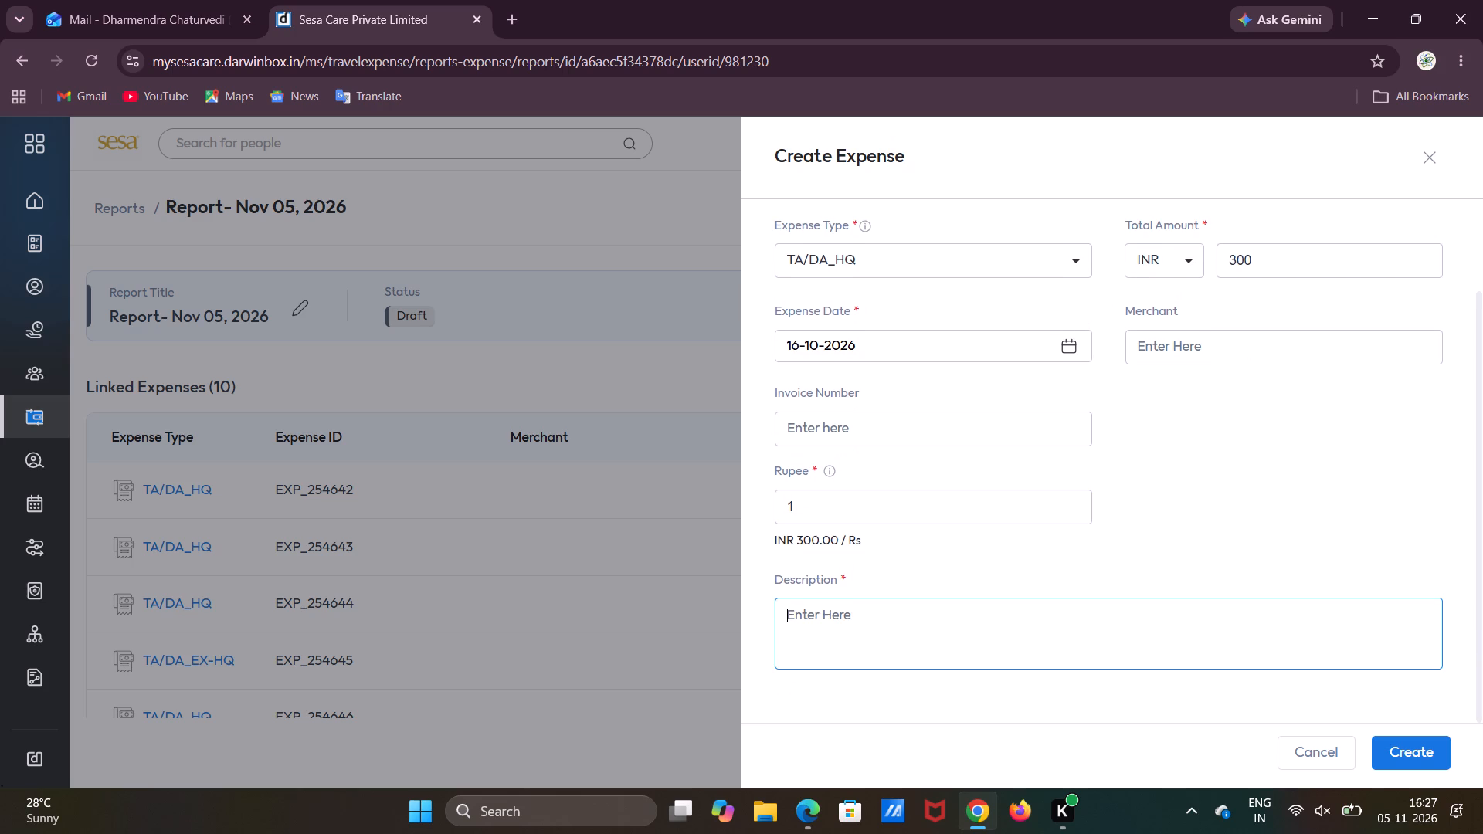
pyautogui.write('DB MEET')
pyautogui.click(1406, 747)
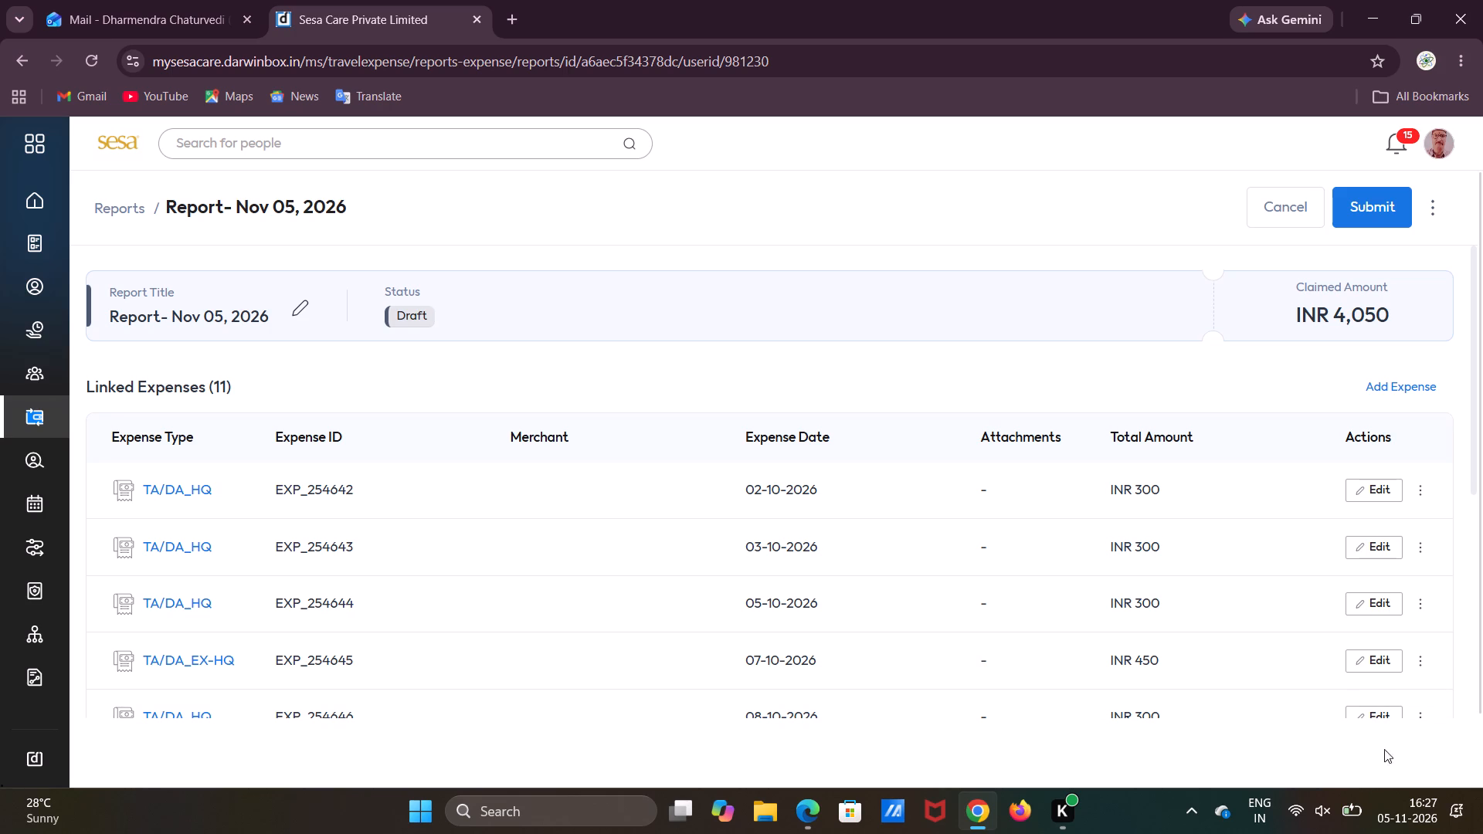
# Start a twelfth expense manually in the report with type TA/DA_HQ and total amount 300.
pyautogui.scroll(-6, 1278, 665)
pyautogui.scroll(5, 1278, 665)
pyautogui.click(1394, 376)
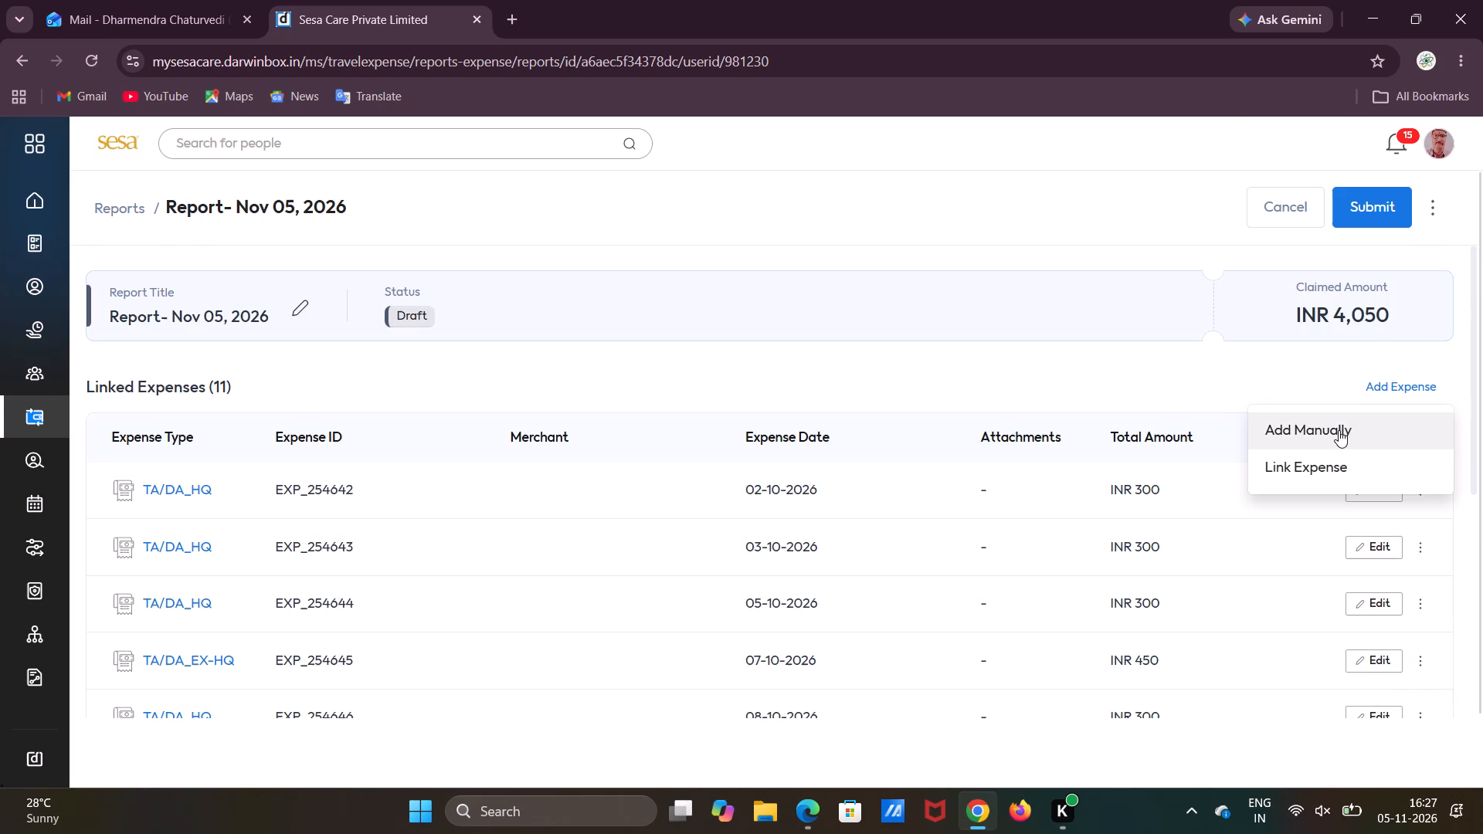
pyautogui.click(1339, 430)
pyautogui.click(965, 371)
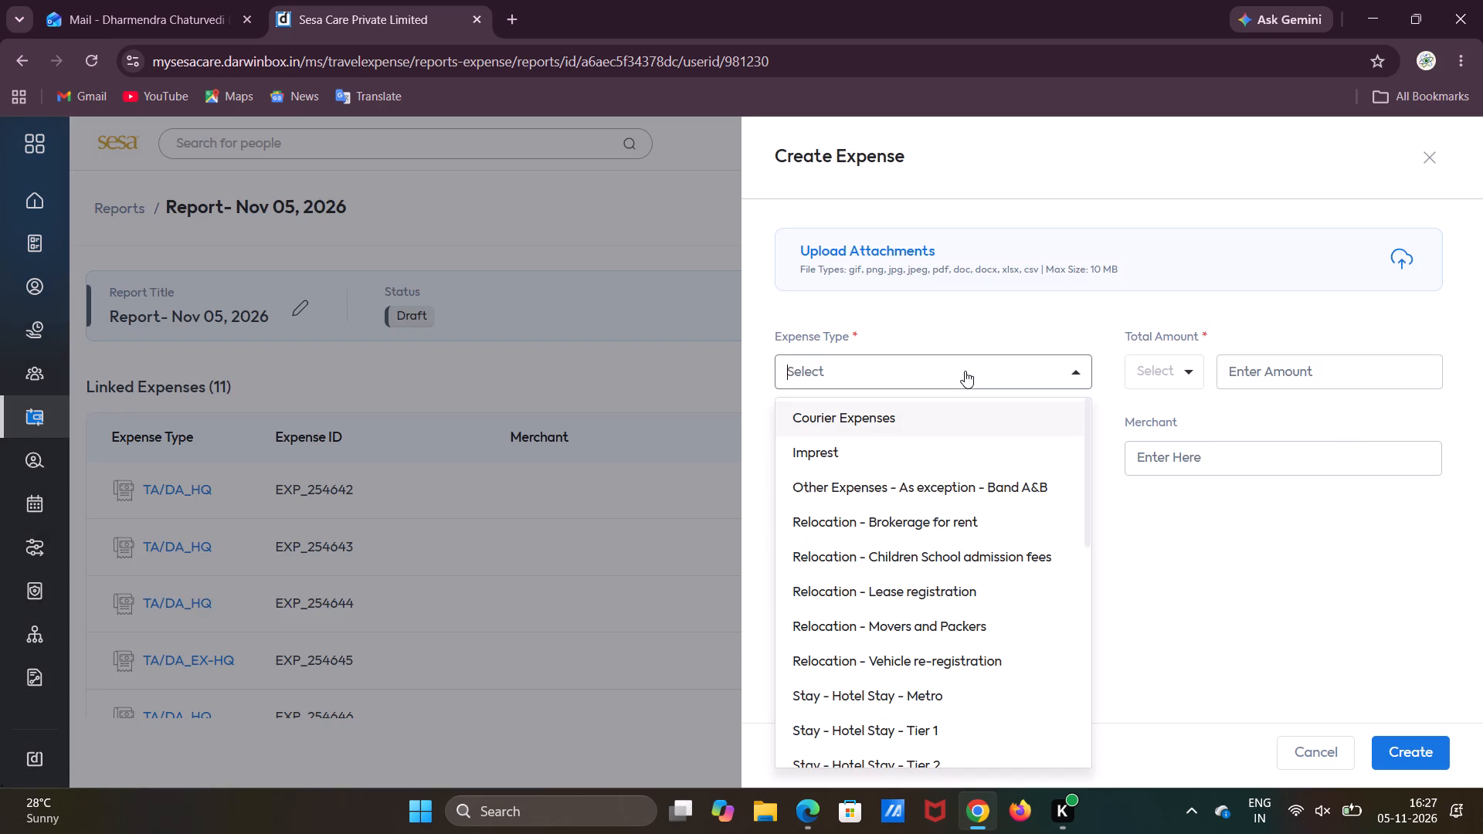
pyautogui.press('e')
pyautogui.press('BackSpace')
pyautogui.write('HQ')
pyautogui.press('Down')
pyautogui.press('Return')
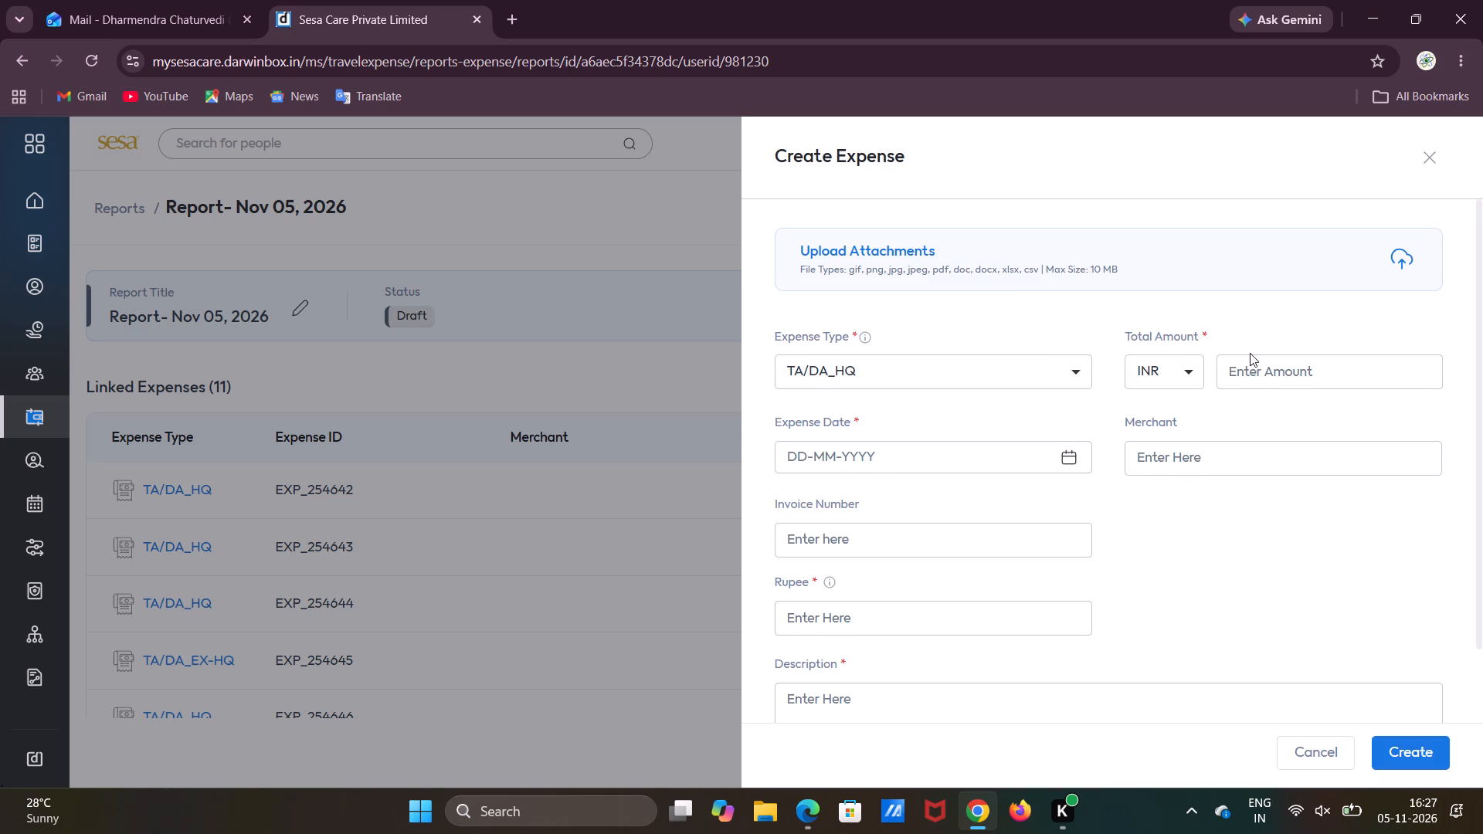
pyautogui.click(1267, 361)
pyautogui.write('300')
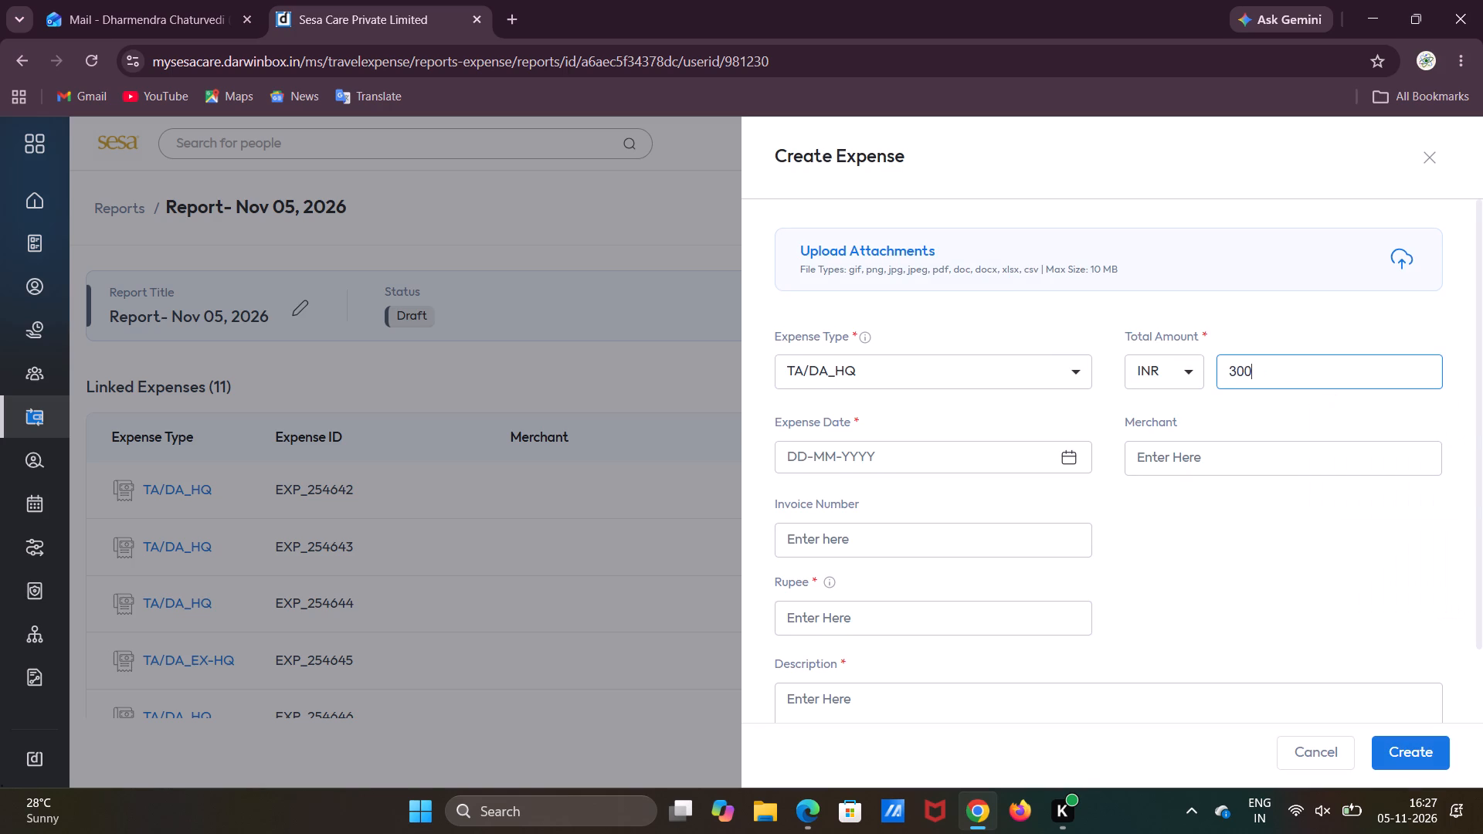
# Set the new TA/DA_HQ expense's date to 17-10-2026 and its Rupee value to 1.
pyautogui.click(928, 451)
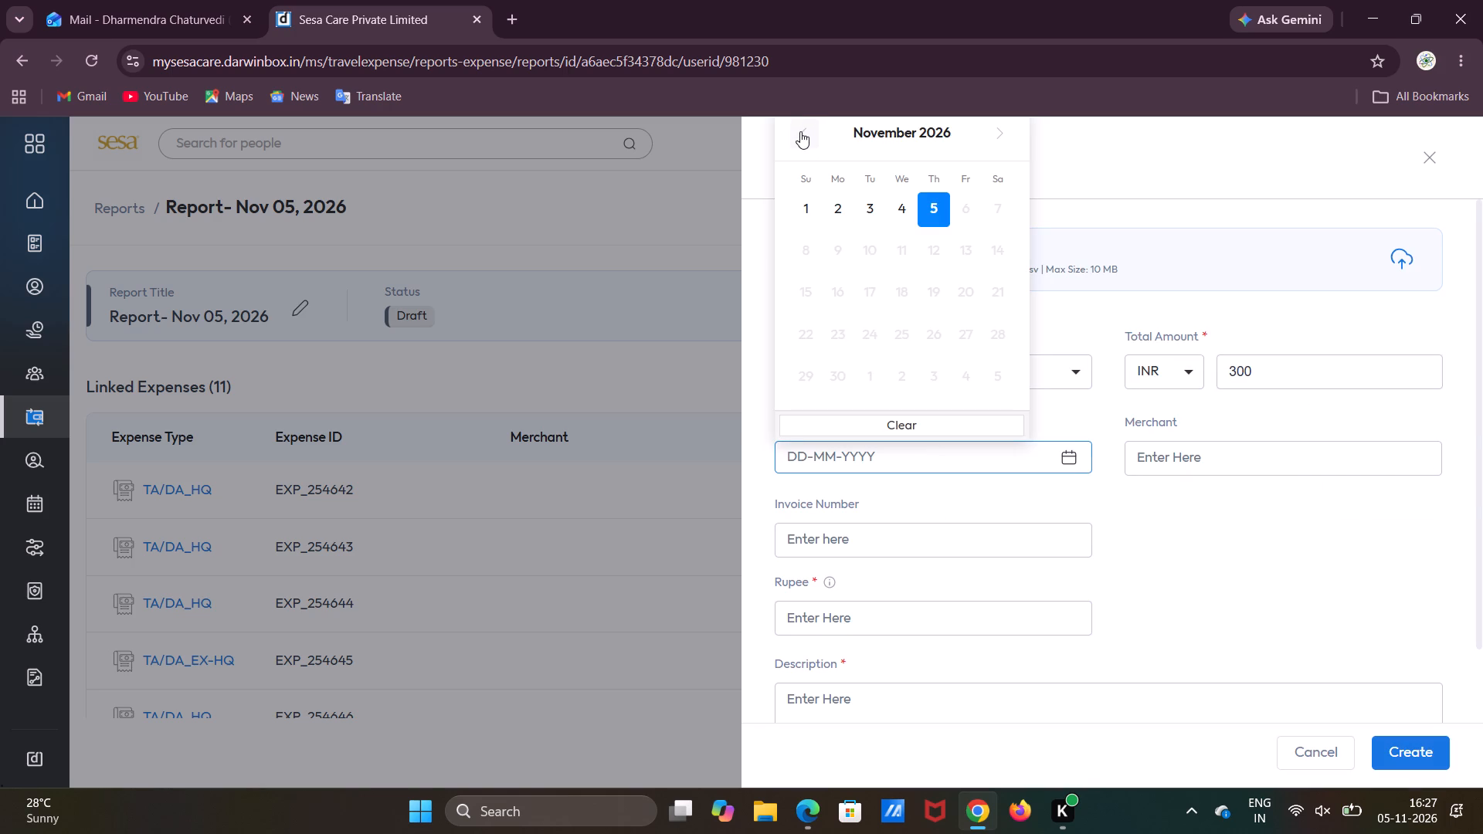
pyautogui.click(800, 131)
pyautogui.click(988, 295)
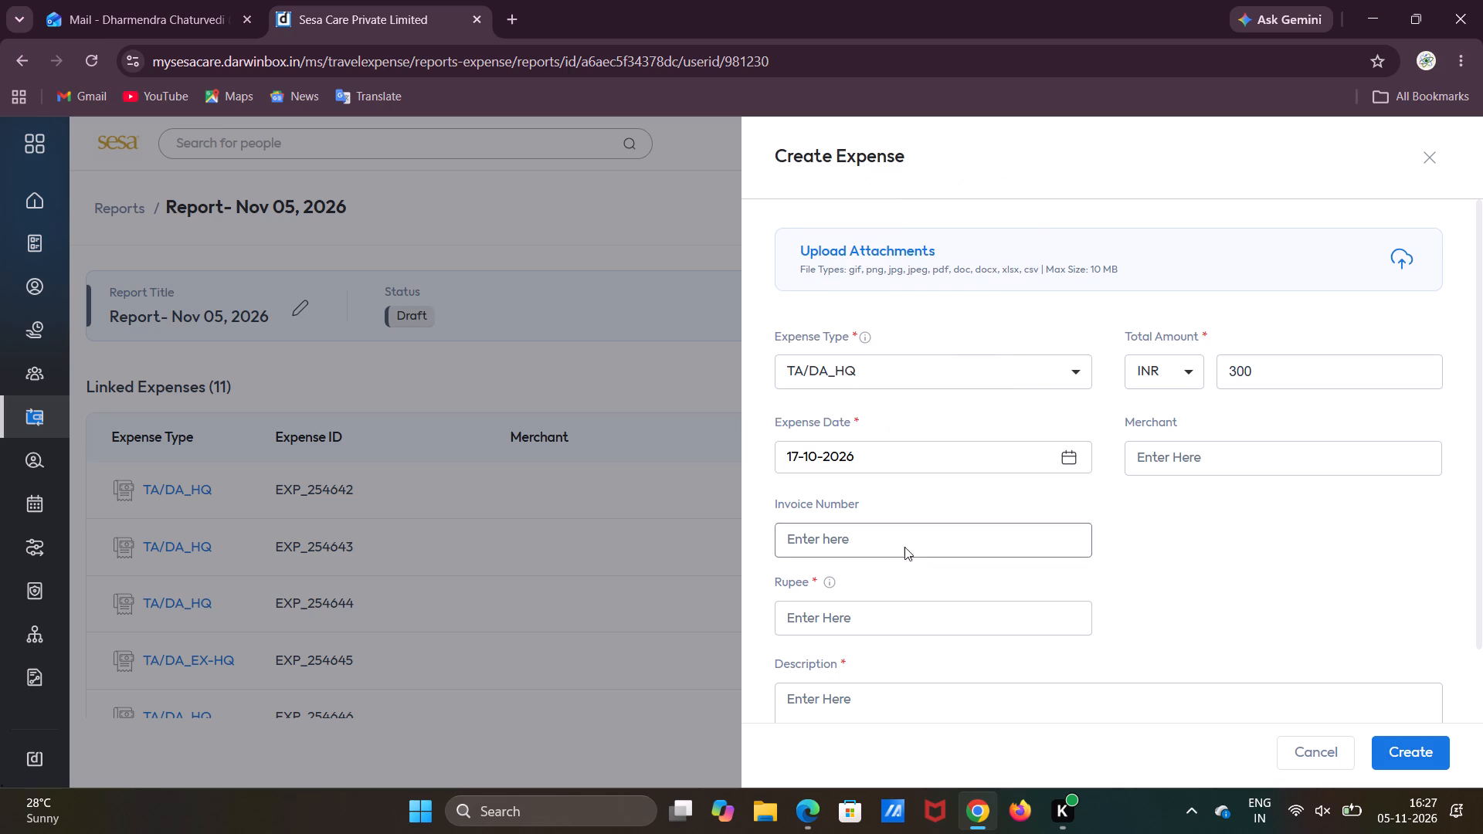
pyautogui.click(860, 634)
pyautogui.press('1')
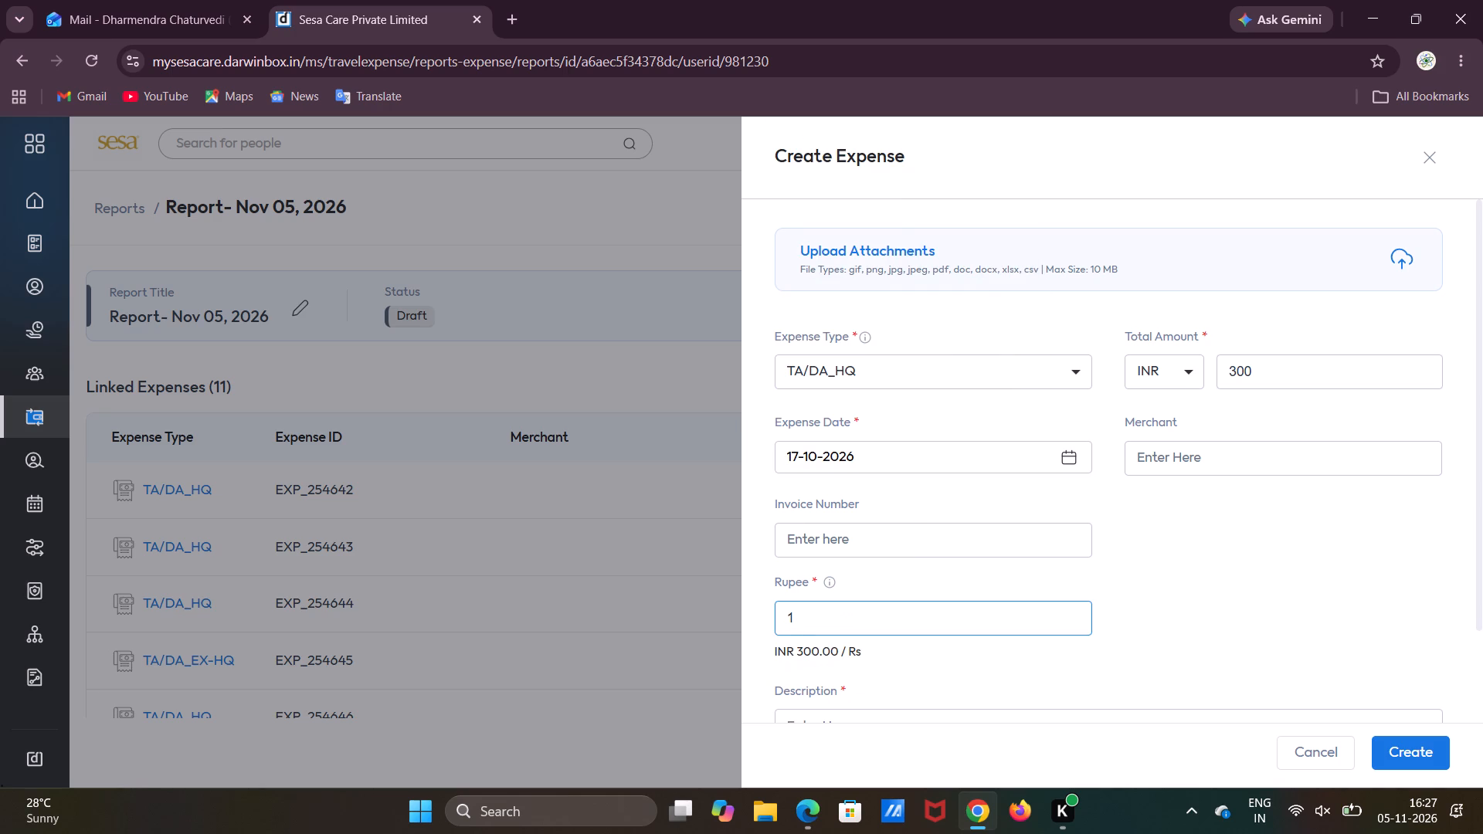
# Enter the description MARKET VISIT for the 17-10-2026 expense and create the entry.
pyautogui.scroll(-3, 845, 664)
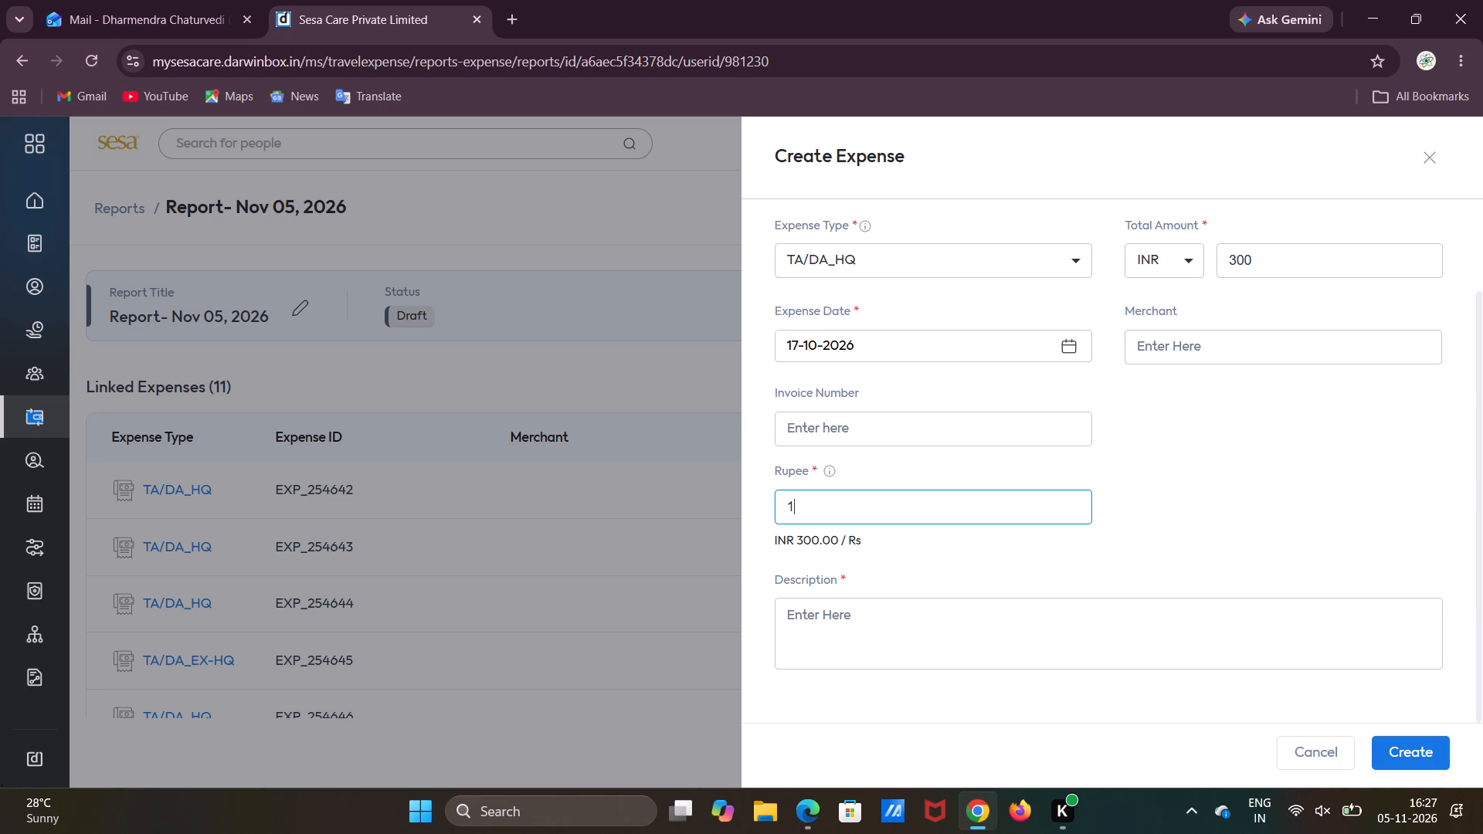
pyautogui.click(840, 621)
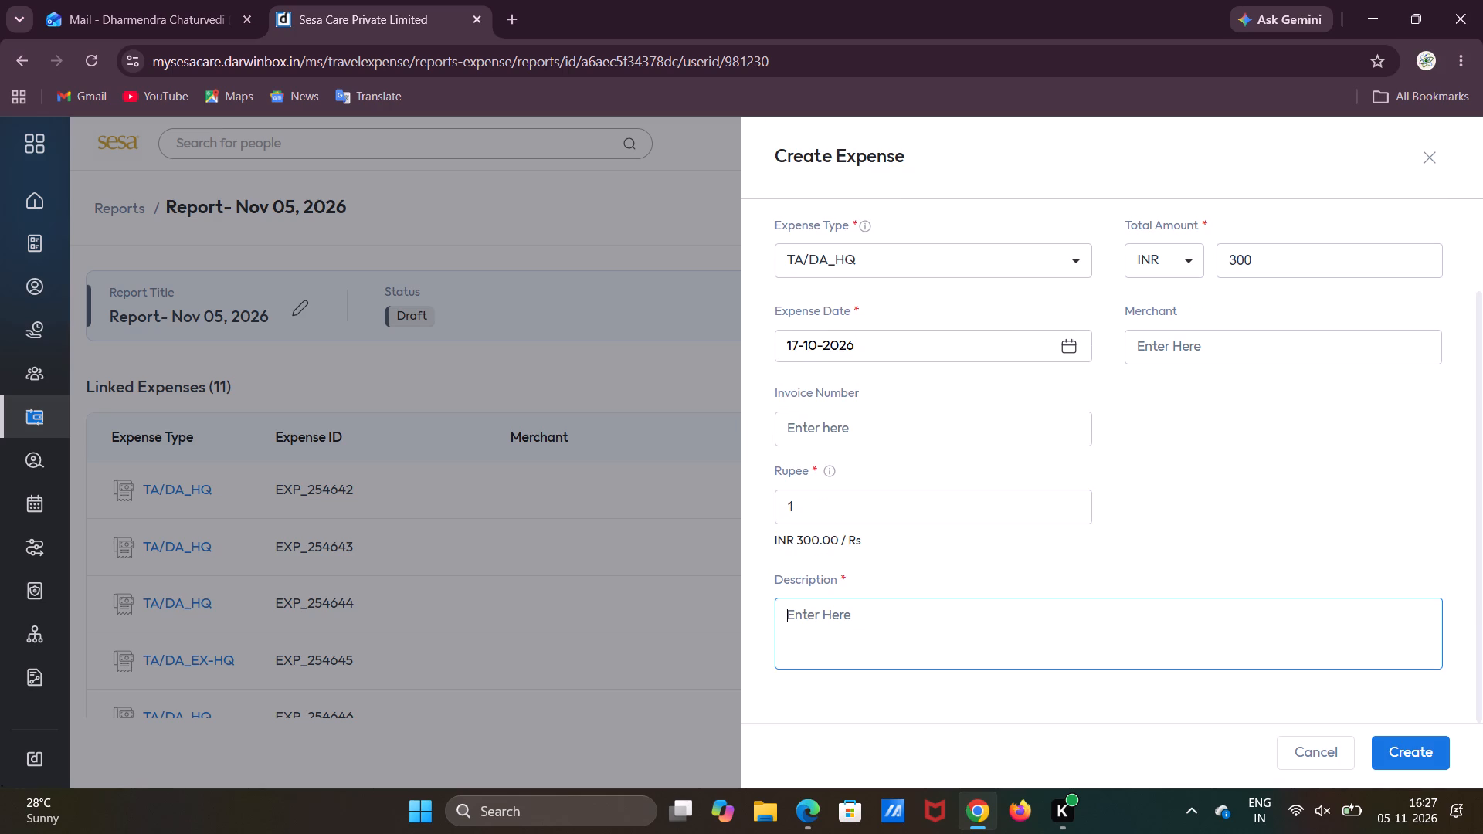
pyautogui.write('MA')
pyautogui.write('RKET VSIS')
pyautogui.press('BackSpace')
pyautogui.press('BackSpace')
pyautogui.press('BackSpace')
pyautogui.write('ISIT')
pyautogui.press('Return')
pyautogui.click(1392, 753)
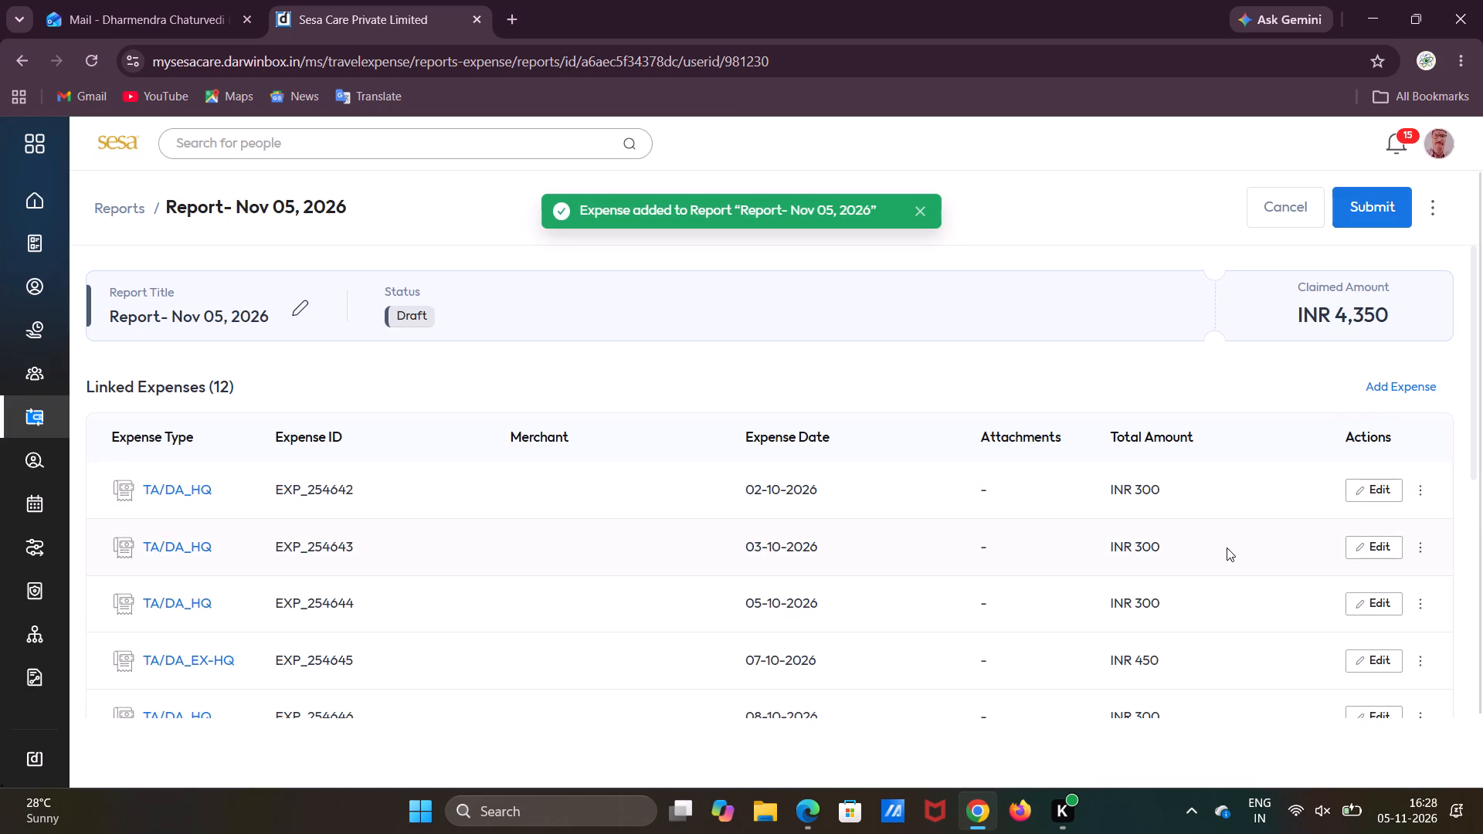
# Start a thirteenth expense manually in the report with type TA/DA_HQ and total amount 300.
pyautogui.click(1382, 385)
pyautogui.click(1307, 427)
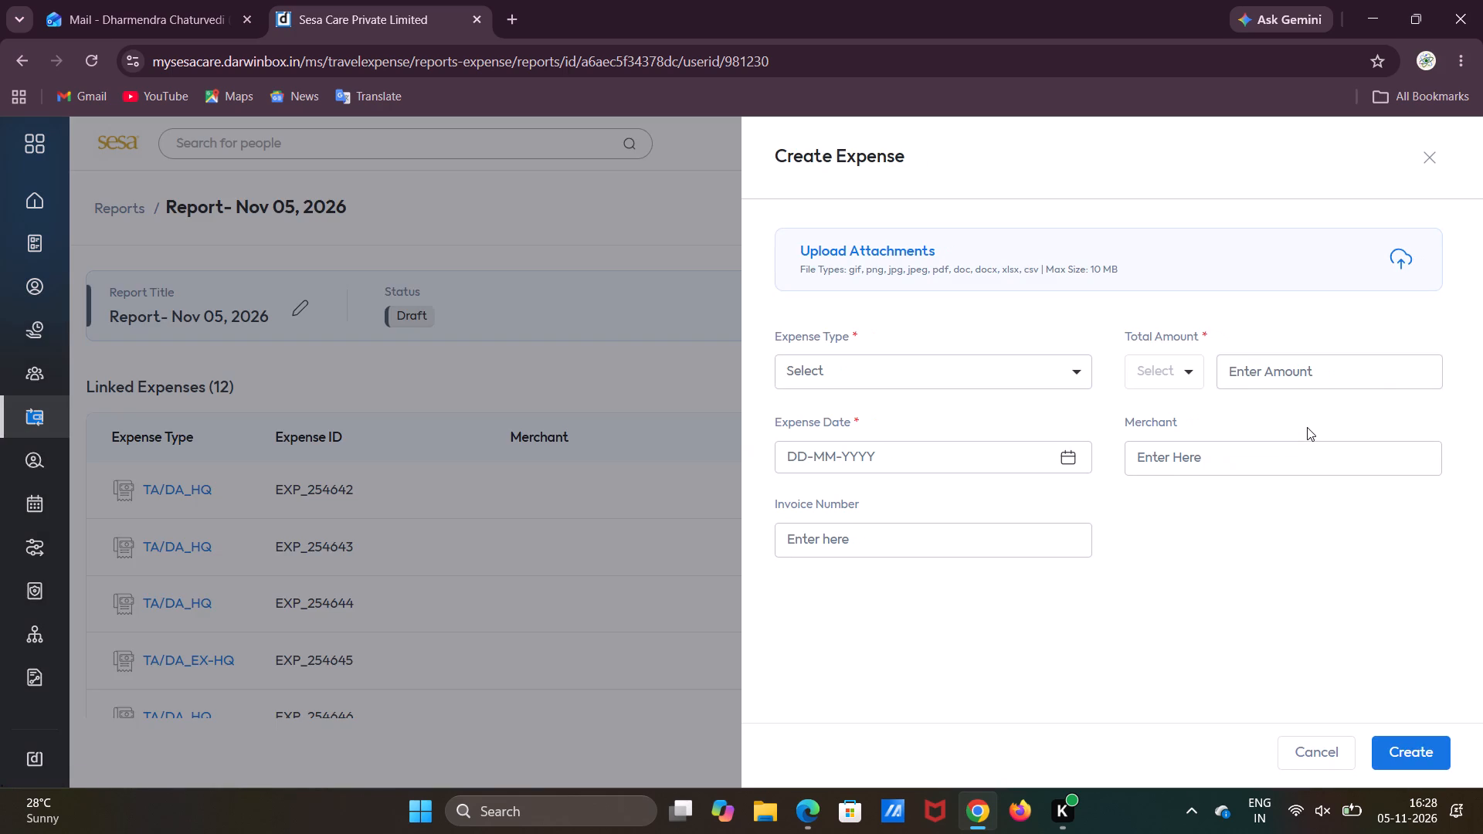
pyautogui.click(1045, 372)
pyautogui.write('HQ')
pyautogui.click(976, 464)
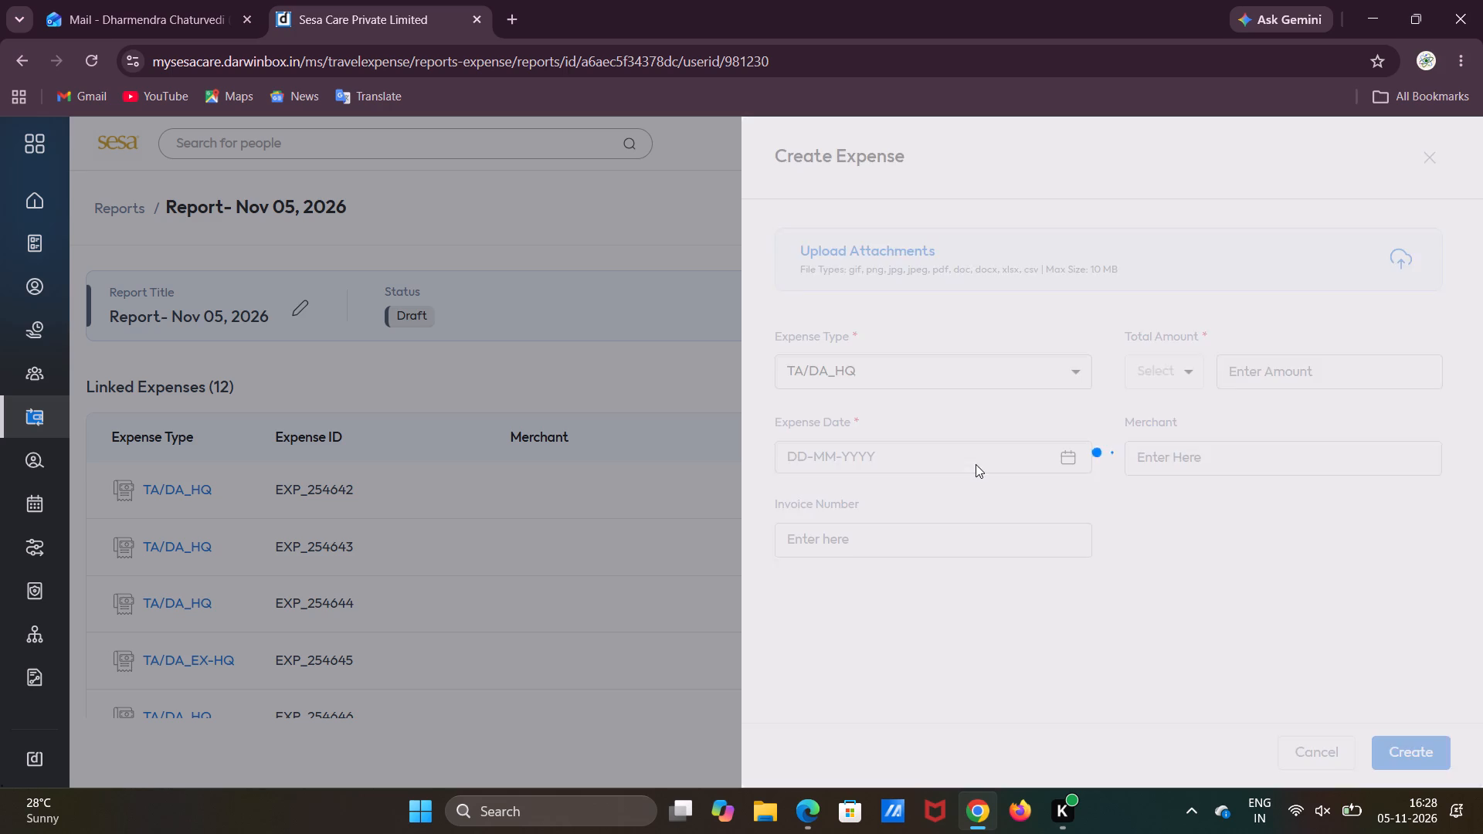
pyautogui.click(1254, 374)
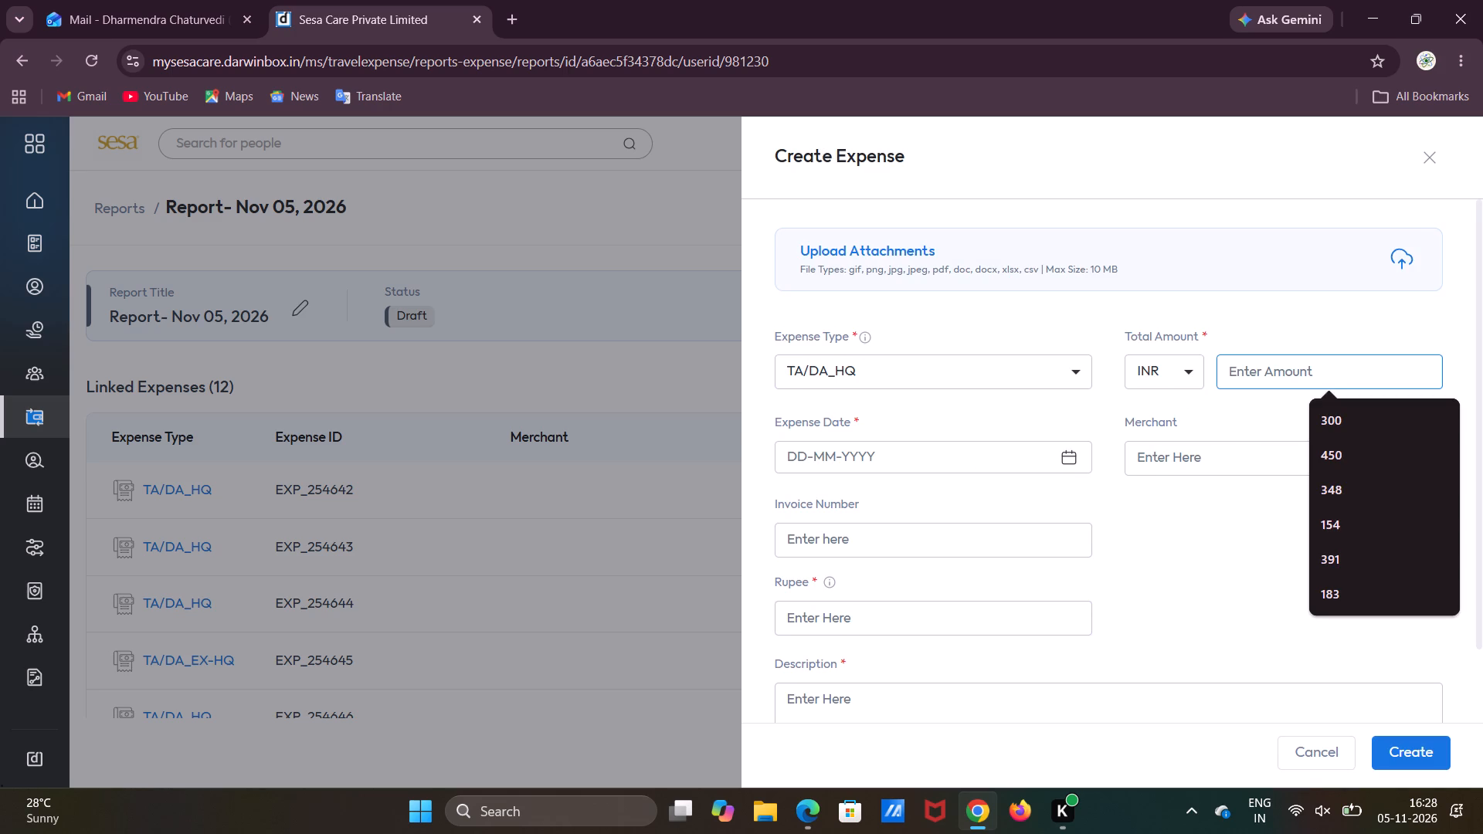
pyautogui.write('300')
# Set the new TA/DA_HQ expense's date to 19-10-2026 and its Rupee value to 1.
pyautogui.click(968, 454)
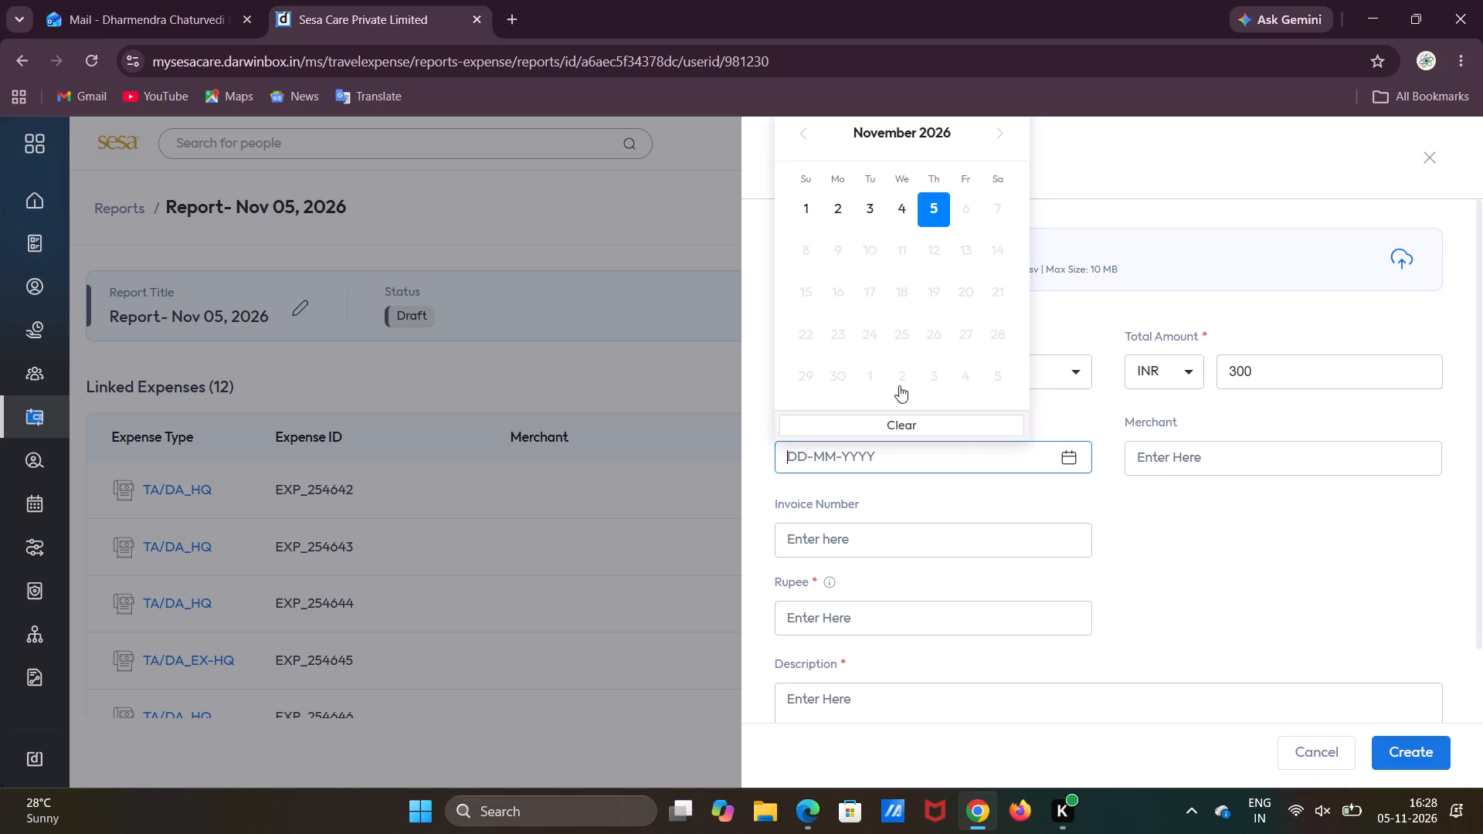
pyautogui.click(809, 143)
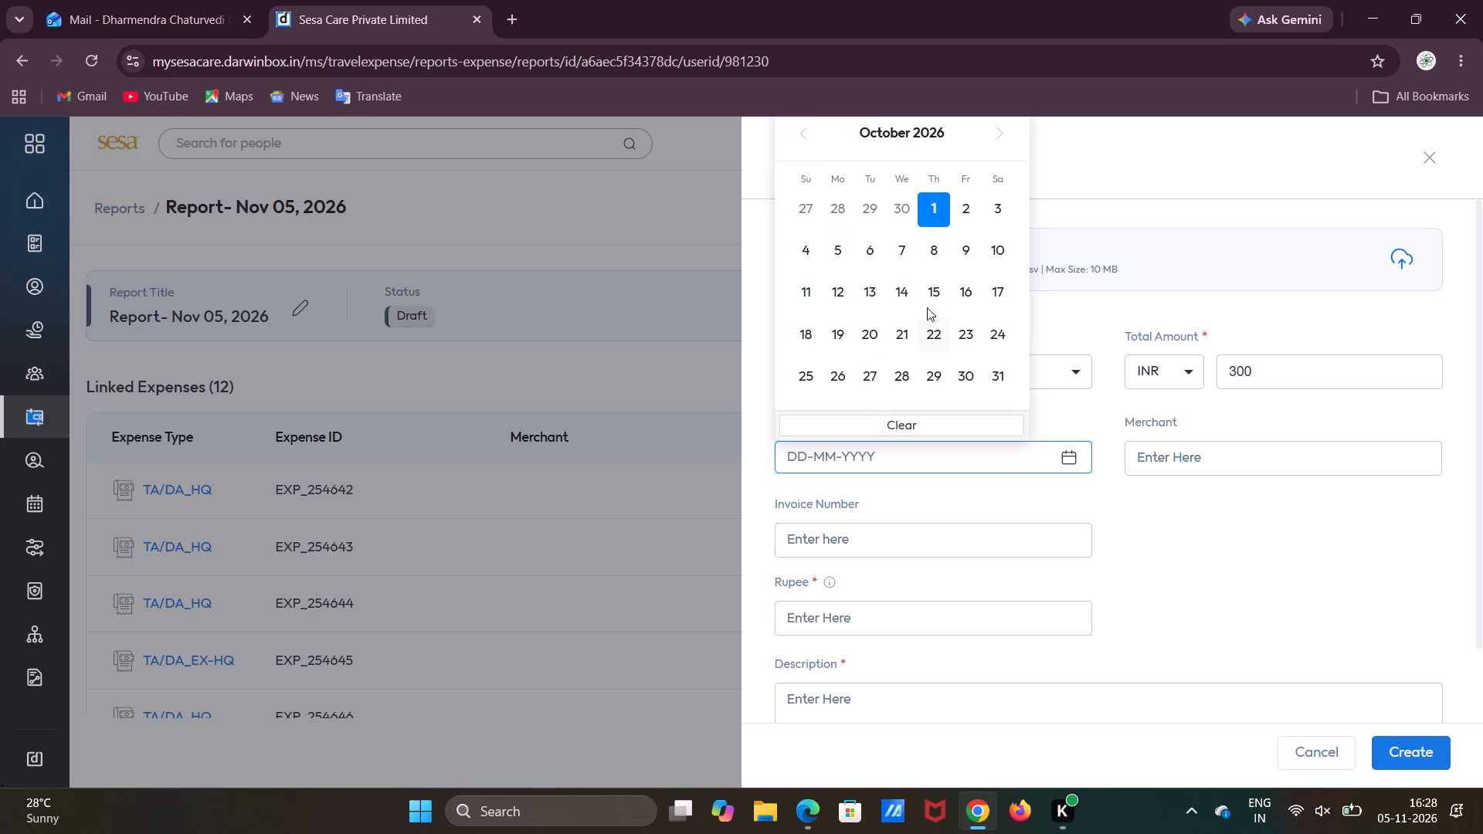
pyautogui.click(839, 337)
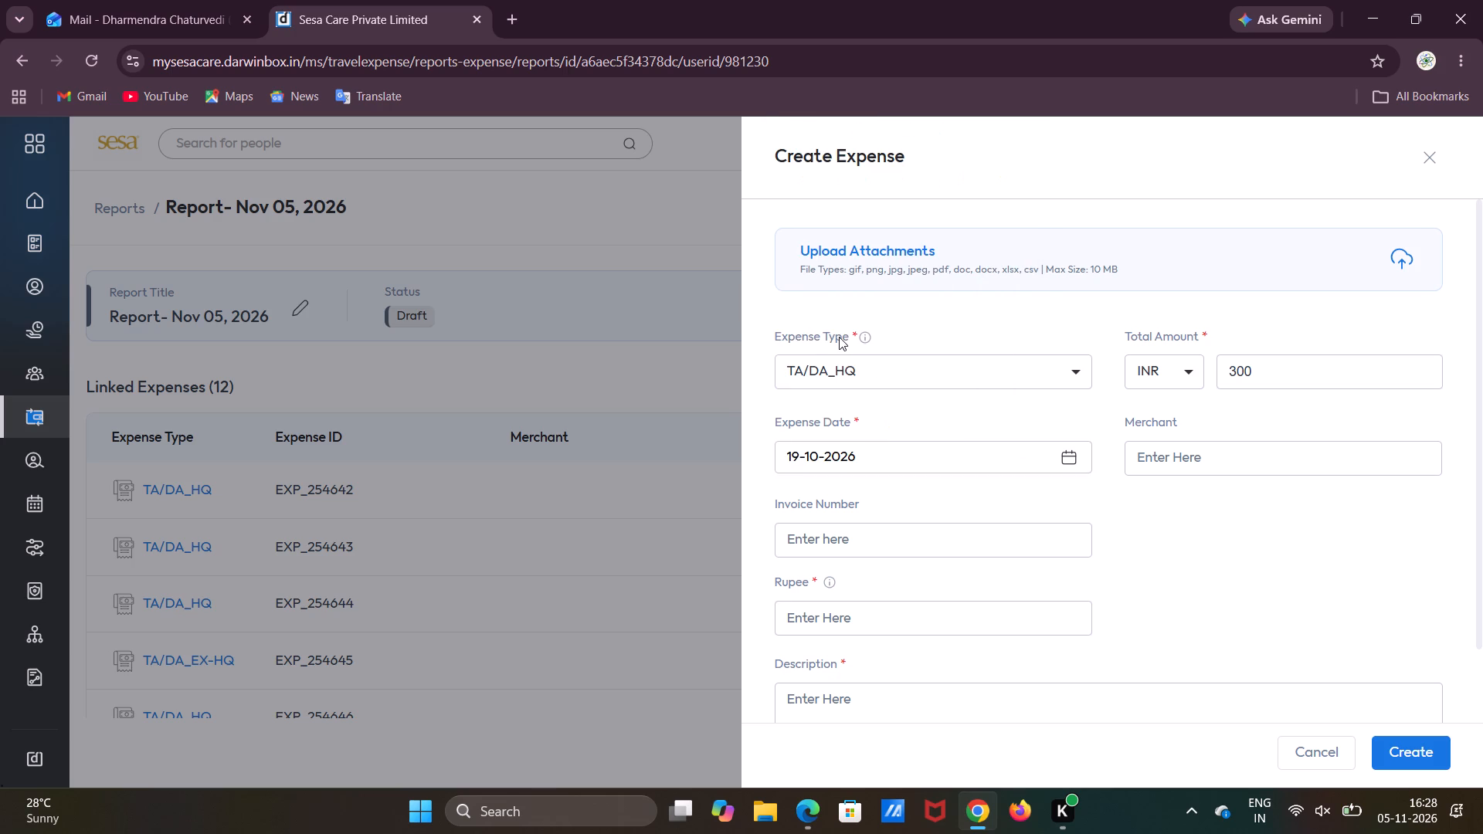
pyautogui.click(826, 622)
pyautogui.press('1')
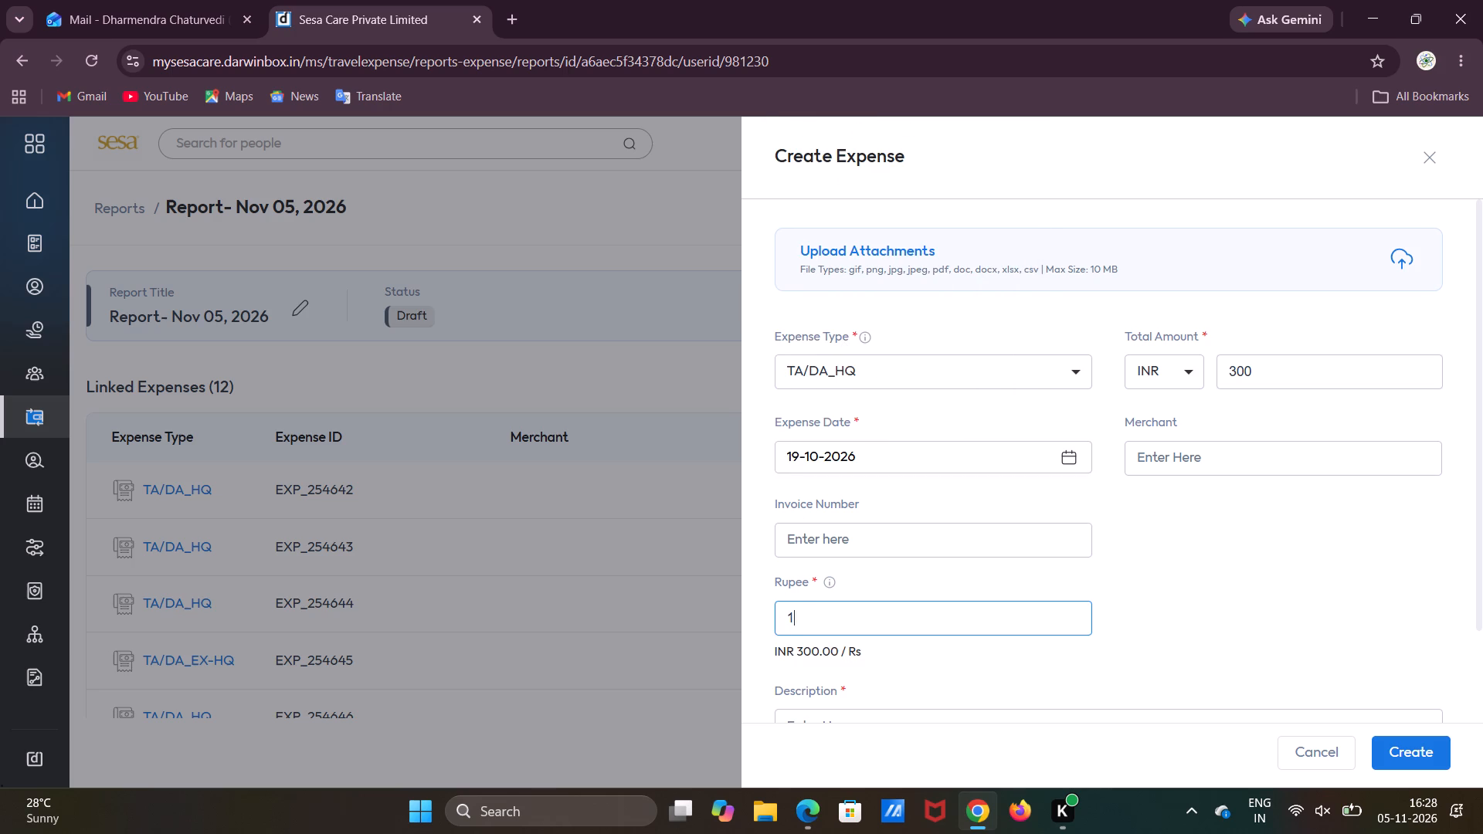
# Enter the description MARKET VISIT for the 19-10-2026 expense and create the entry.
pyautogui.scroll(-2, 832, 634)
pyautogui.click(832, 634)
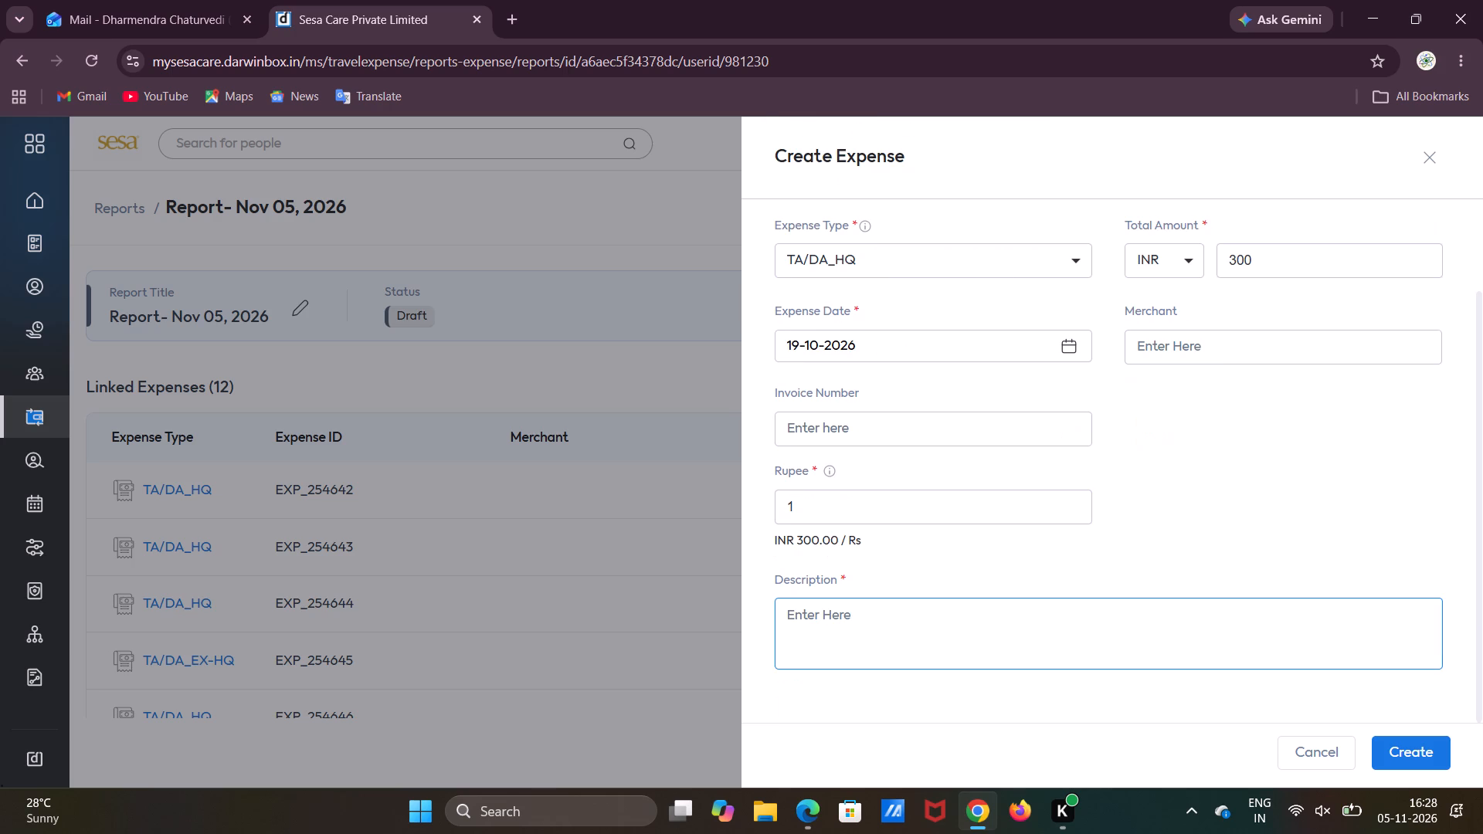
pyautogui.write('EC')
pyautogui.press('BackSpace')
pyautogui.press('BackSpace')
pyautogui.write('MARE')
pyautogui.press('BackSpace')
pyautogui.write('KET VSI')
pyautogui.press('BackSpace')
pyautogui.press('BackSpace')
pyautogui.write('ISIT')
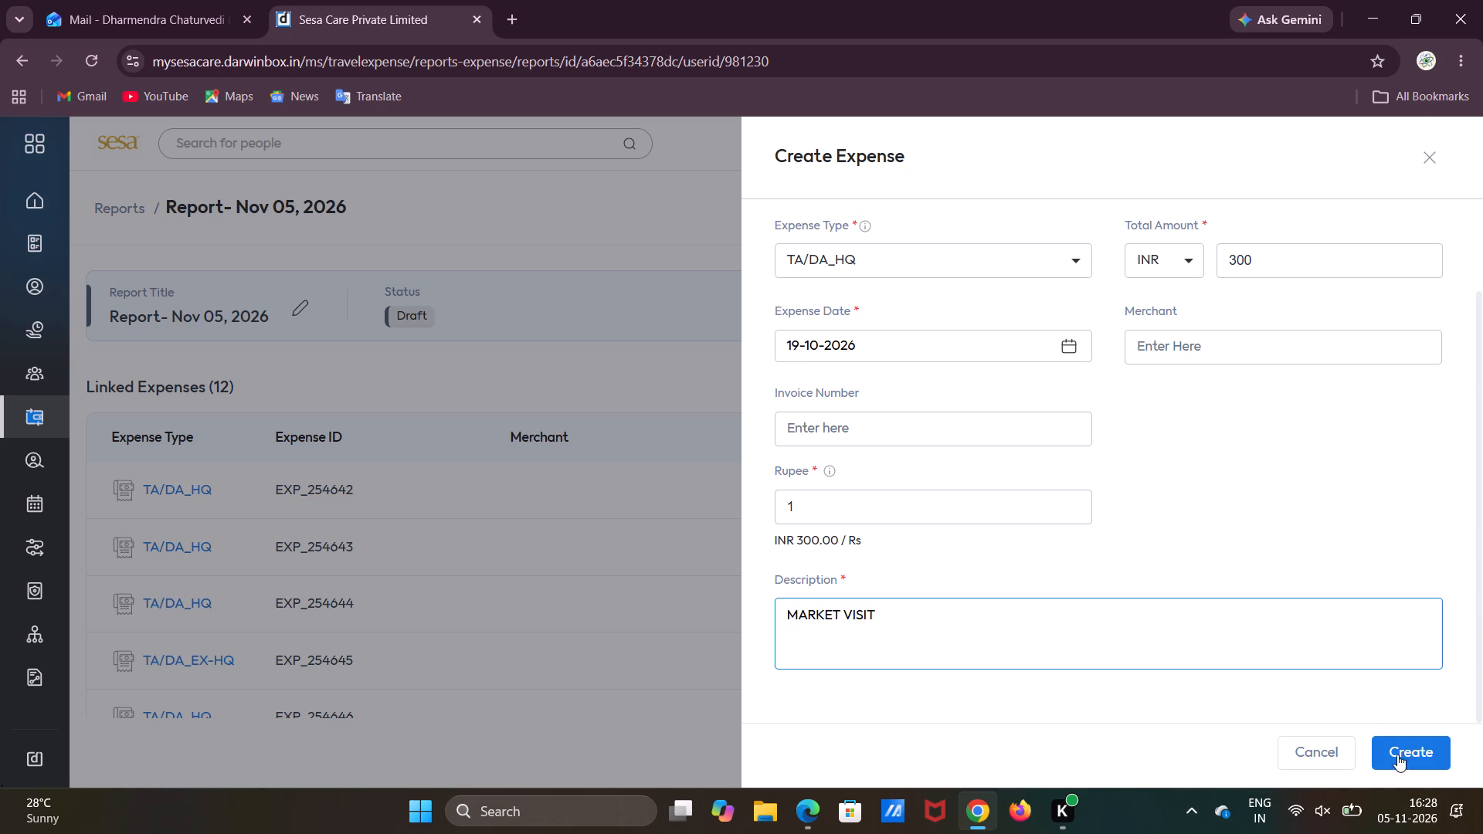
pyautogui.click(1421, 760)
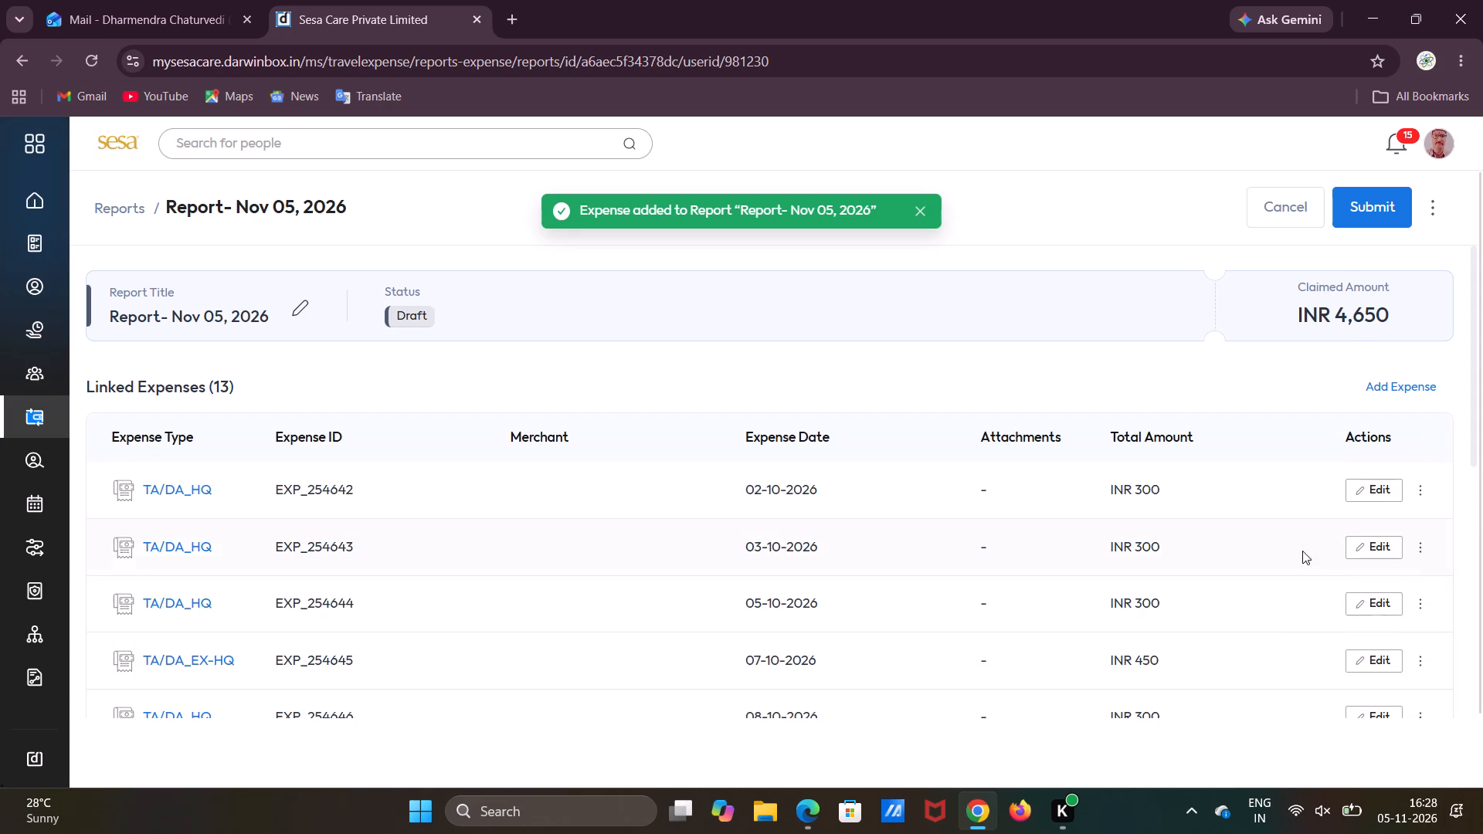
# Start a fourteenth expense manually in the report with type TA/DA_EX-HQ and total amount 450.
pyautogui.scroll(-6, 1274, 534)
pyautogui.scroll(3, 1274, 534)
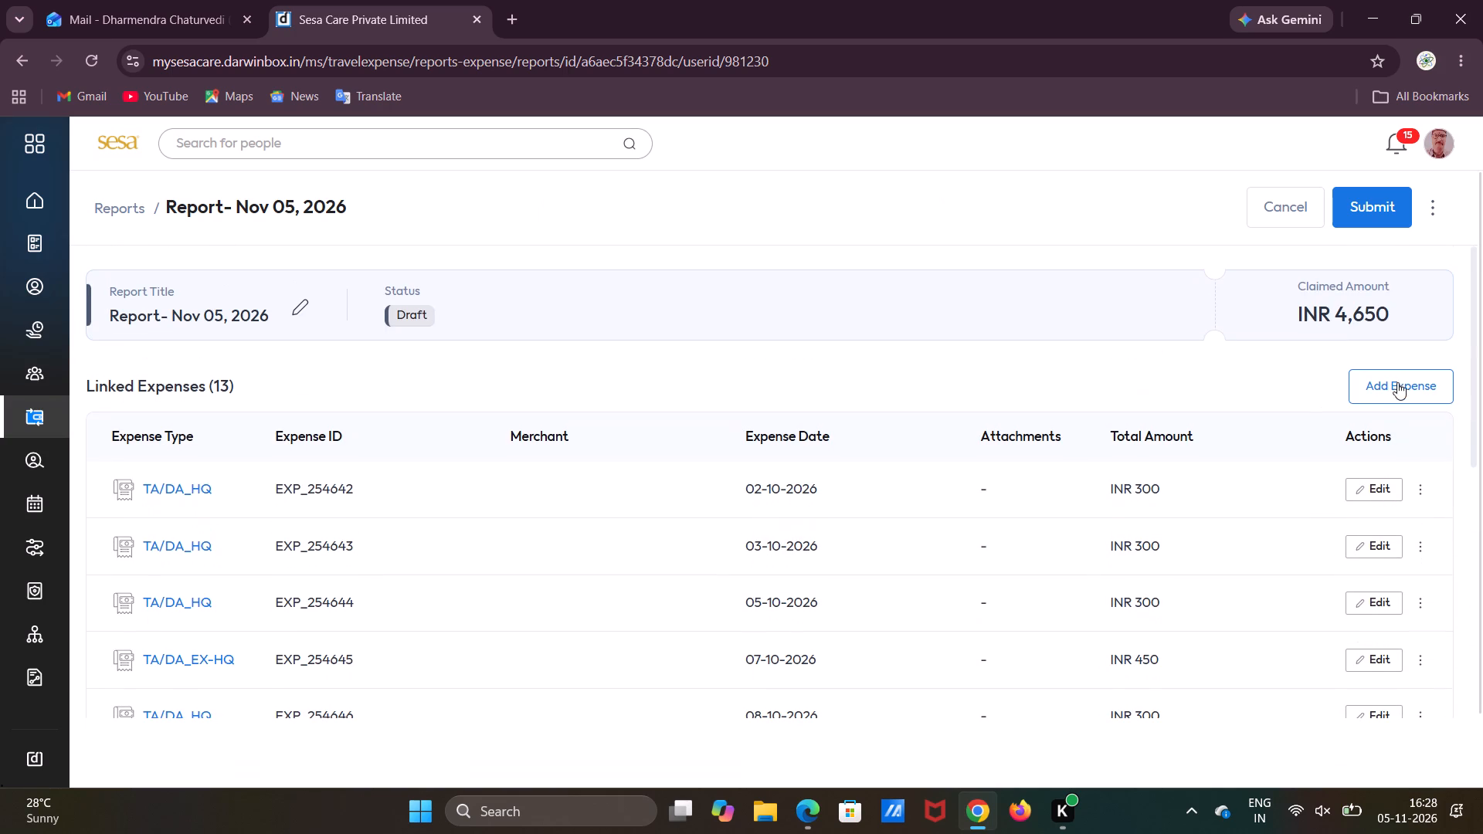
pyautogui.click(1396, 388)
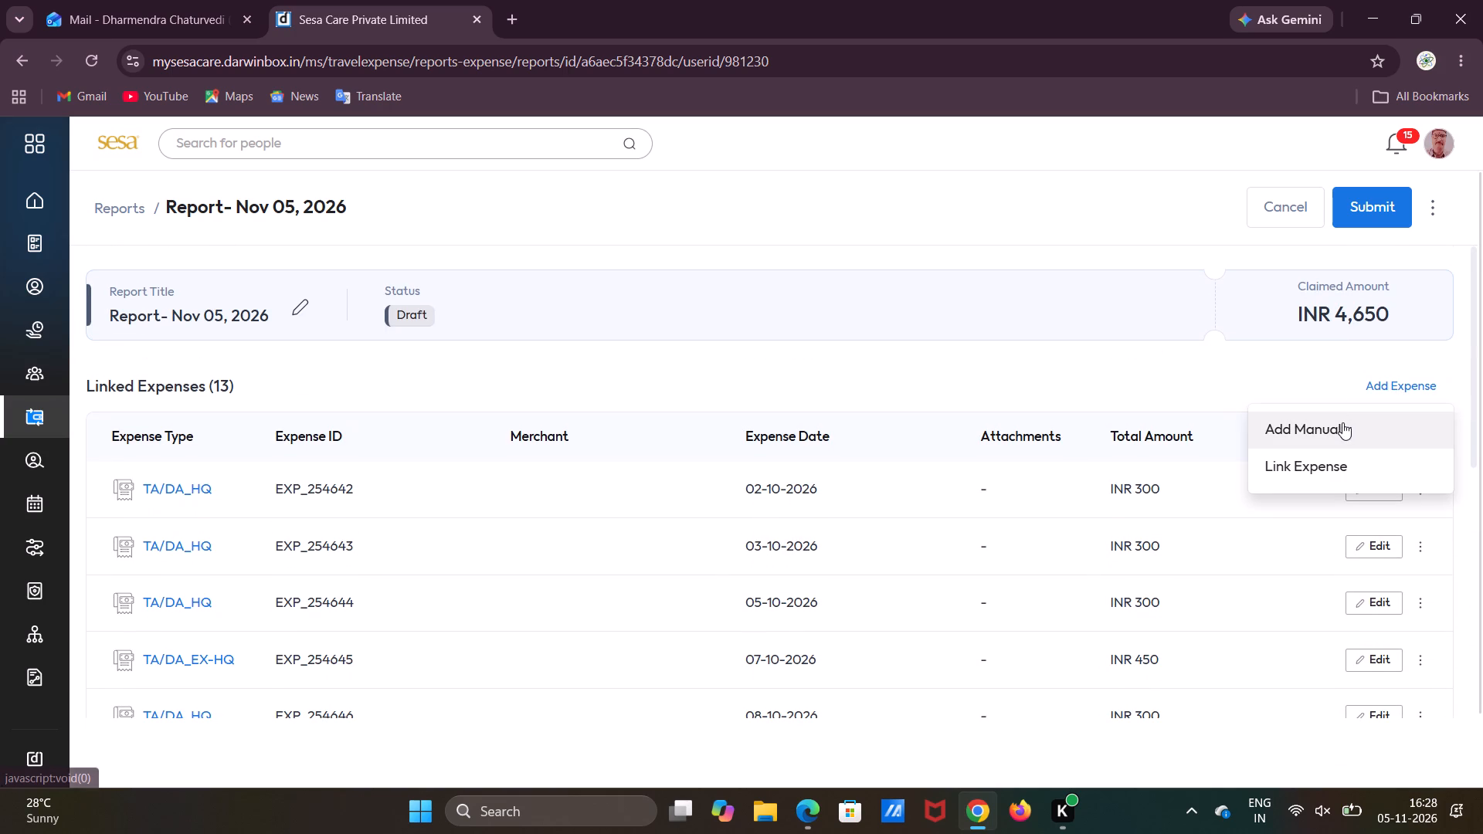
pyautogui.click(1342, 422)
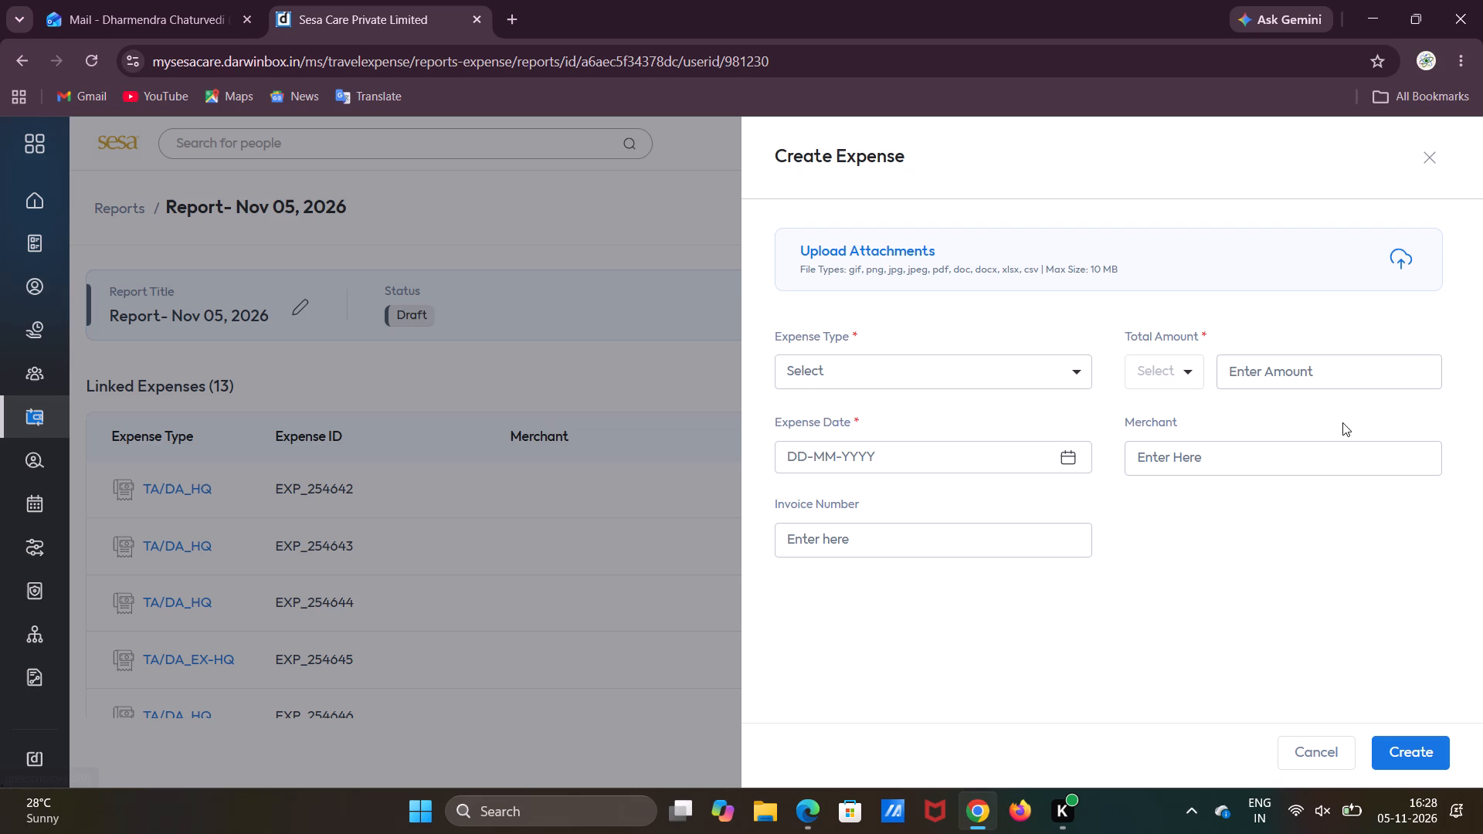
pyautogui.click(1035, 384)
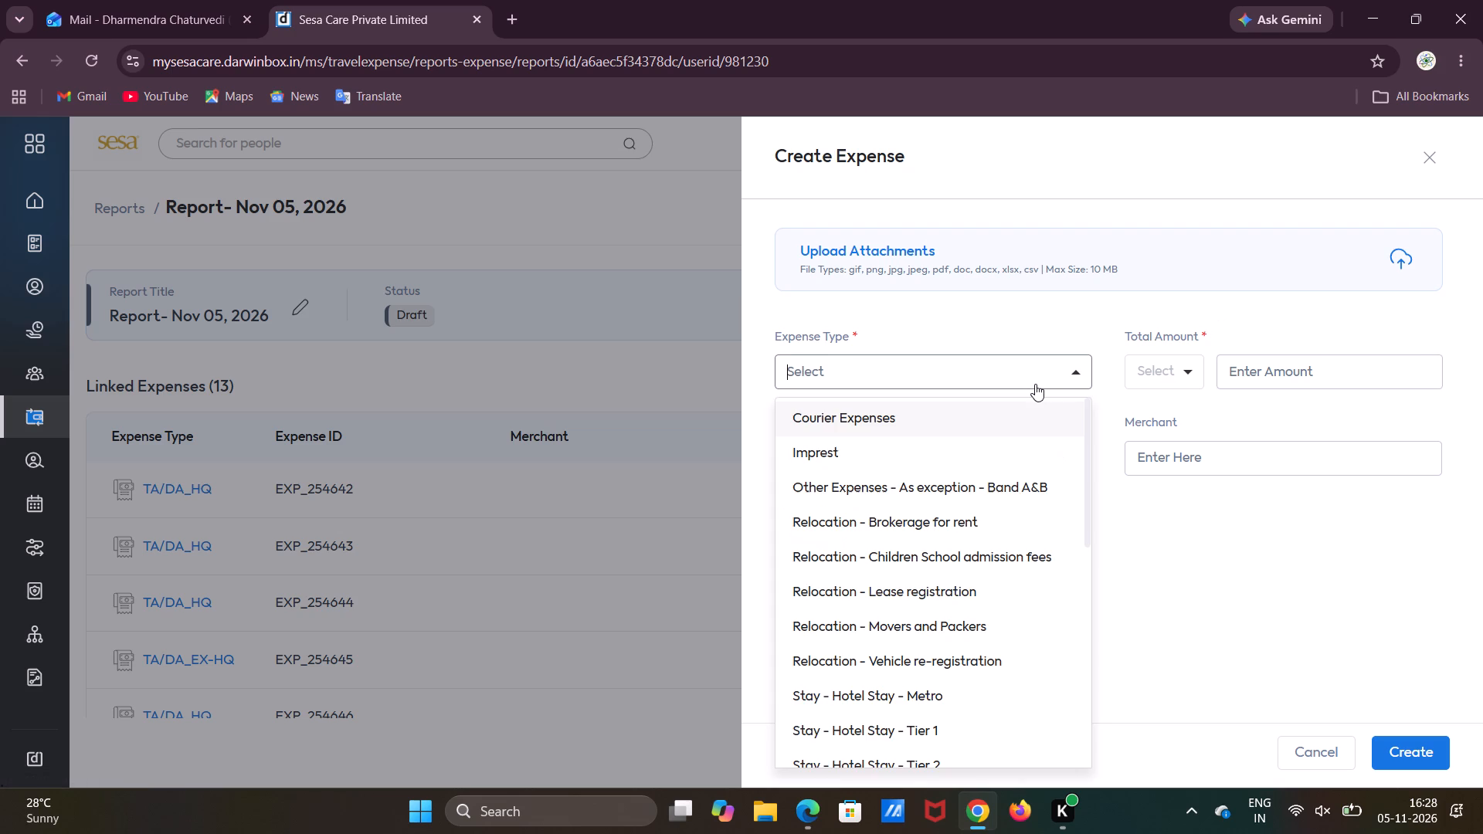
pyautogui.write('HQ')
pyautogui.press('Return')
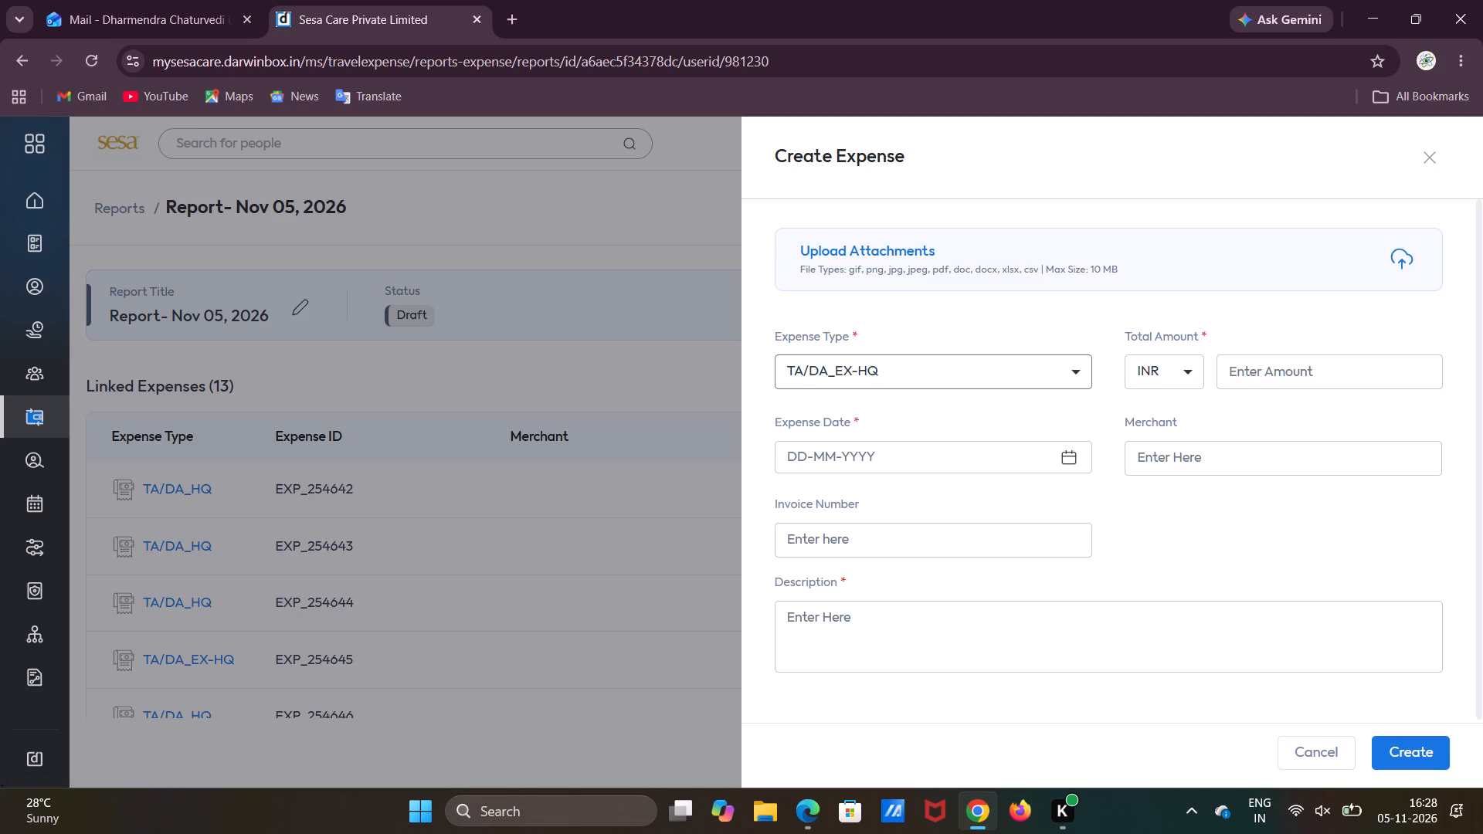
pyautogui.click(1240, 369)
pyautogui.write('450')
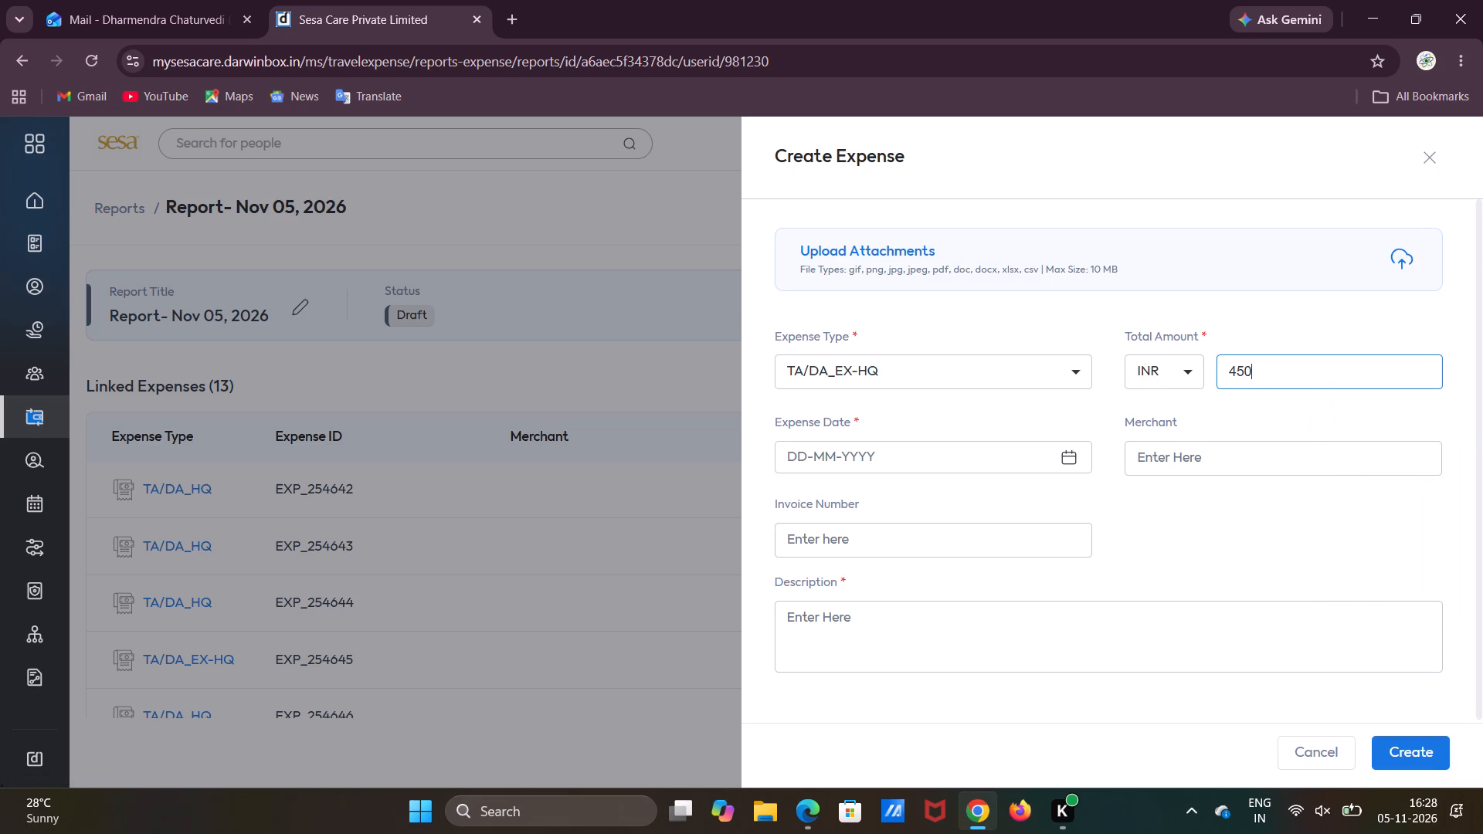
# Date the new TA/DA_EX-HQ expense 21-10-2026, describe it as TIRWA and create the entry.
pyautogui.click(948, 446)
pyautogui.click(806, 132)
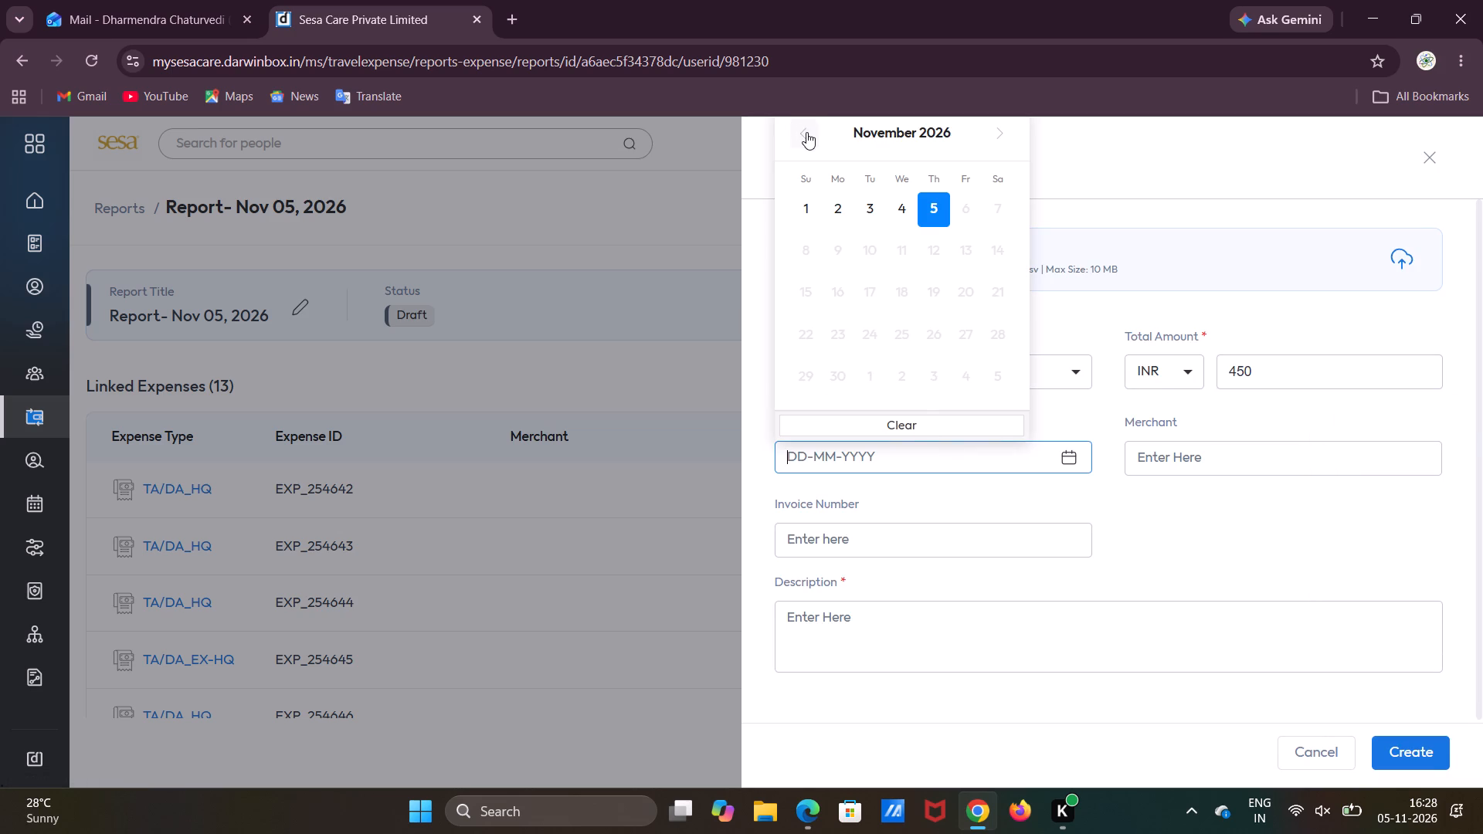
pyautogui.click(899, 344)
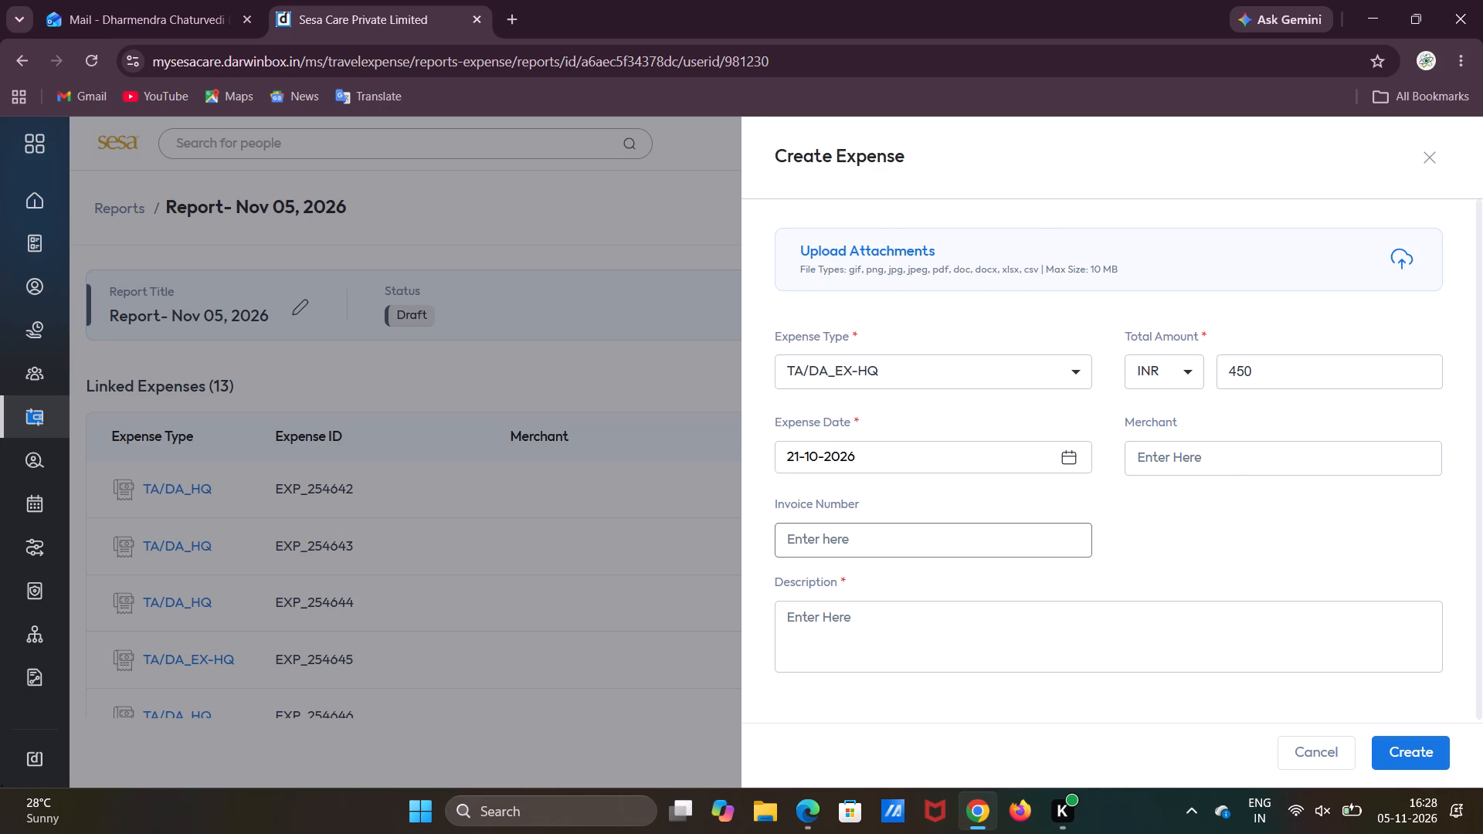
pyautogui.click(850, 629)
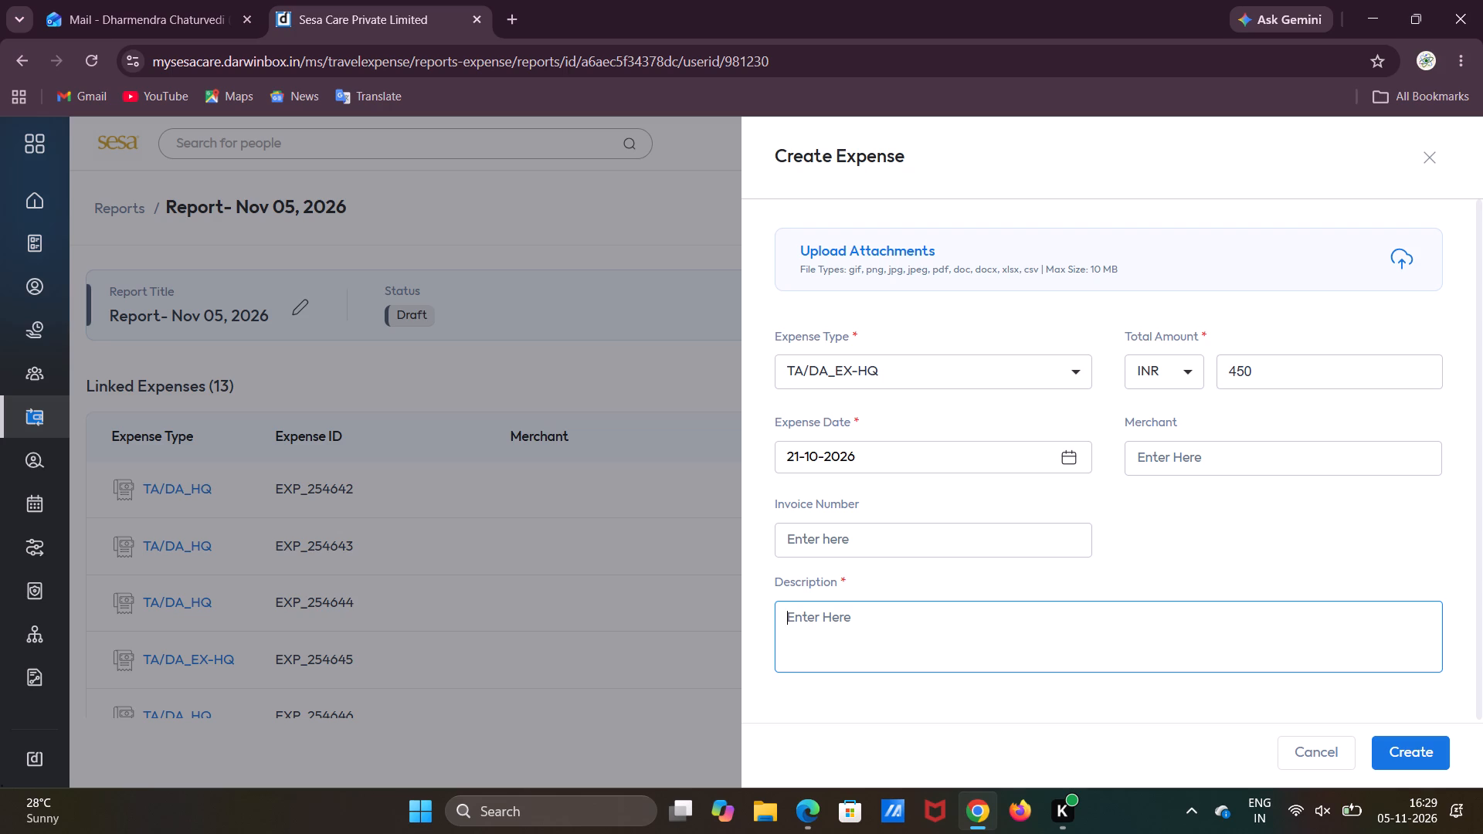
pyautogui.write('TIRWA')
pyautogui.click(1385, 755)
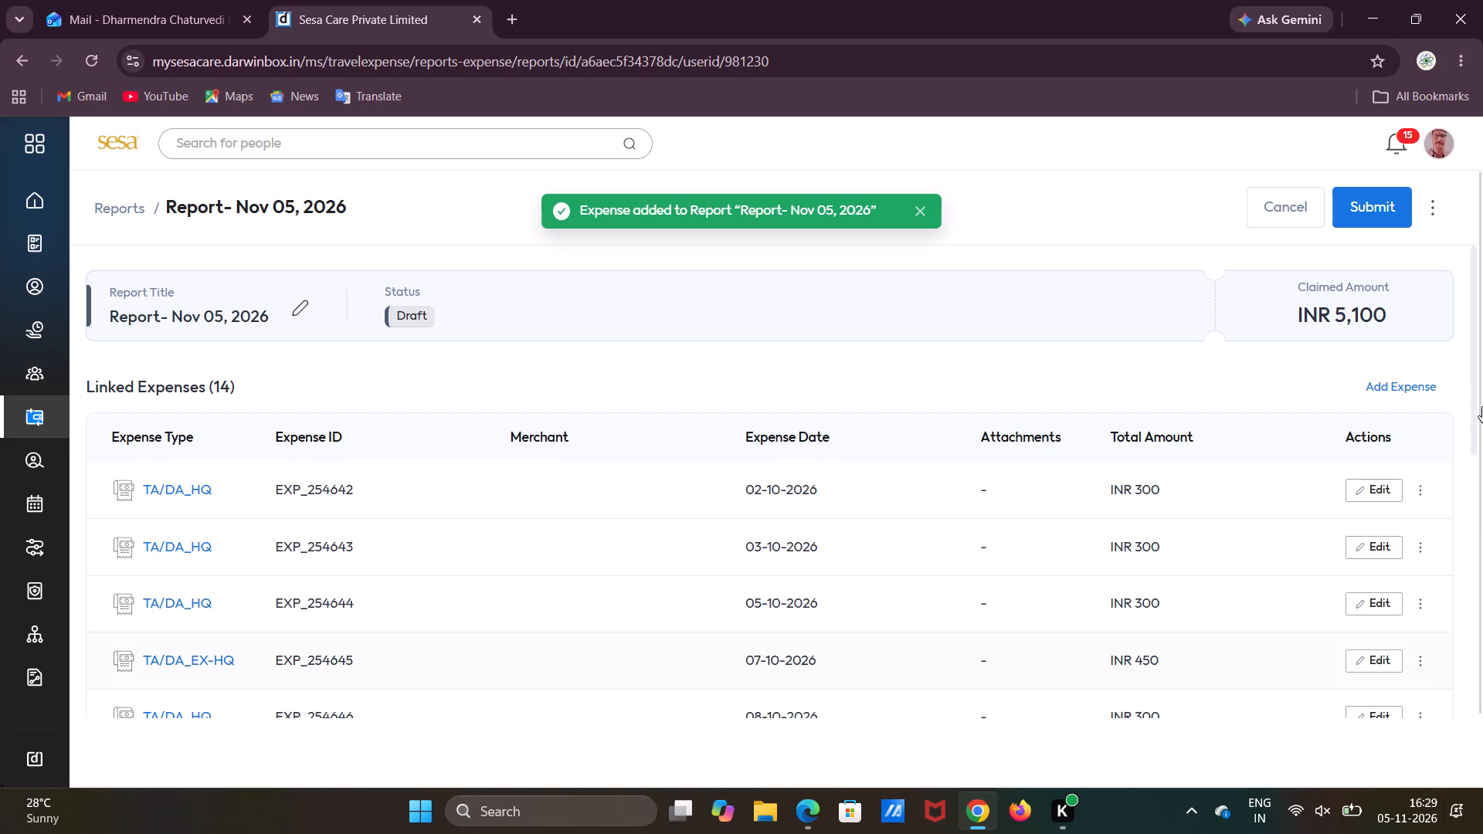
# Start a fifteenth expense manually in the report, entering total amount 450 and choosing type TA/DA_EX-HQ.
pyautogui.click(1378, 377)
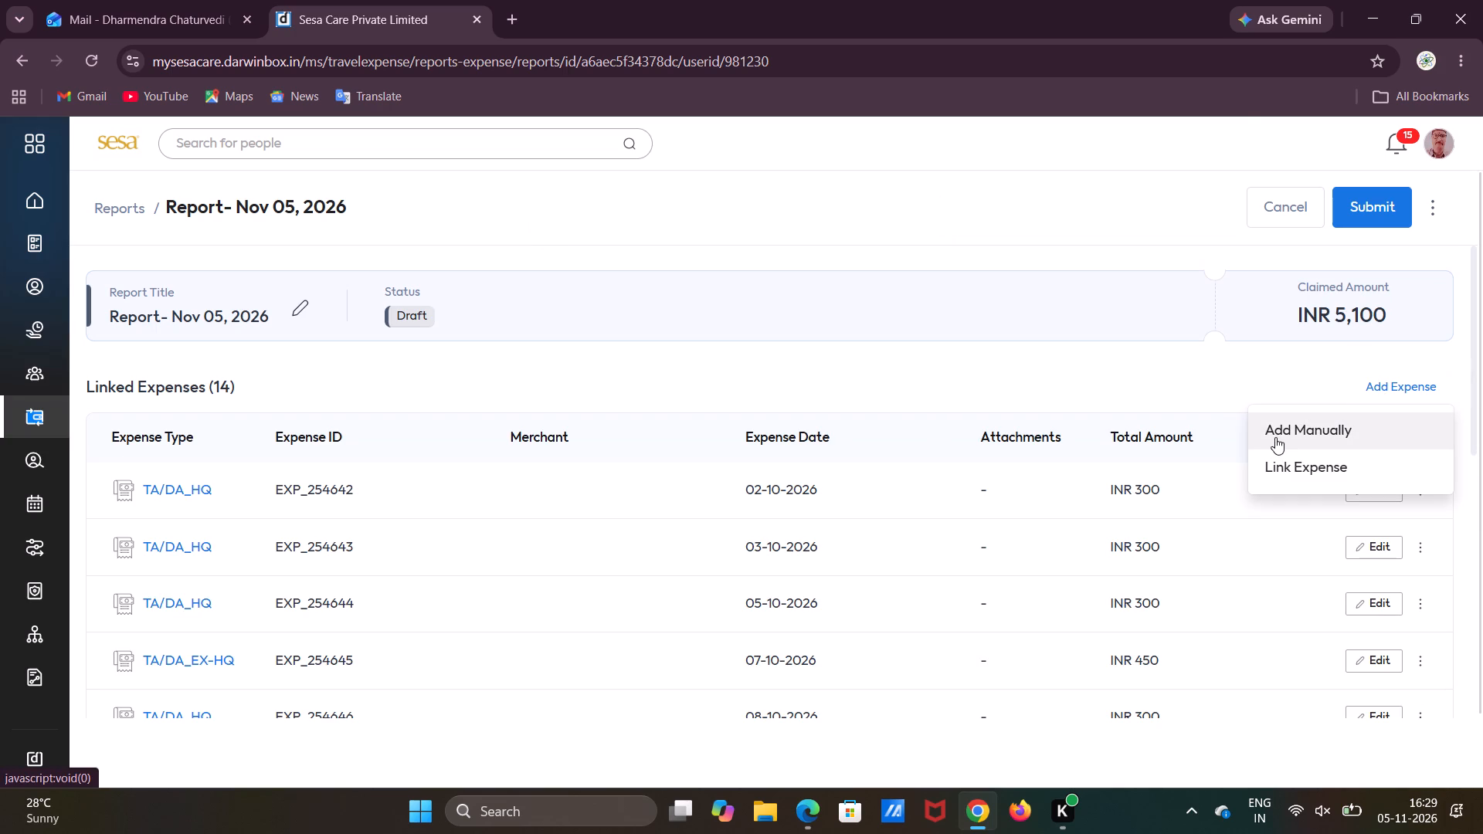
pyautogui.click(1275, 437)
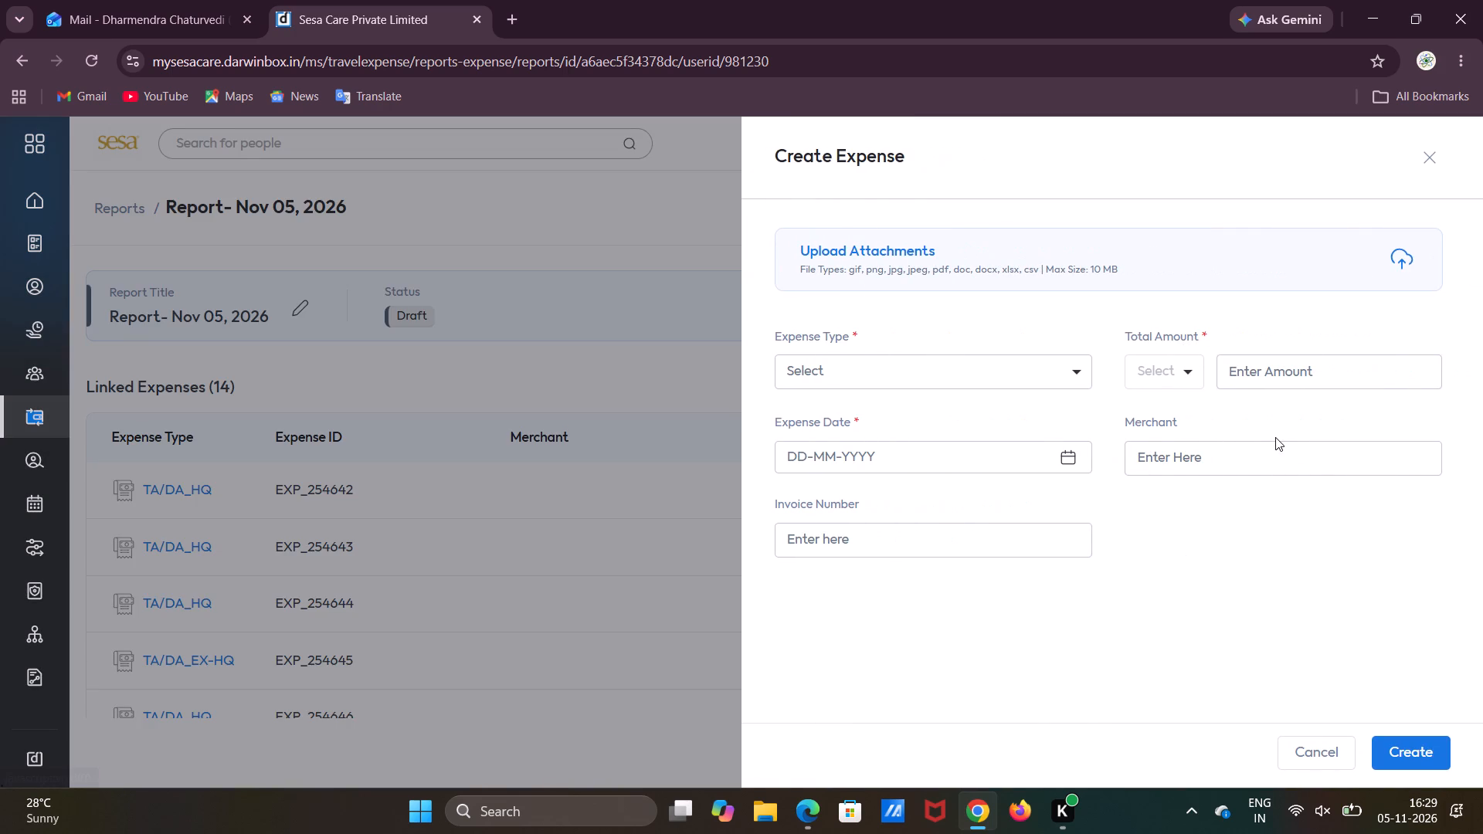
pyautogui.click(1251, 370)
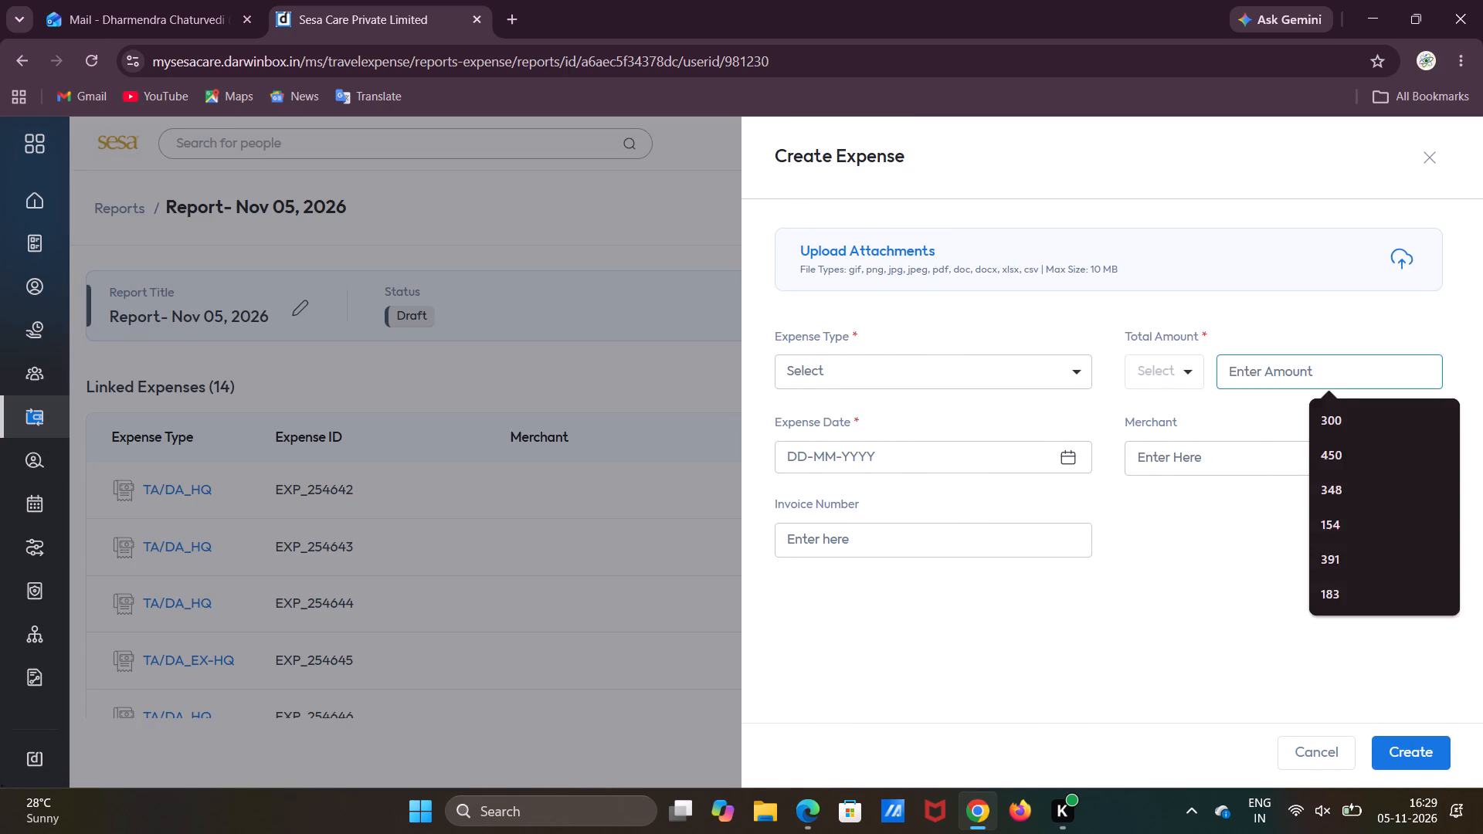
pyautogui.write('450')
pyautogui.click(1047, 375)
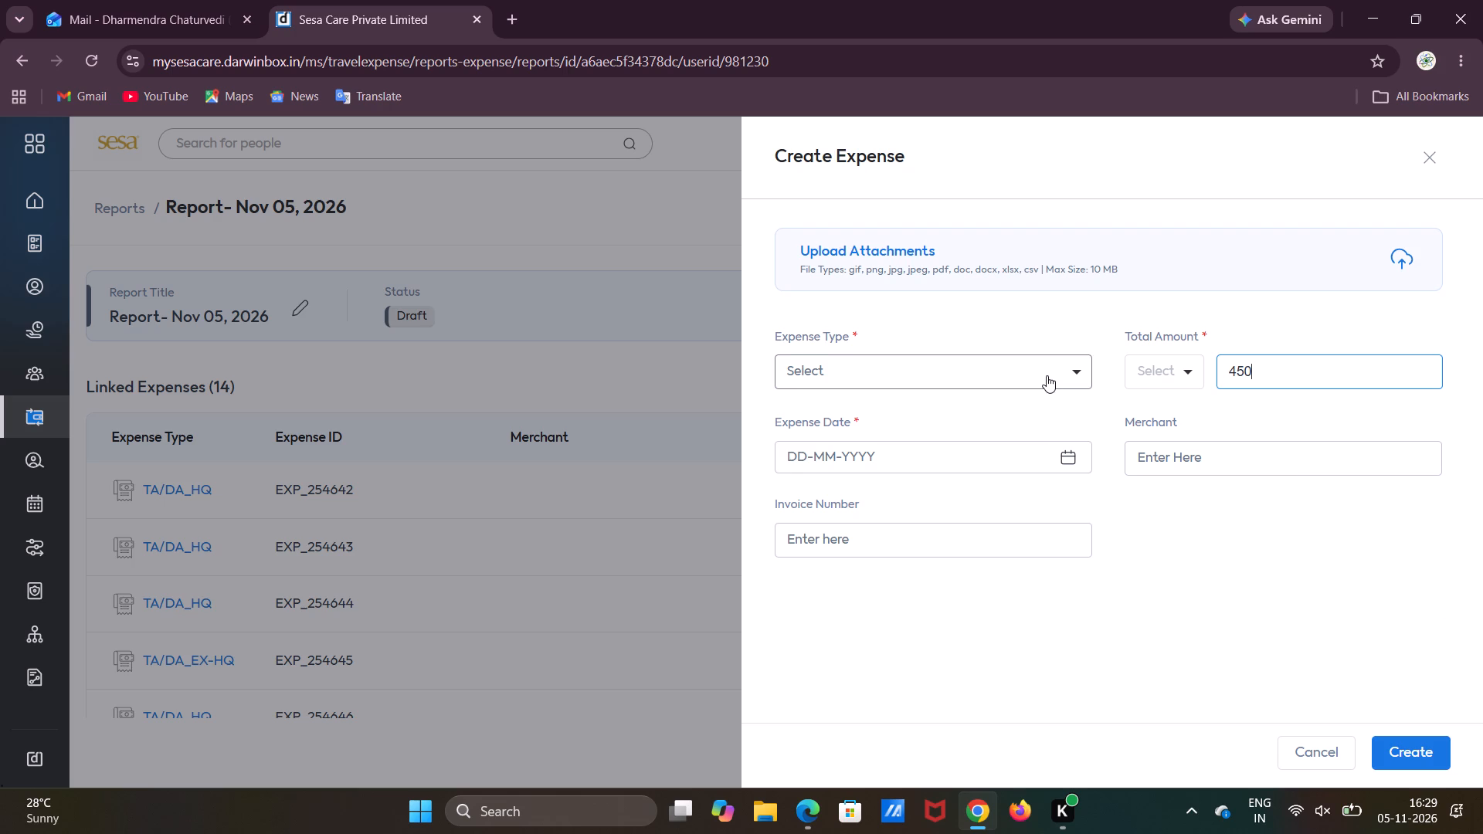
pyautogui.write('HQ')
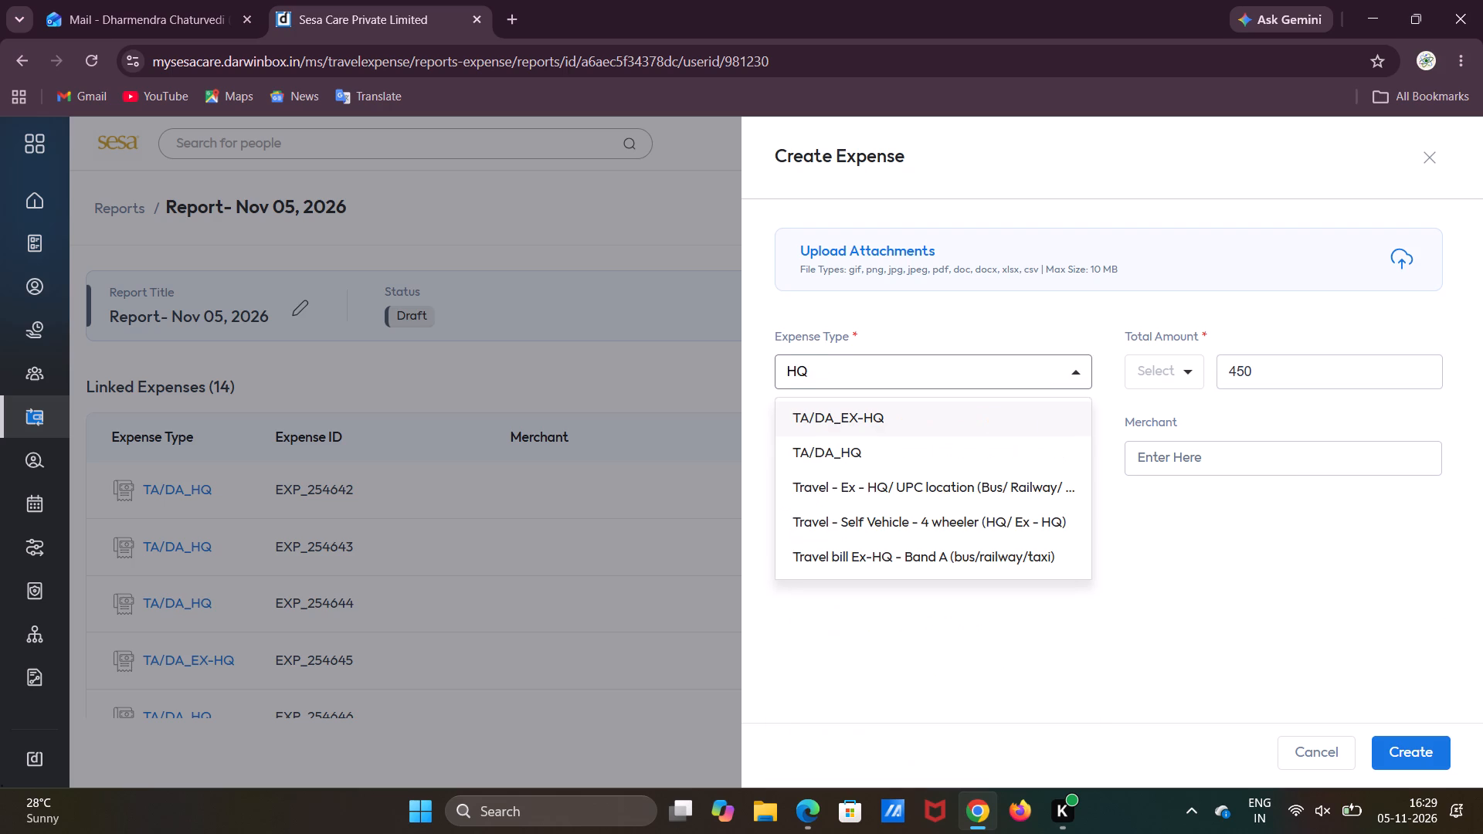
pyautogui.press('Return')
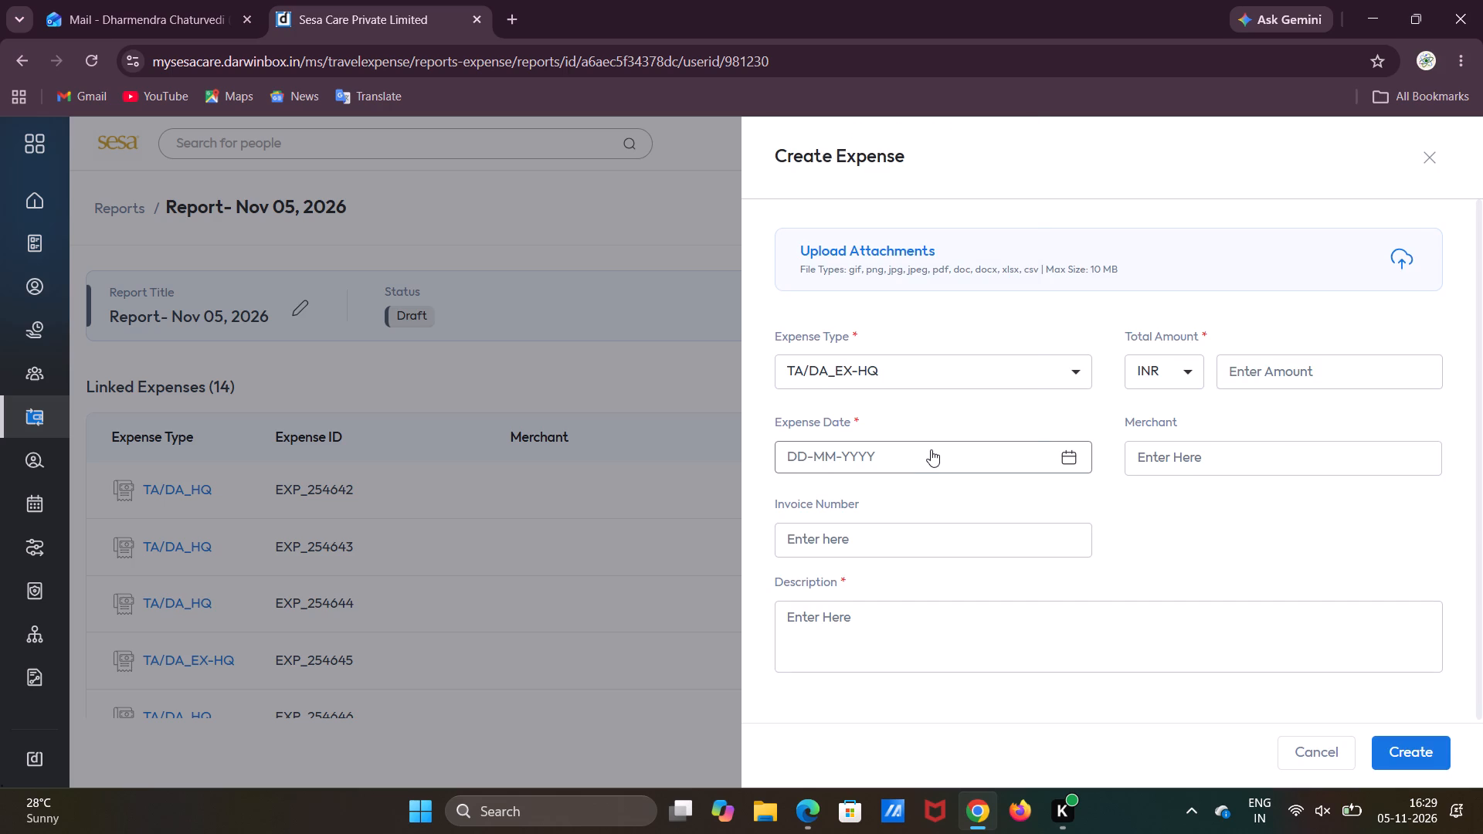
# Date the fifteenth expense 22-10-2026, describe it as SAMSABAD and try to create the entry.
pyautogui.click(931, 449)
pyautogui.click(796, 135)
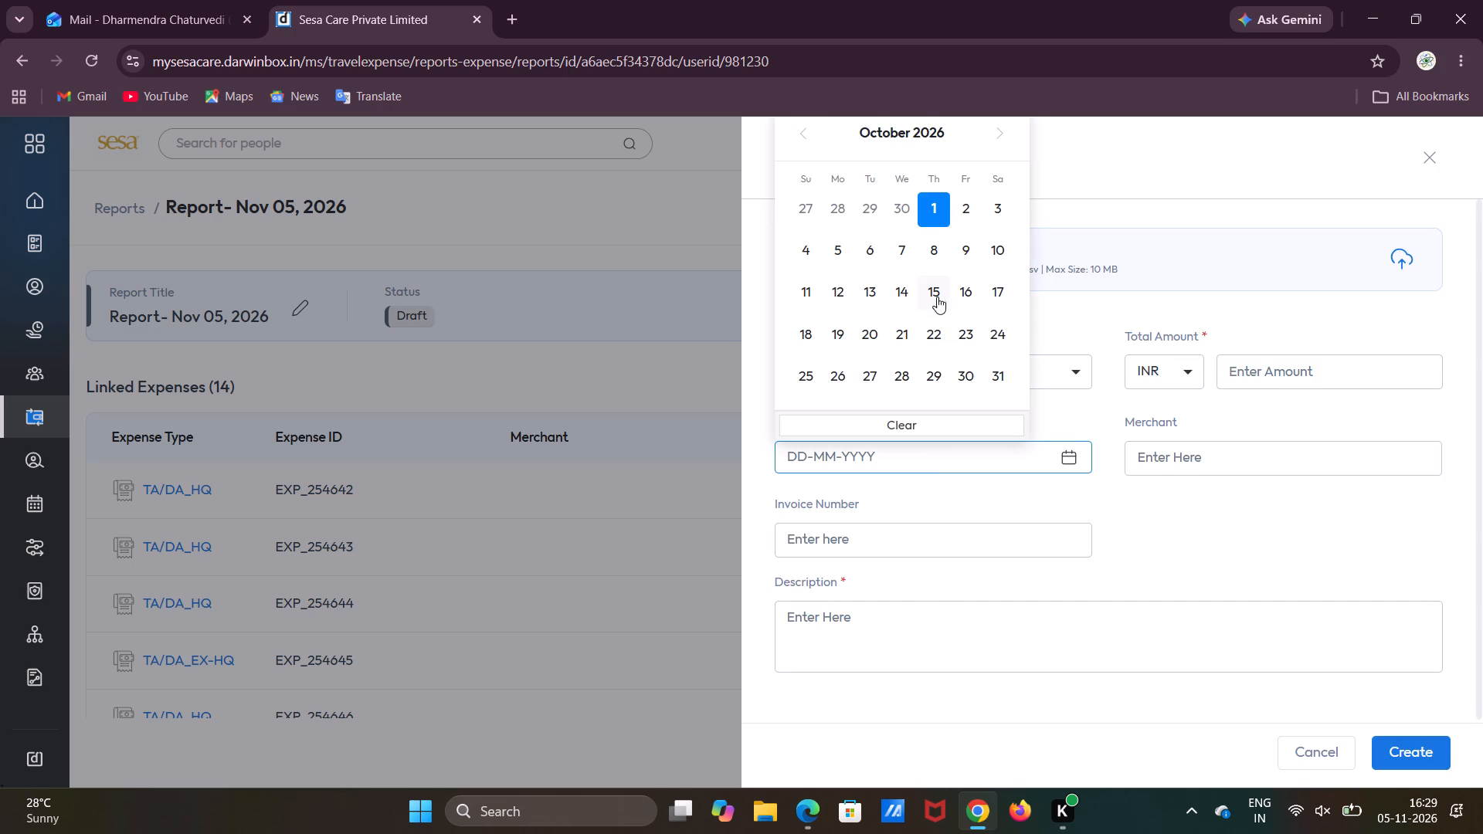
pyautogui.click(930, 334)
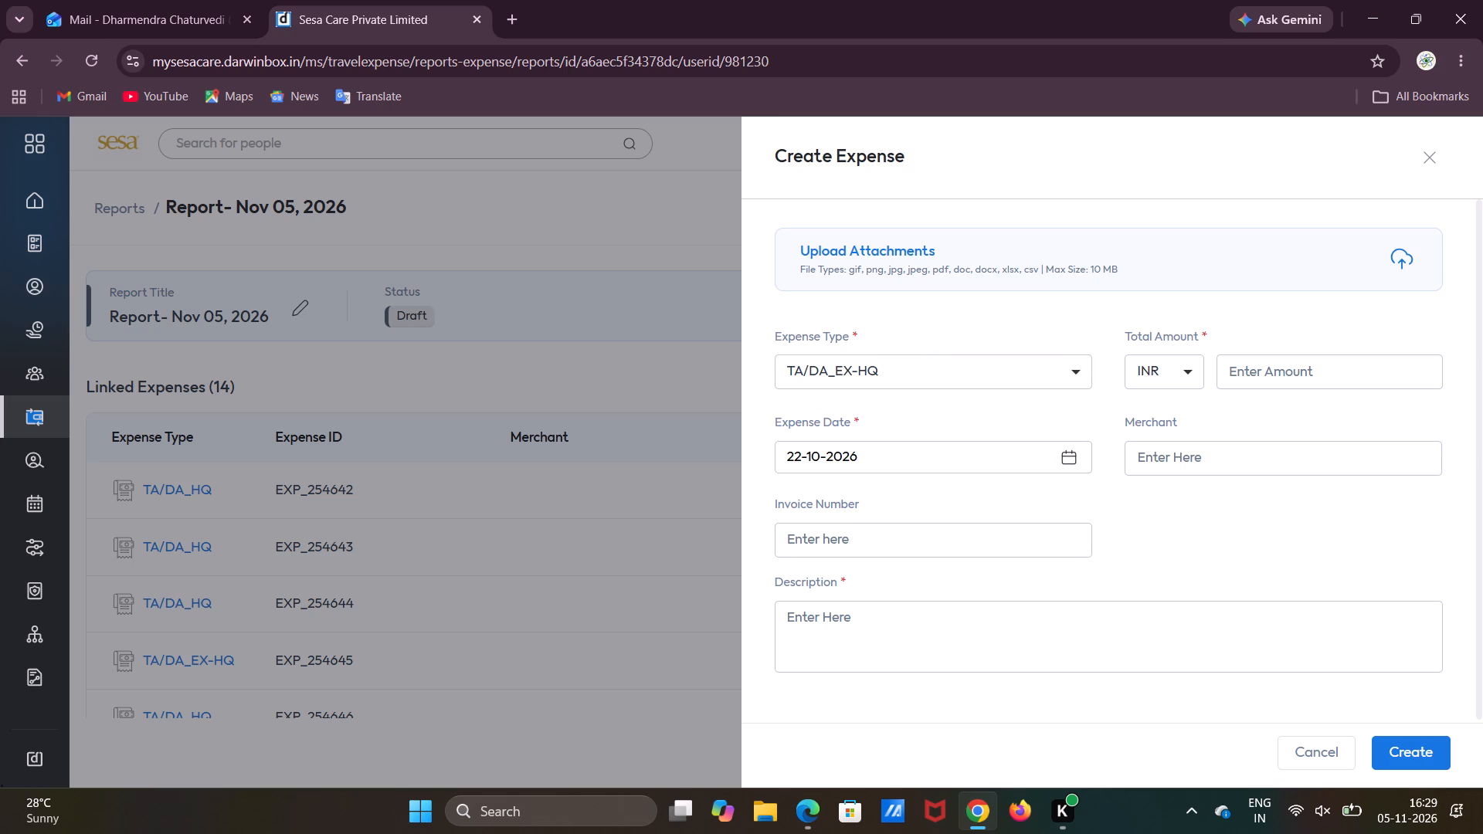
pyautogui.click(817, 629)
pyautogui.write('SAMSABAD')
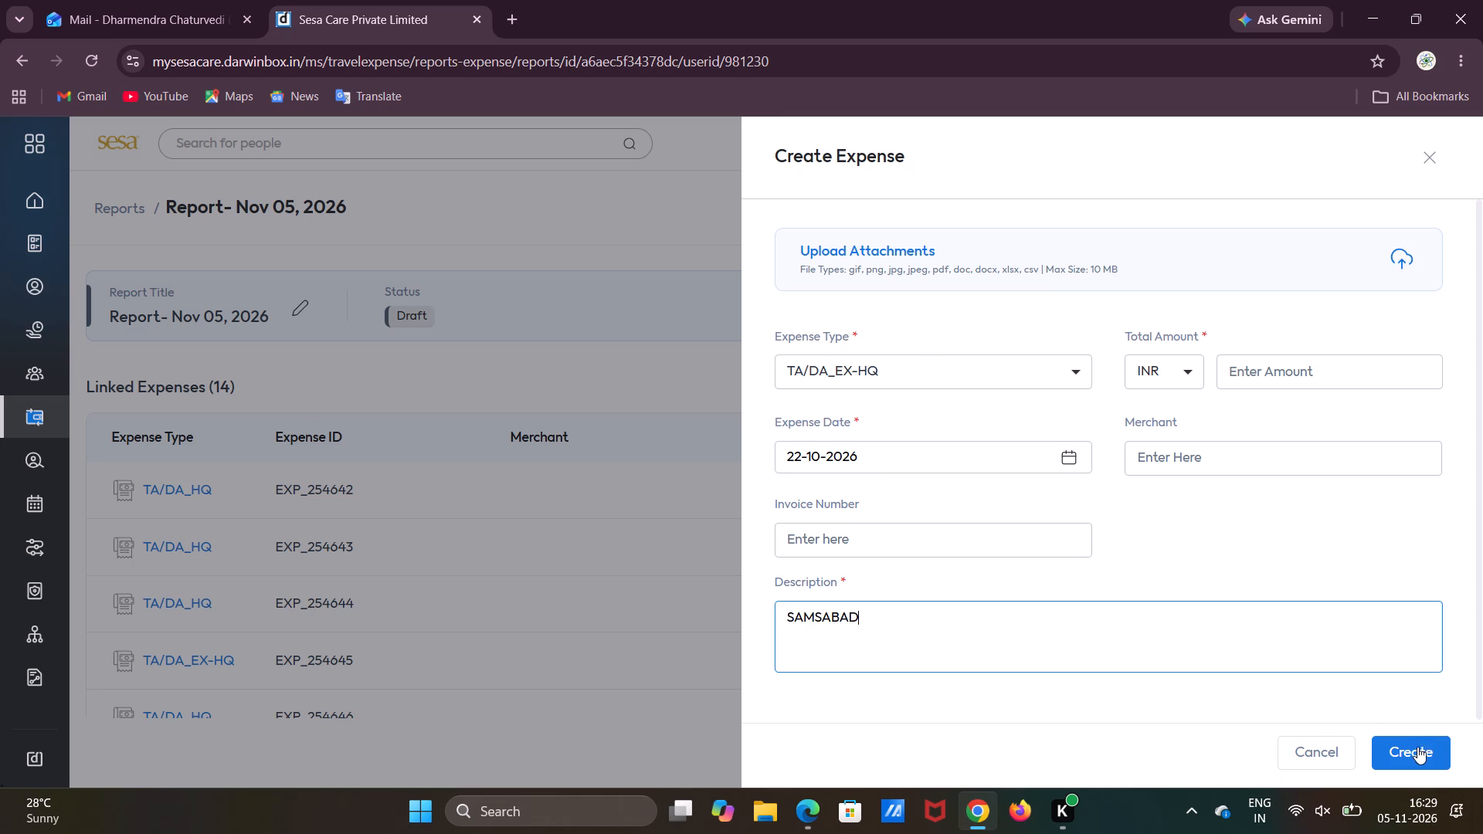
pyautogui.click(1417, 747)
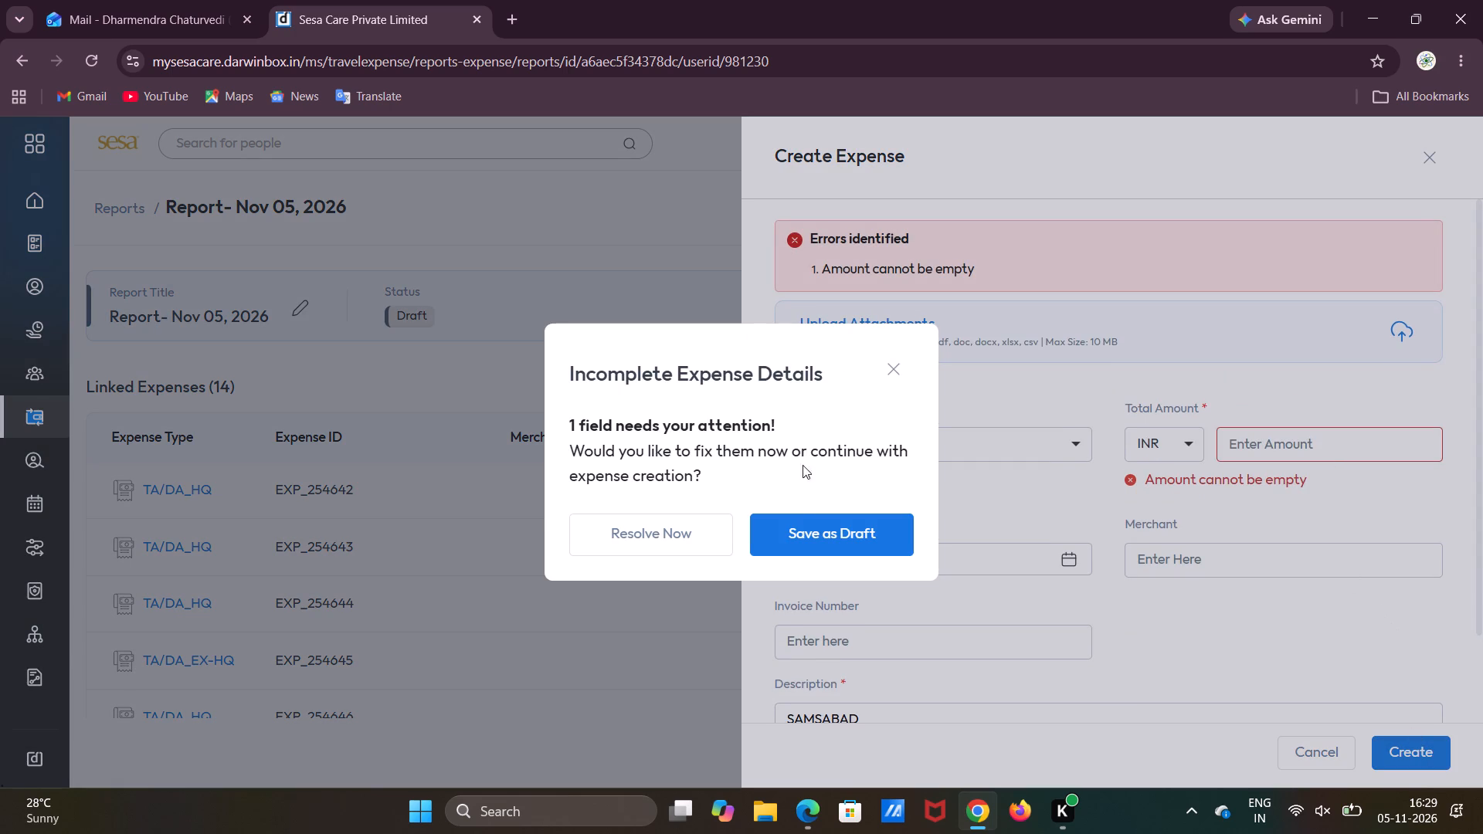
# Return to the SAMSABAD expense form, enter total amount 450 and create the entry.
pyautogui.click(891, 362)
pyautogui.click(1270, 436)
pyautogui.write('450')
pyautogui.scroll(-3, 1265, 458)
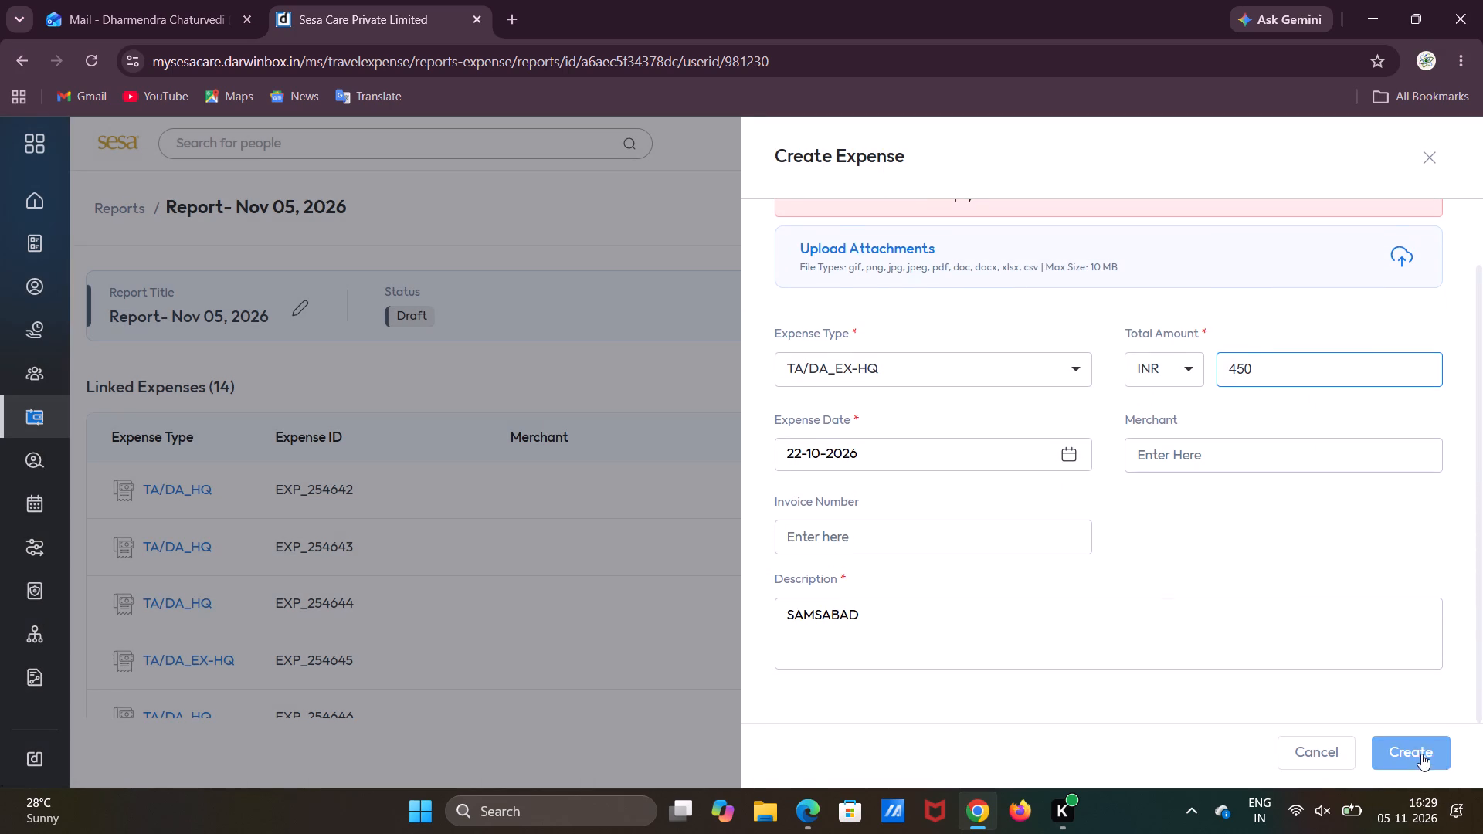
pyautogui.click(1417, 751)
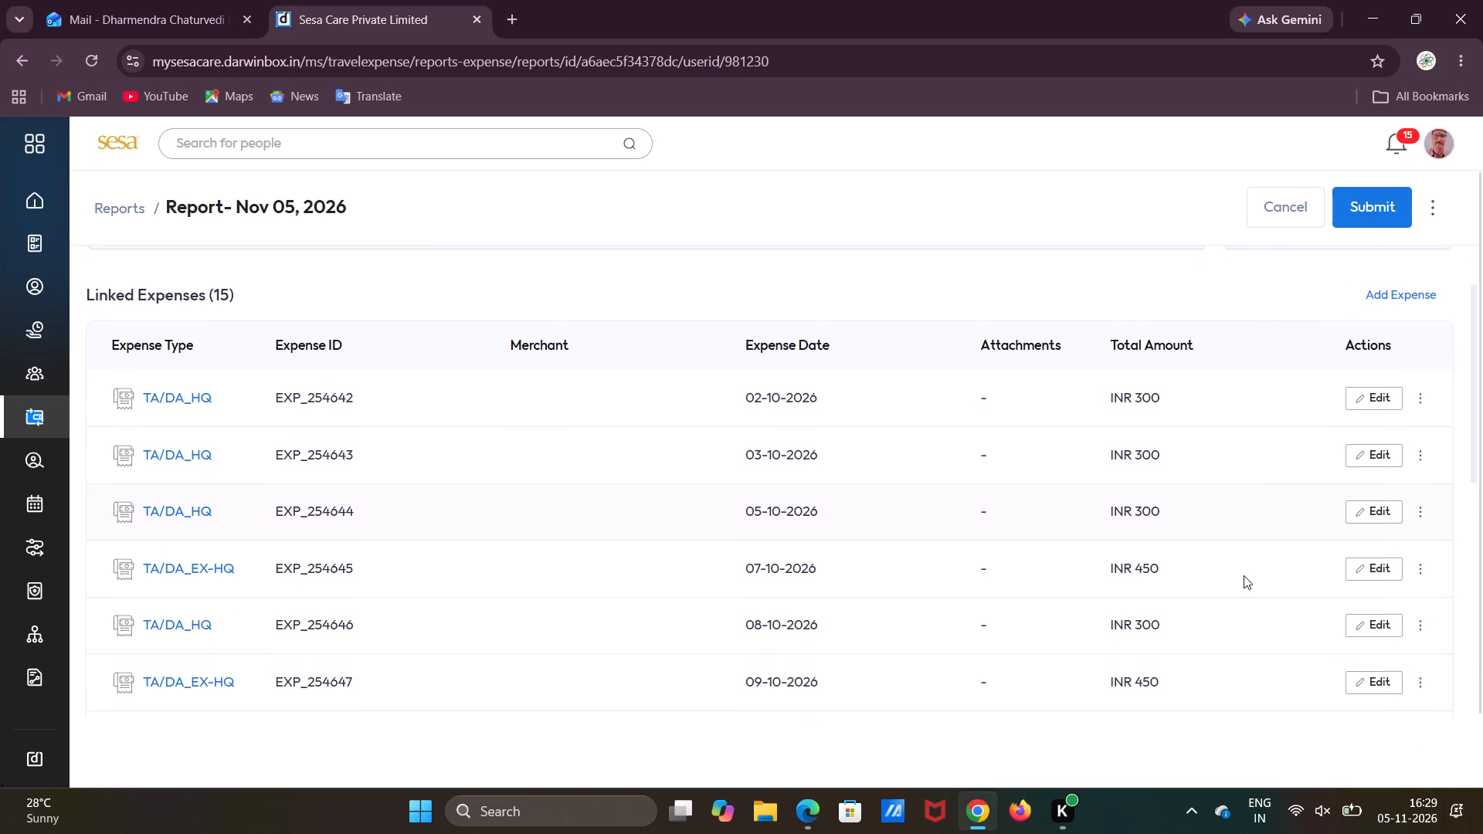
# Start a sixteenth expense manually in the report with type TA/DA_EX-HQ and total amount 450.
pyautogui.scroll(1, 1297, 266)
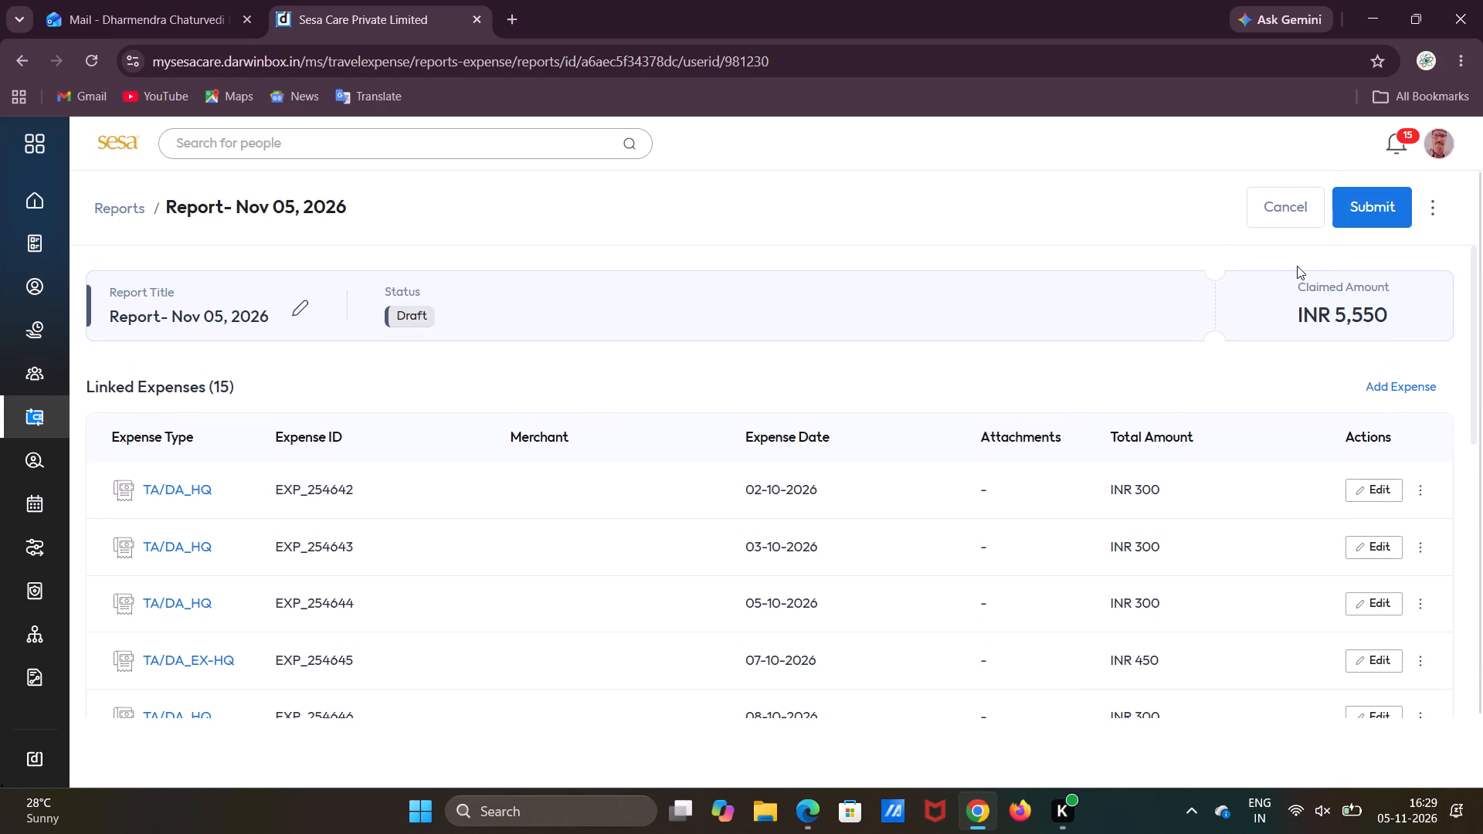
pyautogui.scroll(1, 1297, 266)
pyautogui.click(1384, 375)
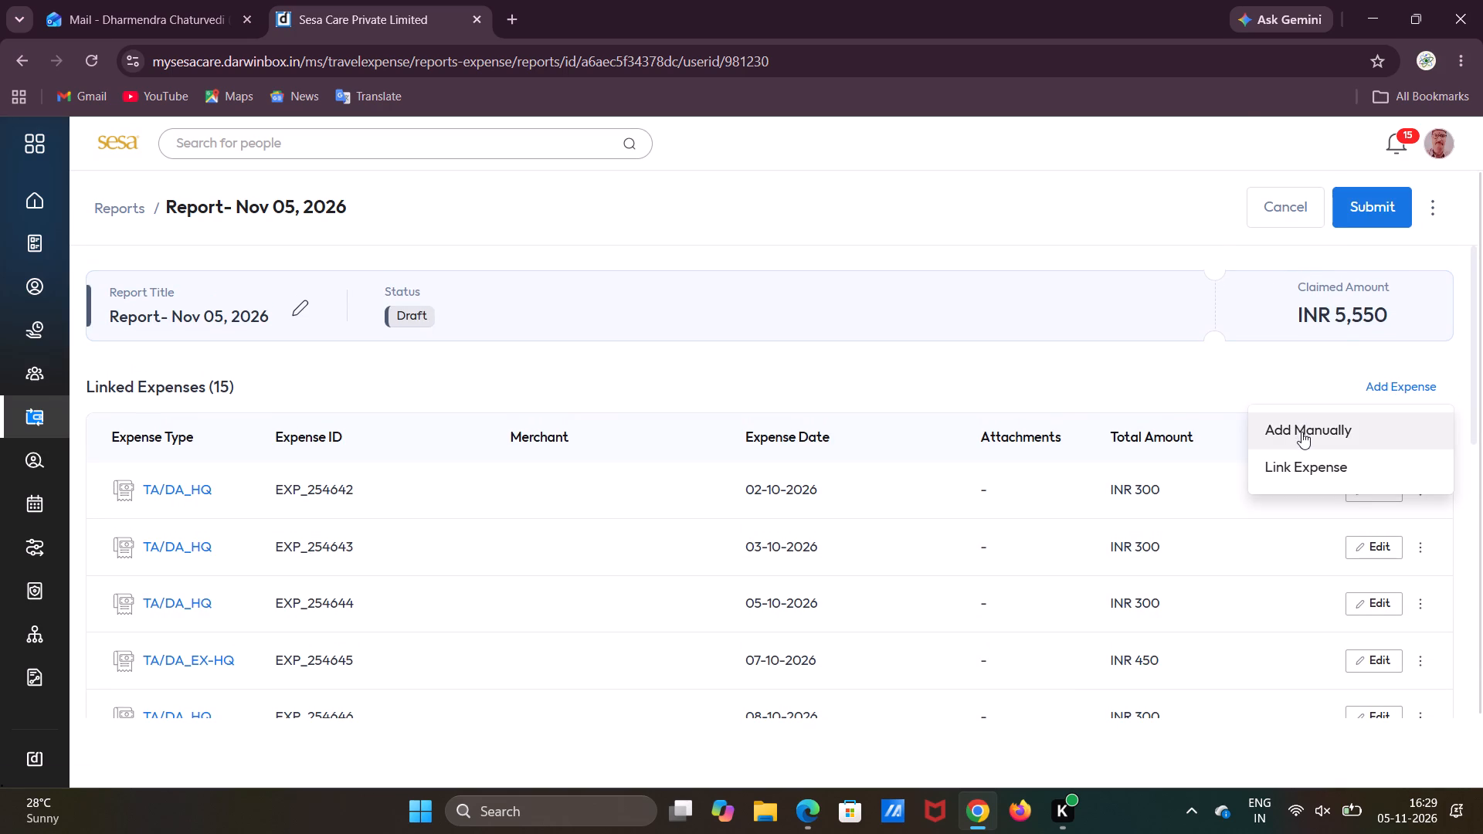
pyautogui.click(1301, 432)
pyautogui.click(915, 375)
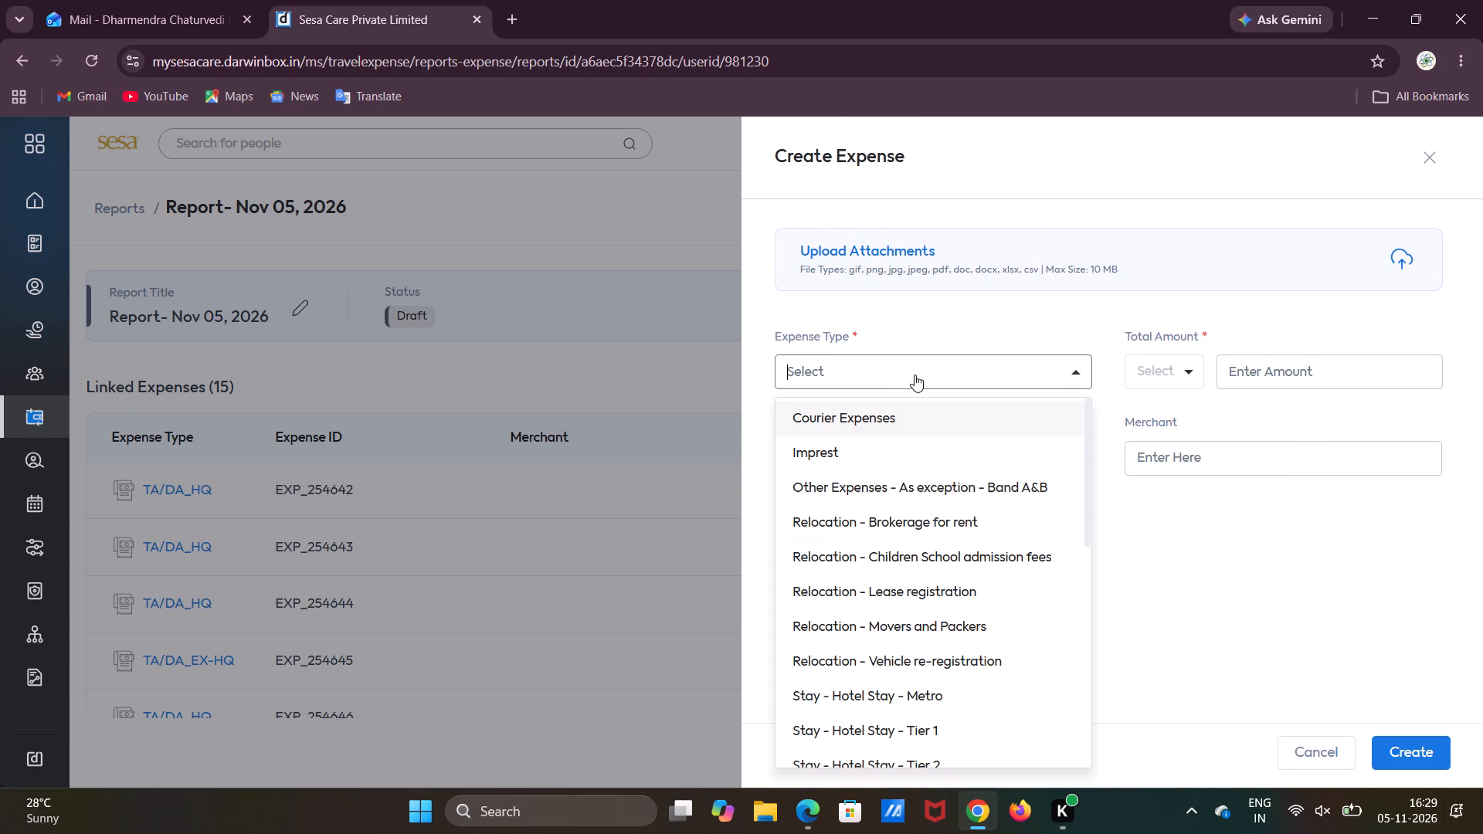
pyautogui.write('EX')
pyautogui.press('Down')
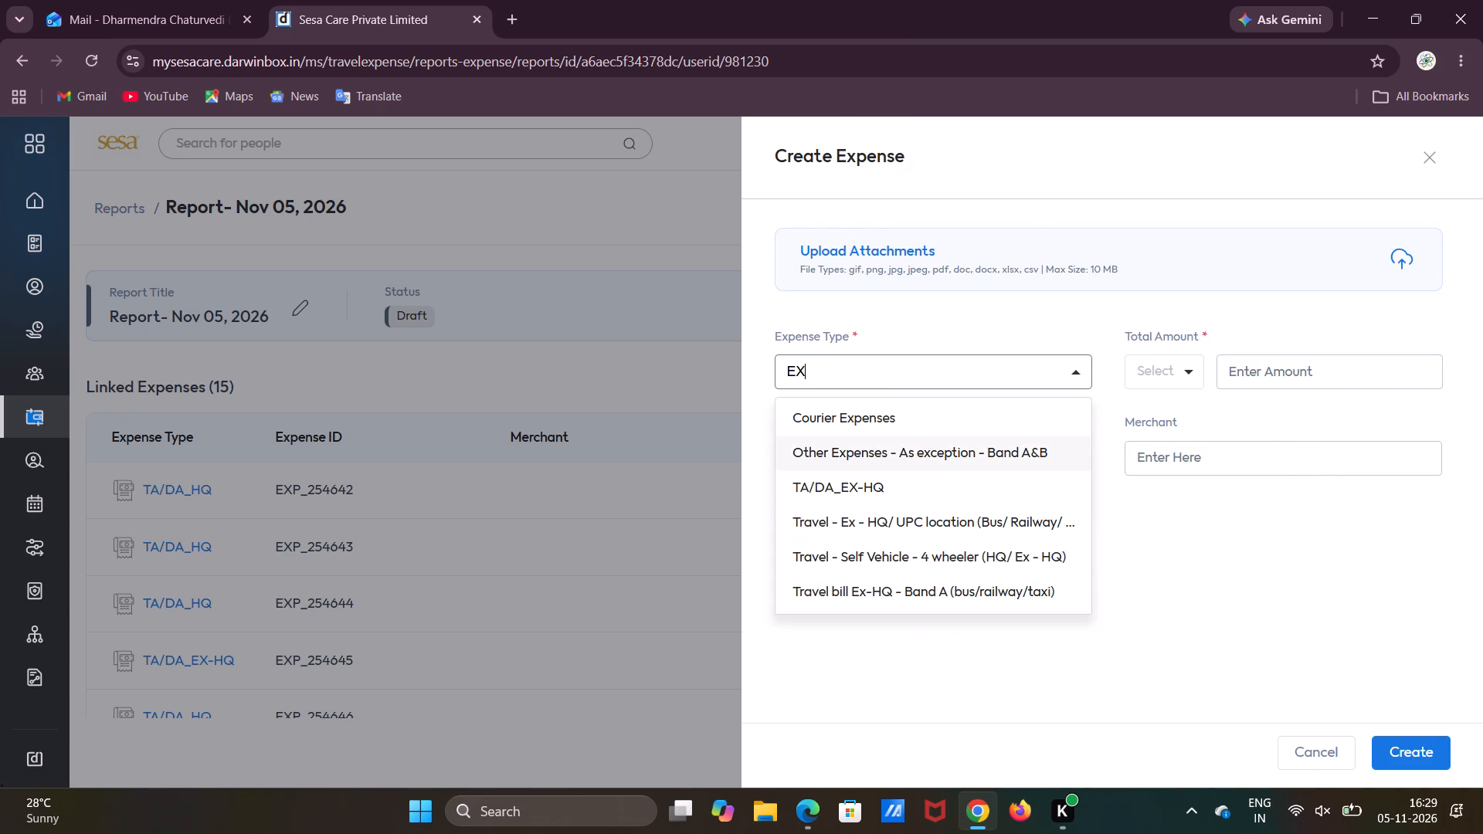
pyautogui.press('Down')
pyautogui.press('Return')
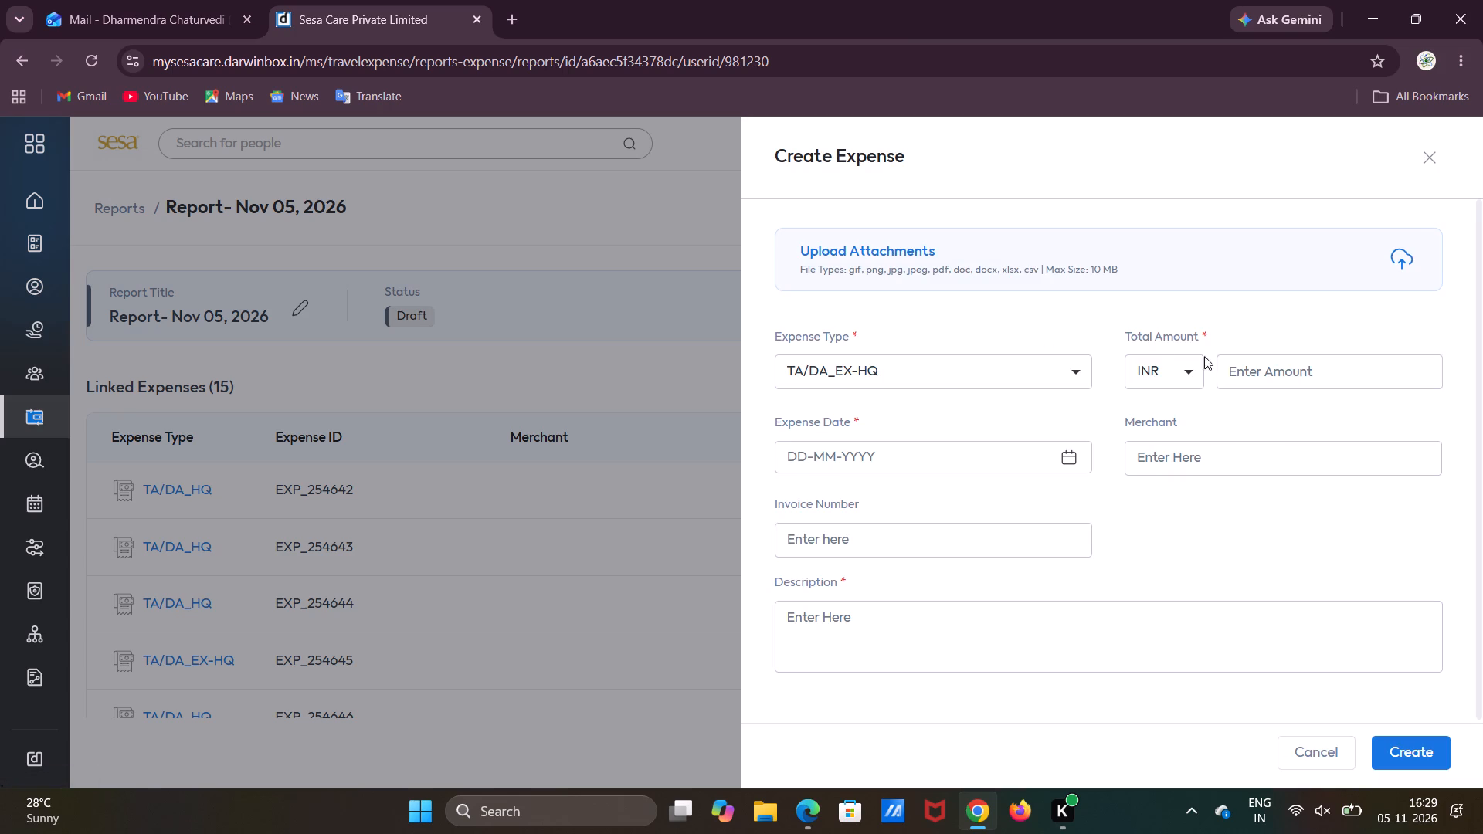
pyautogui.click(1268, 382)
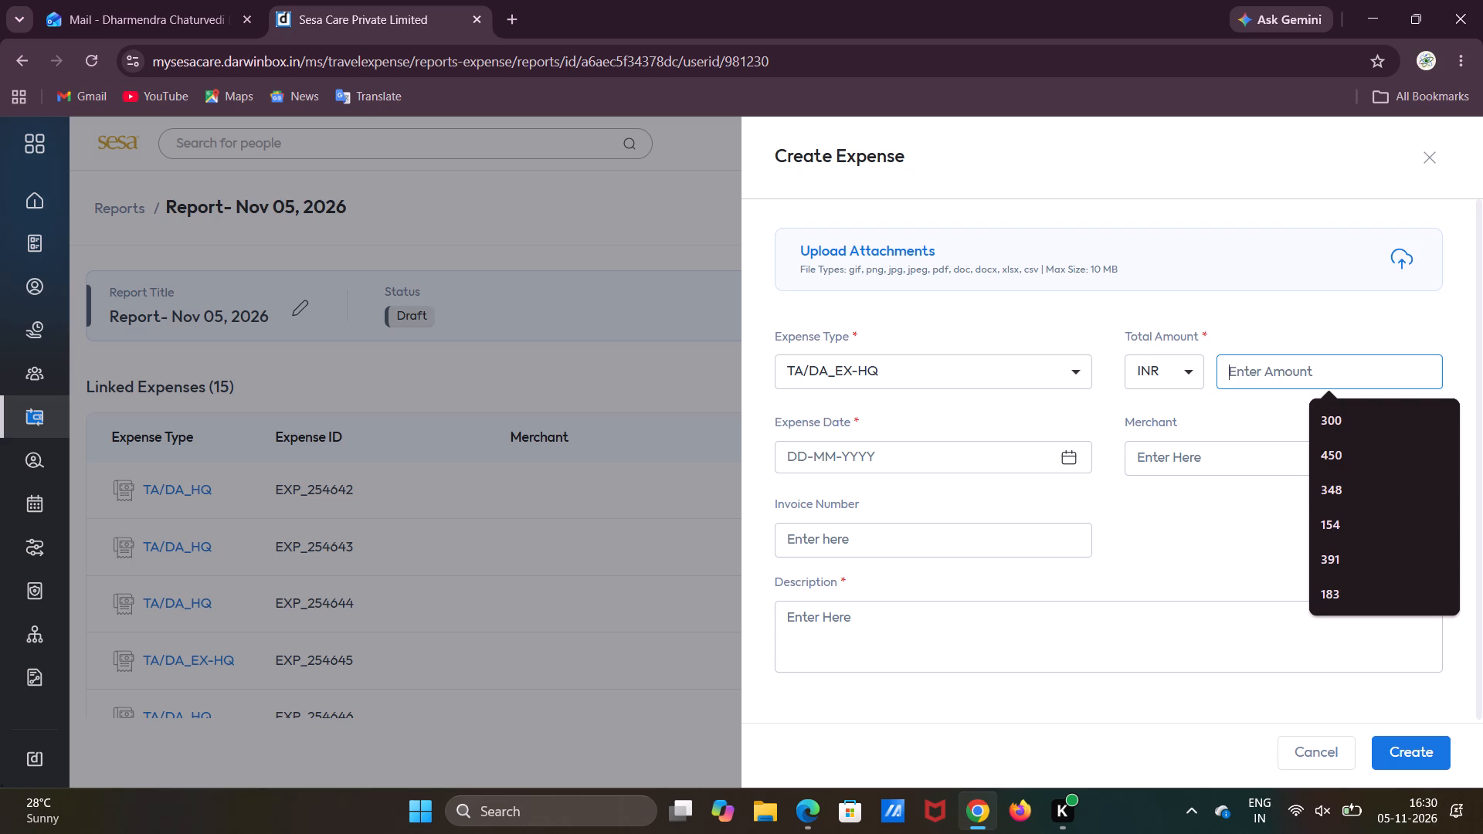
pyautogui.write('450')
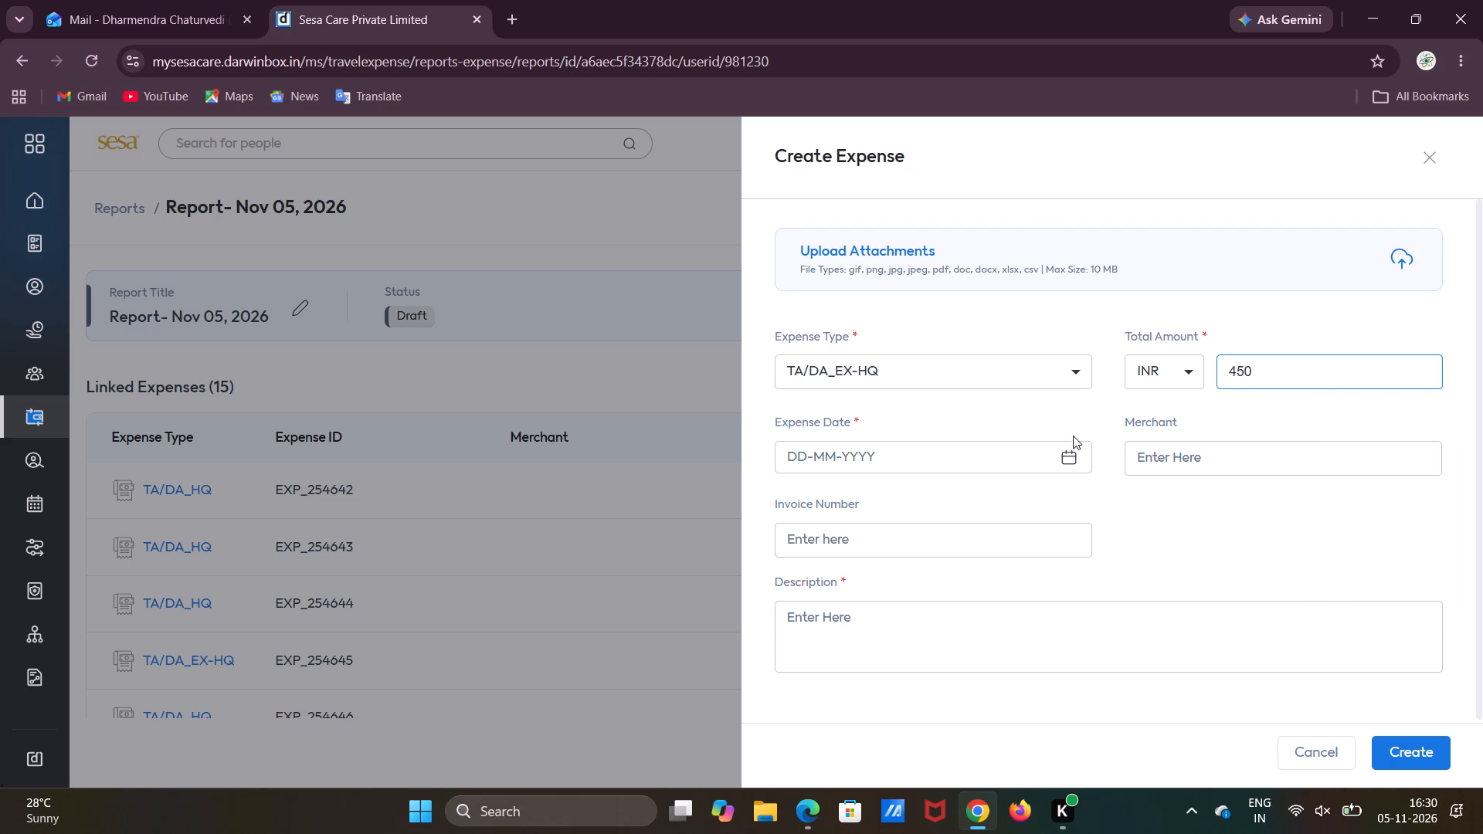
# Date the new TA/DA_EX-HQ expense 23-10-2026, describe it as KAIMGANJ and create the entry.
pyautogui.click(1065, 451)
pyautogui.click(796, 125)
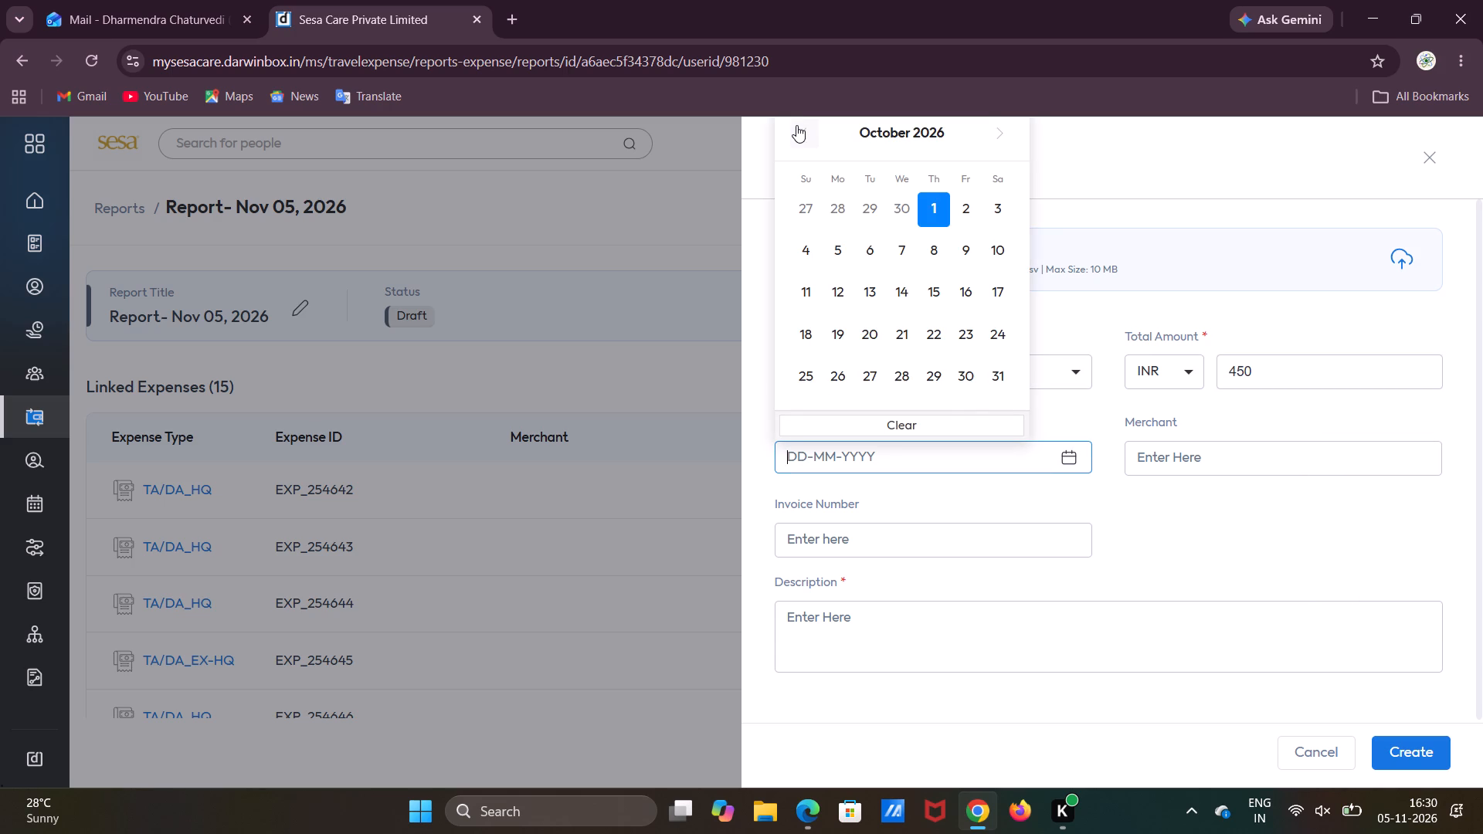
pyautogui.click(961, 333)
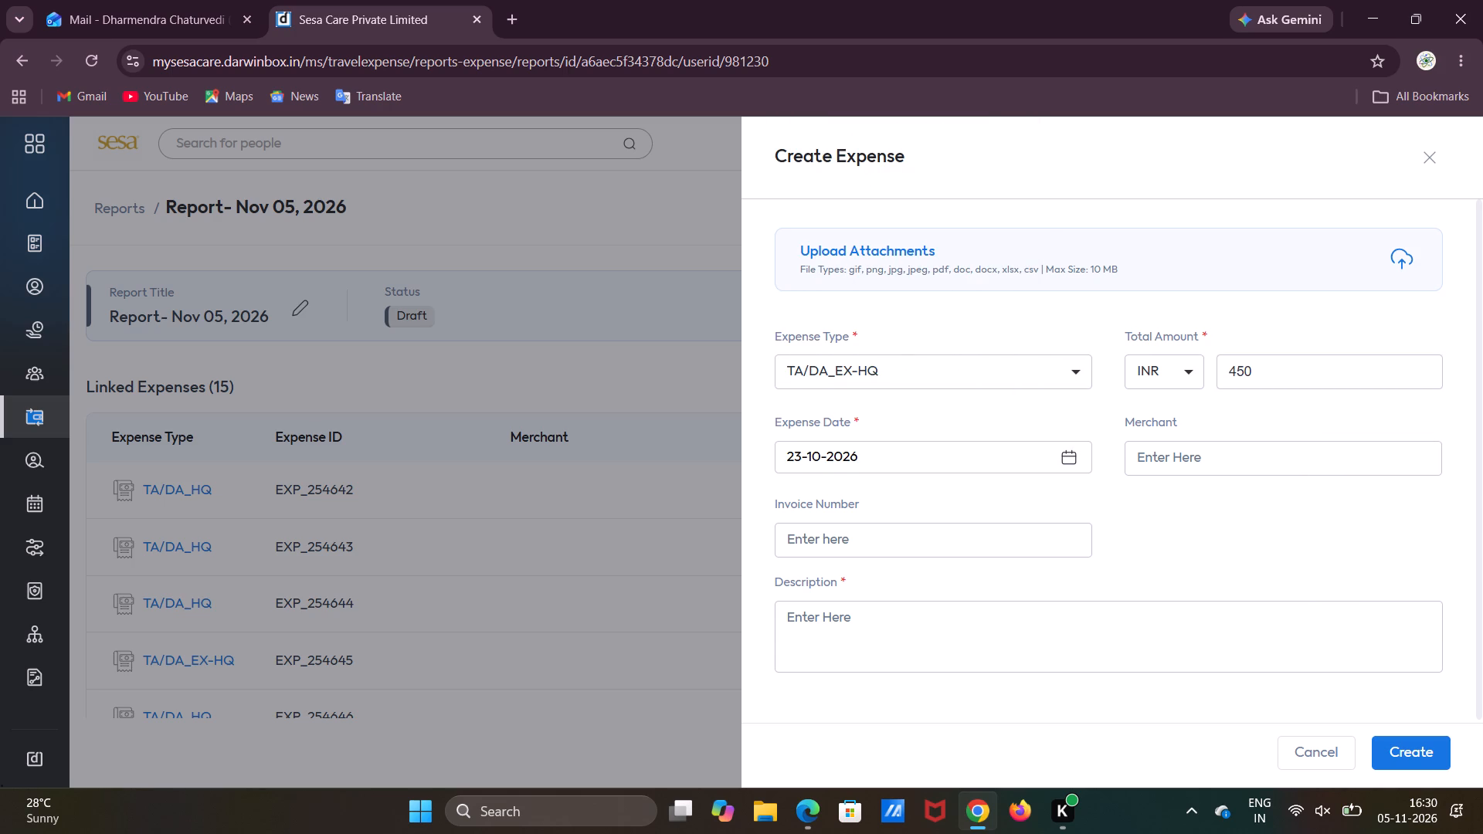
pyautogui.click(811, 626)
pyautogui.write('KAIMGANJ')
pyautogui.click(1396, 756)
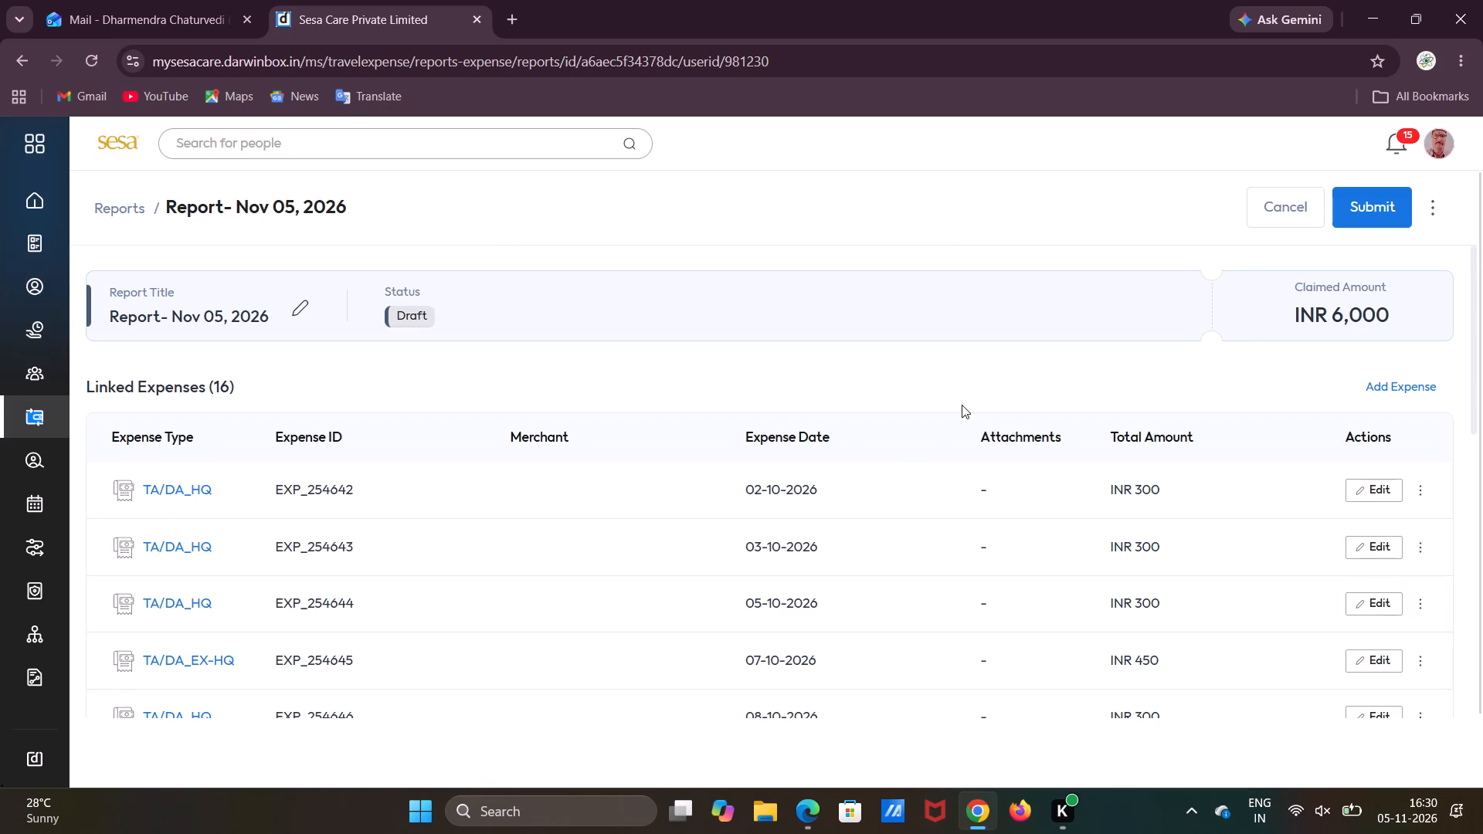
# Start a seventeenth expense manually in the report with type TA/DA_EX-HQ and total amount 450.
pyautogui.scroll(-8, 962, 409)
pyautogui.scroll(6, 962, 409)
pyautogui.click(1387, 388)
pyautogui.click(1356, 419)
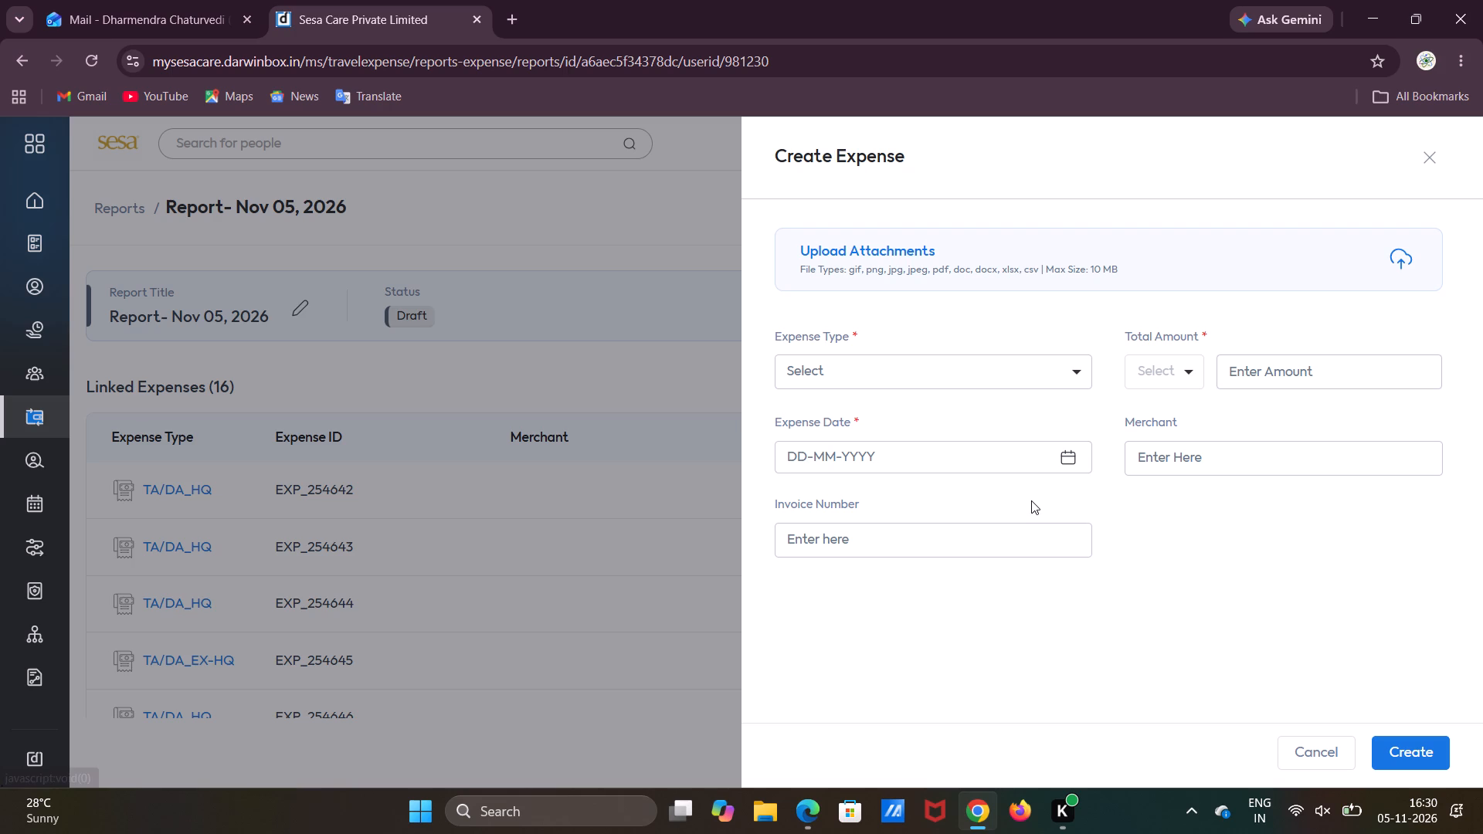
pyautogui.click(1054, 376)
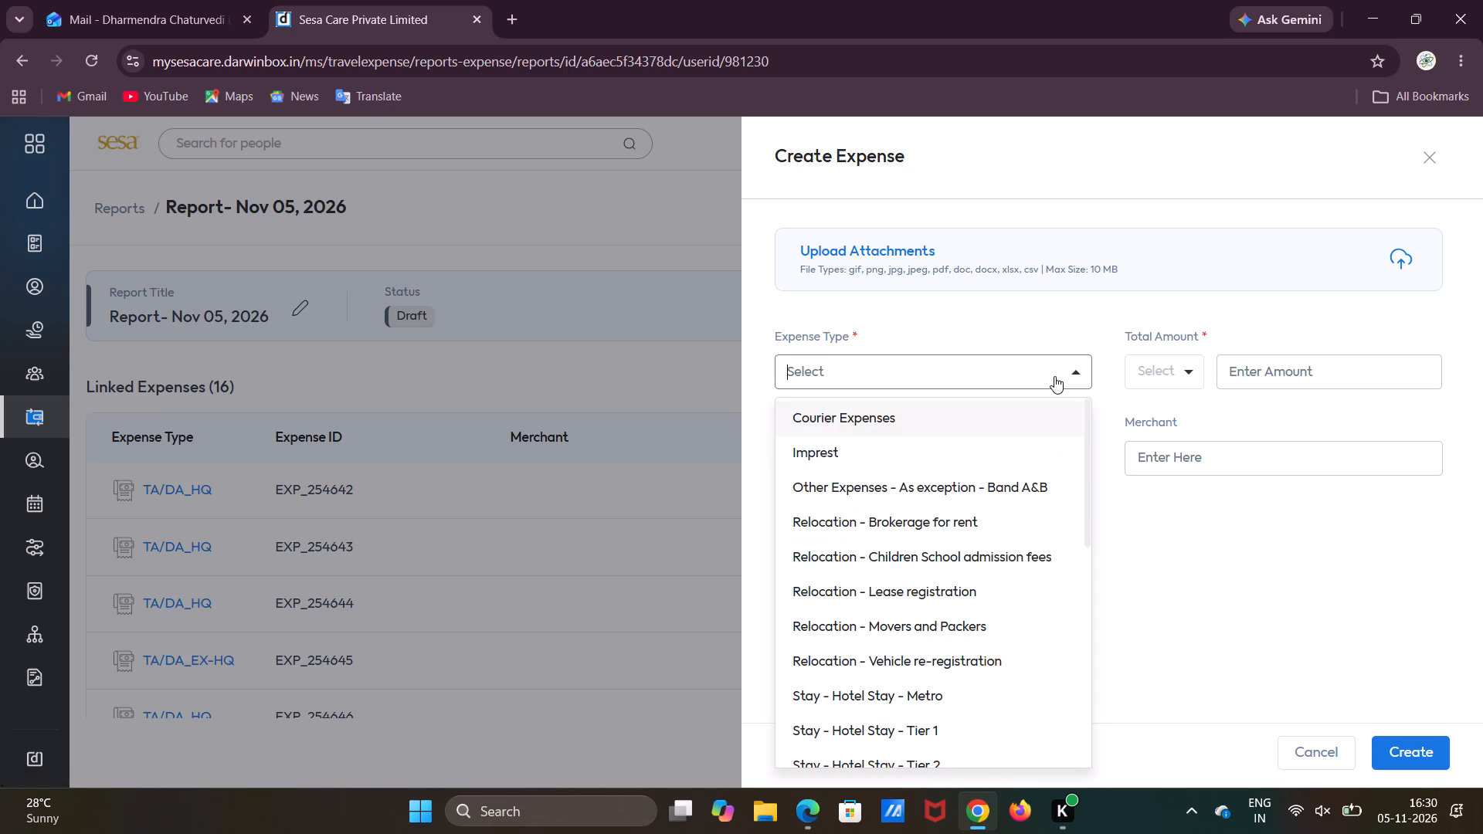
pyautogui.click(1054, 376)
pyautogui.write('EX')
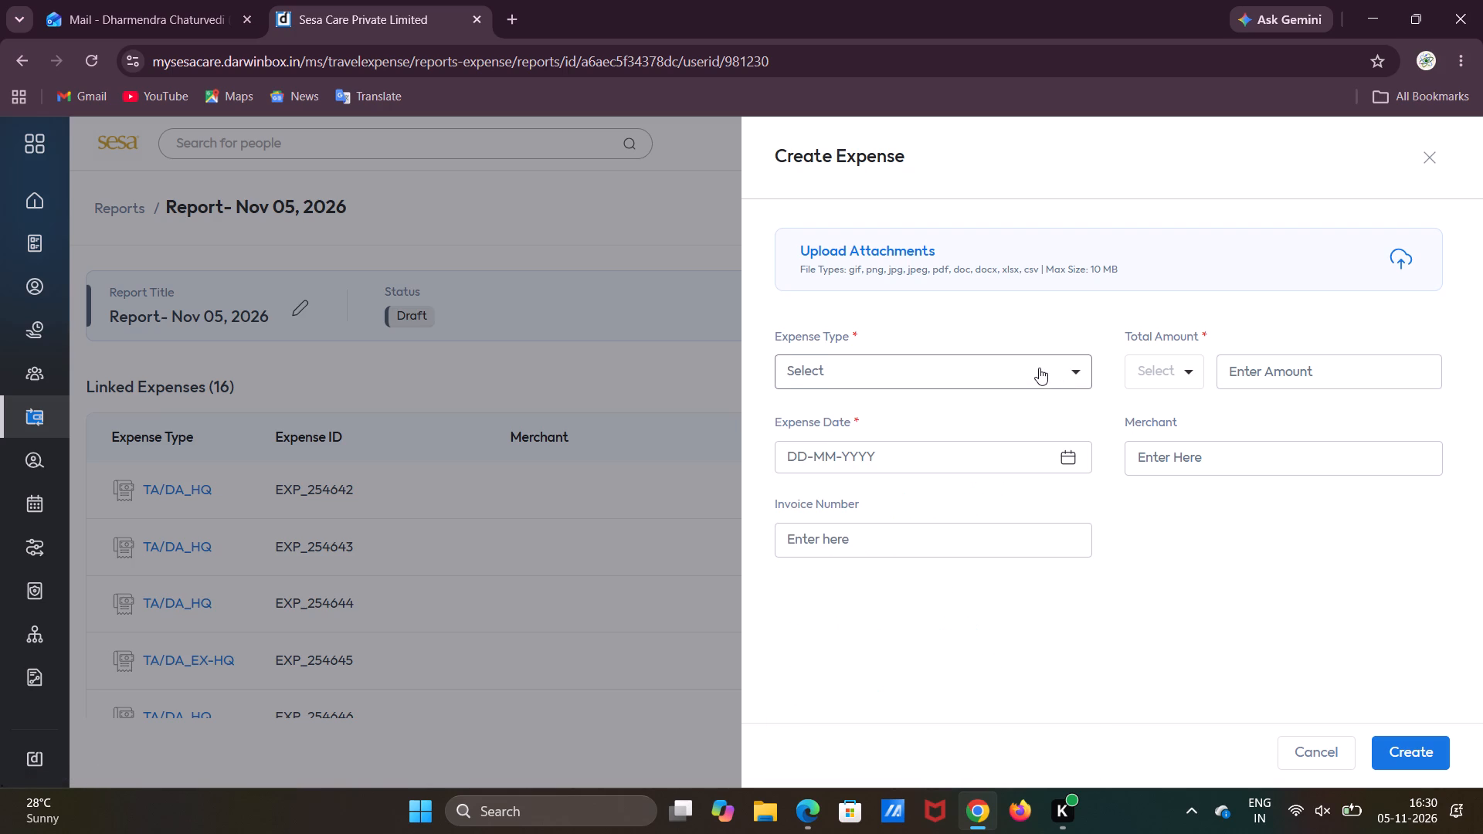
pyautogui.click(1039, 366)
pyautogui.write('EX')
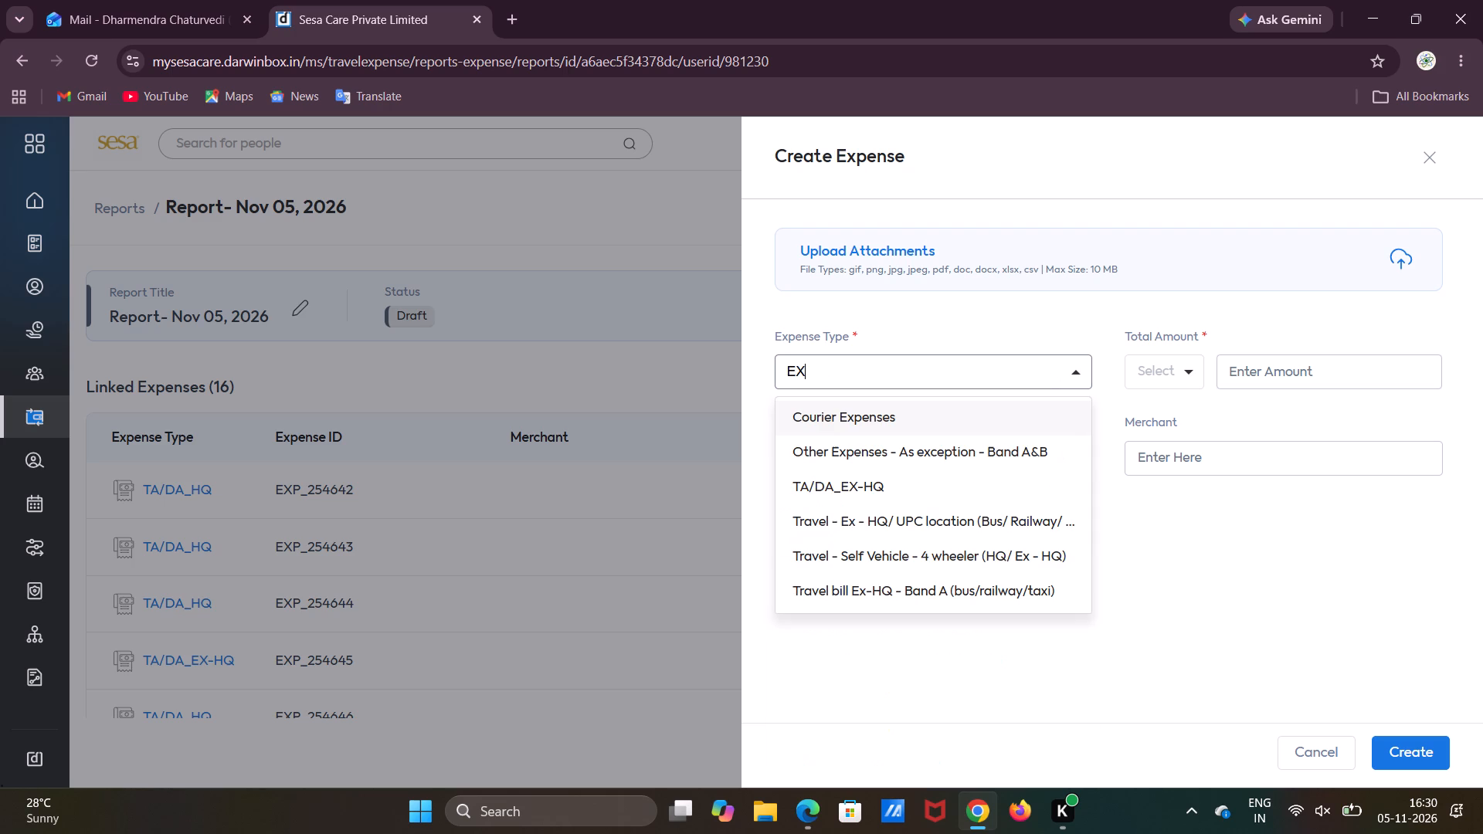
pyautogui.click(969, 490)
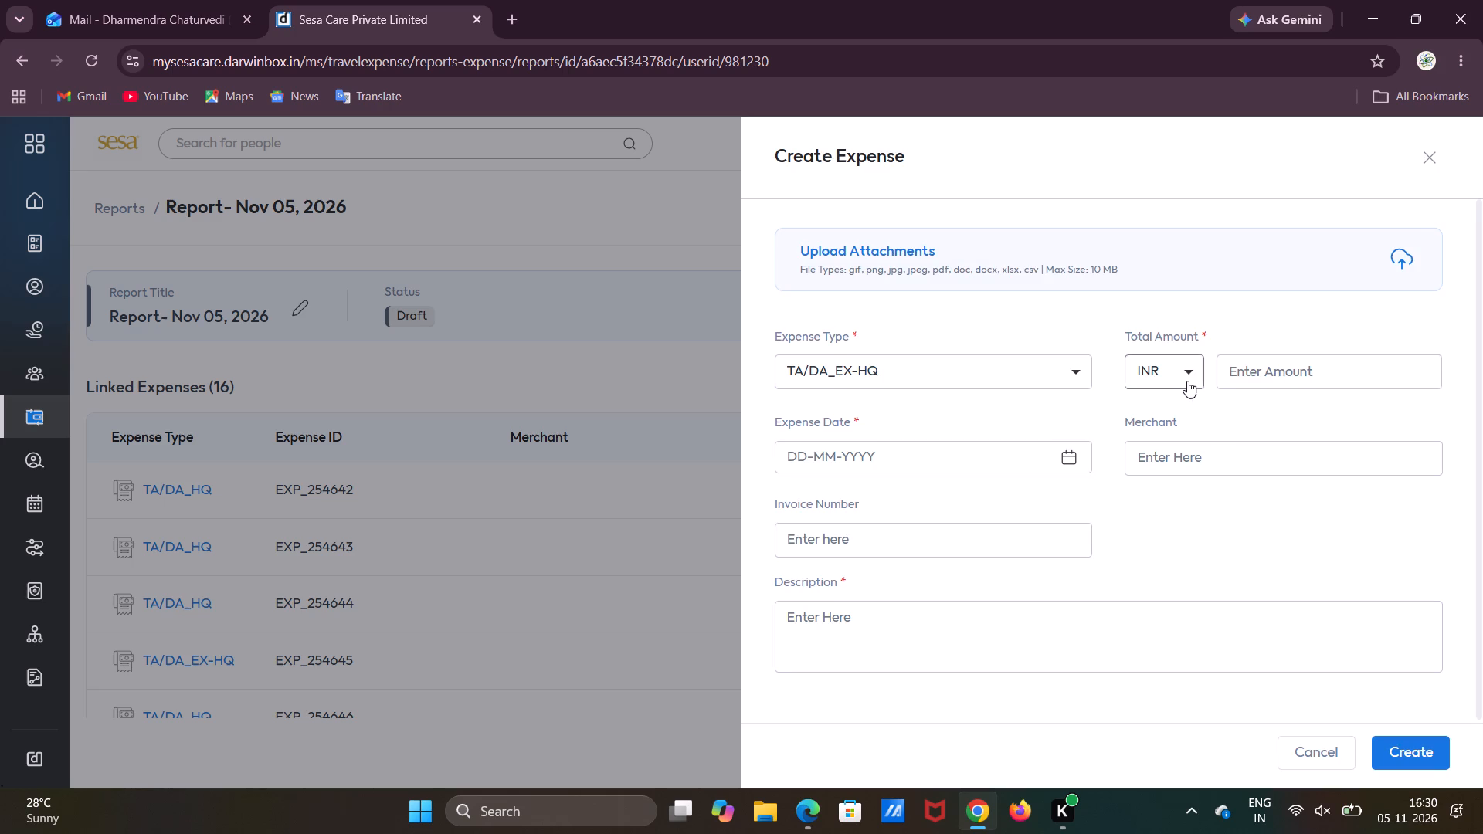
pyautogui.click(1247, 362)
pyautogui.write('450')
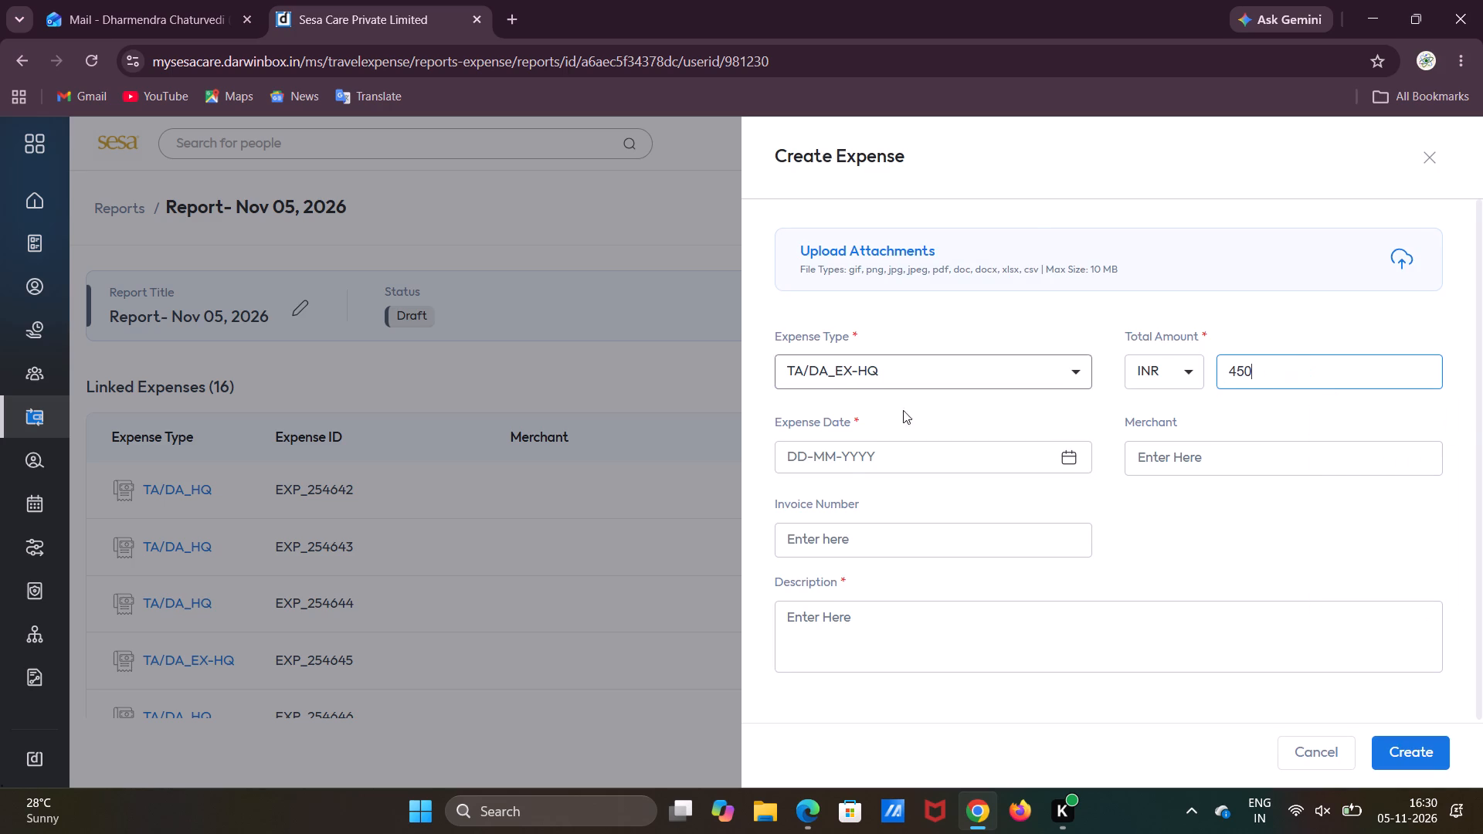
# Date the new TA/DA_EX-HQ expense 26-10-2026, describe it as BITHOOR and create the entry.
pyautogui.click(843, 461)
pyautogui.click(807, 129)
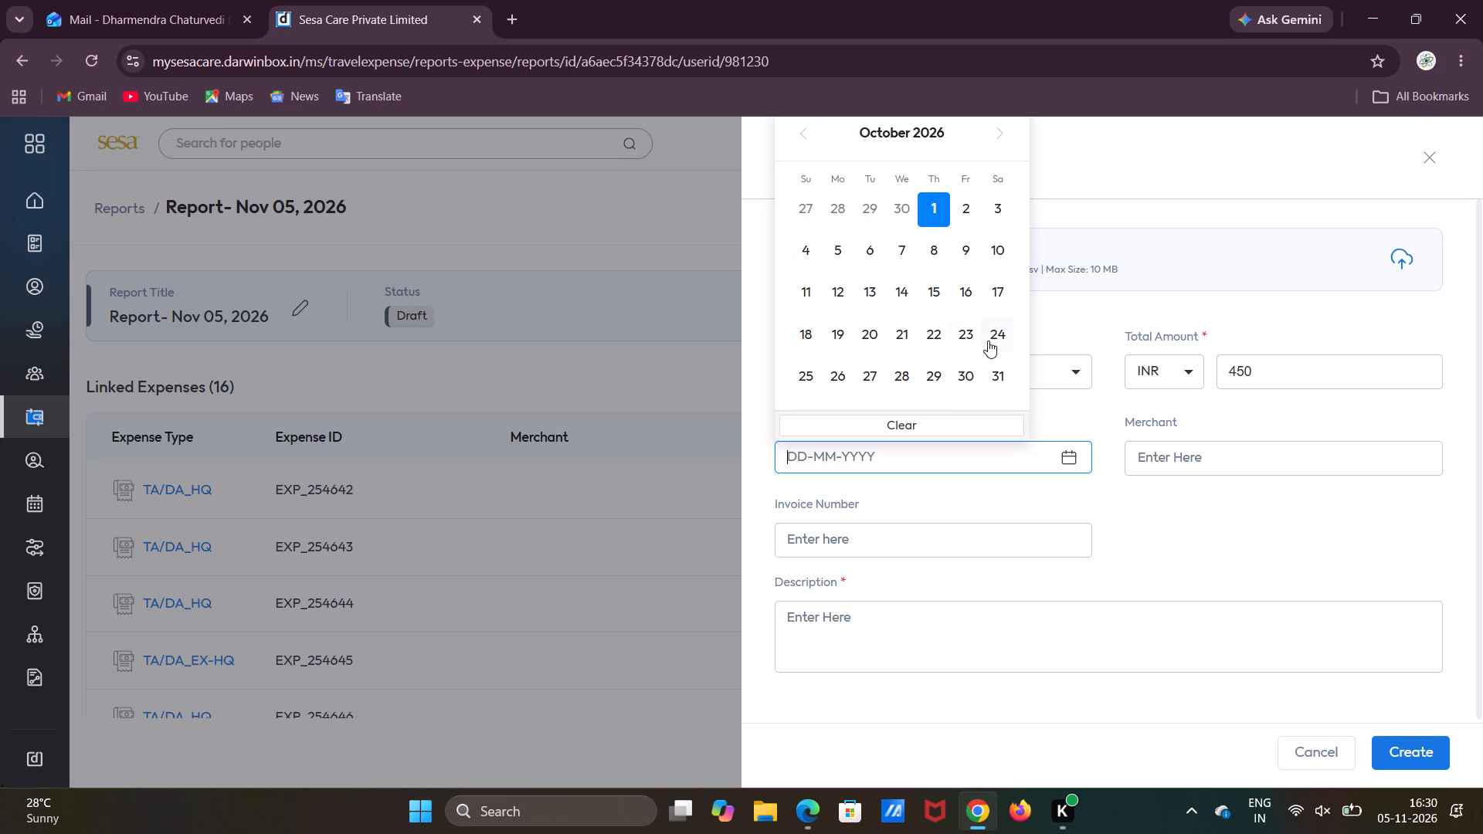
pyautogui.click(836, 381)
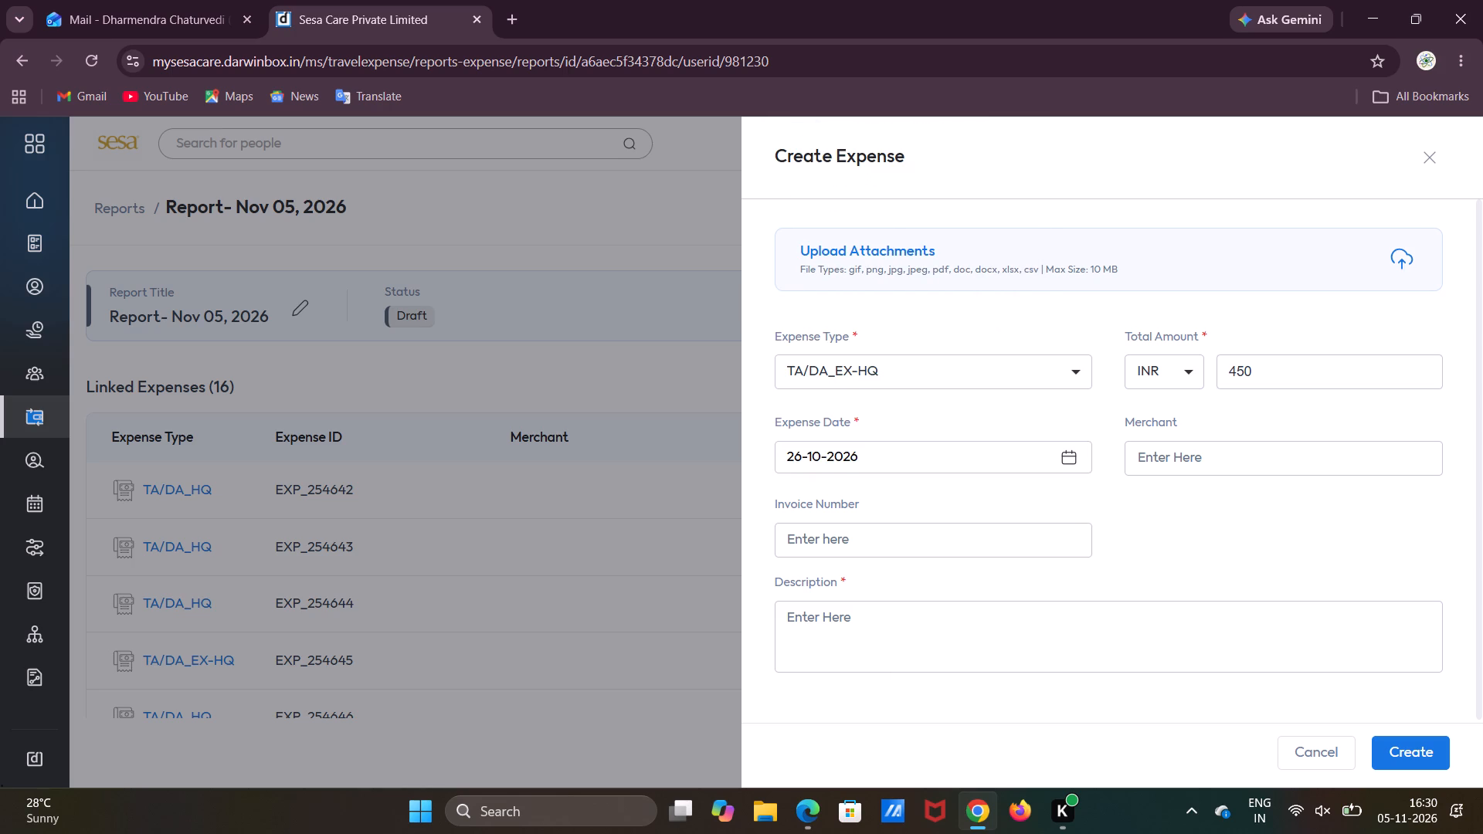
pyautogui.click(877, 636)
pyautogui.write('BITHOOR')
pyautogui.press('Return')
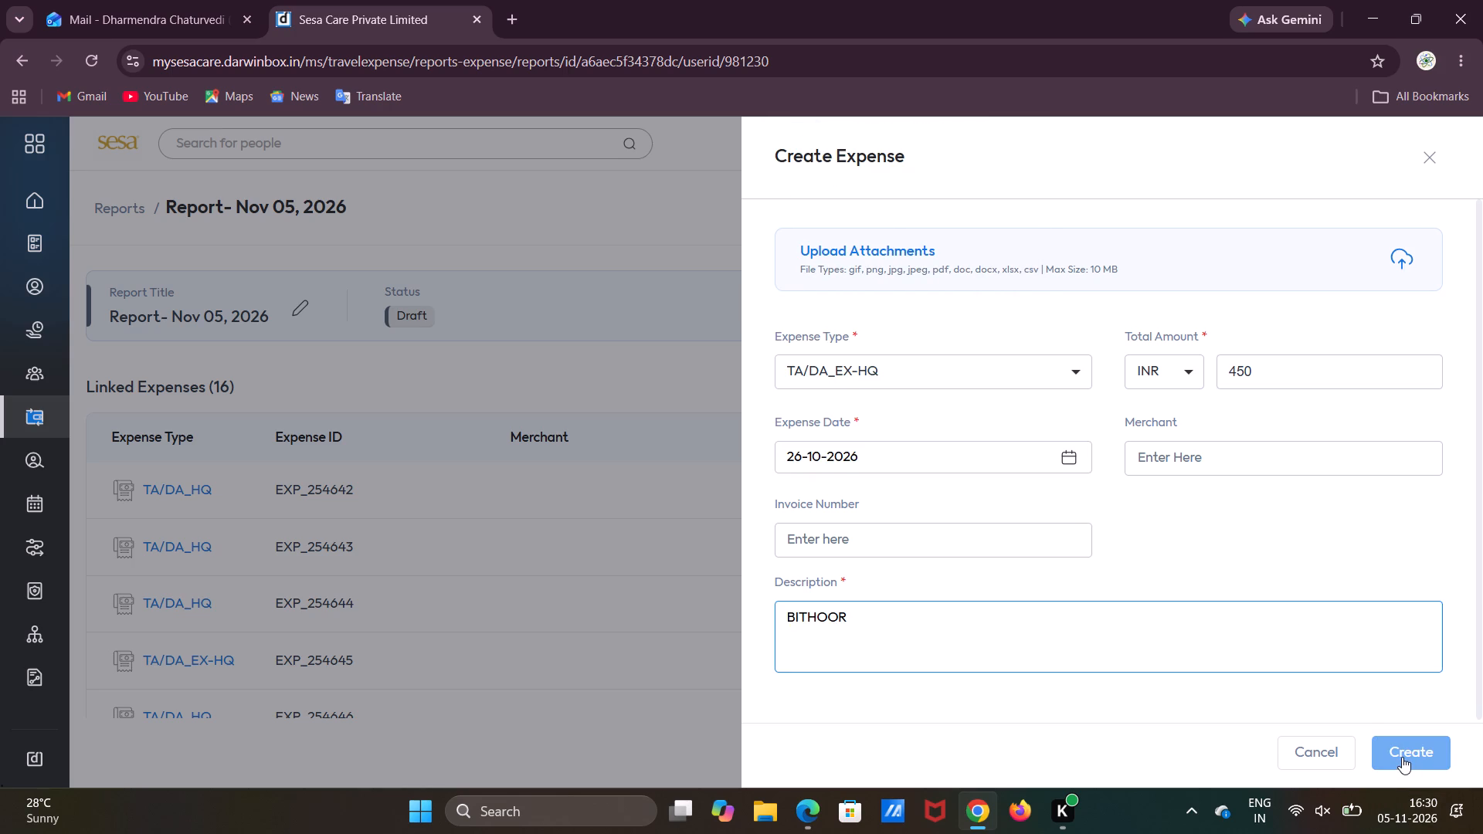
pyautogui.click(1402, 757)
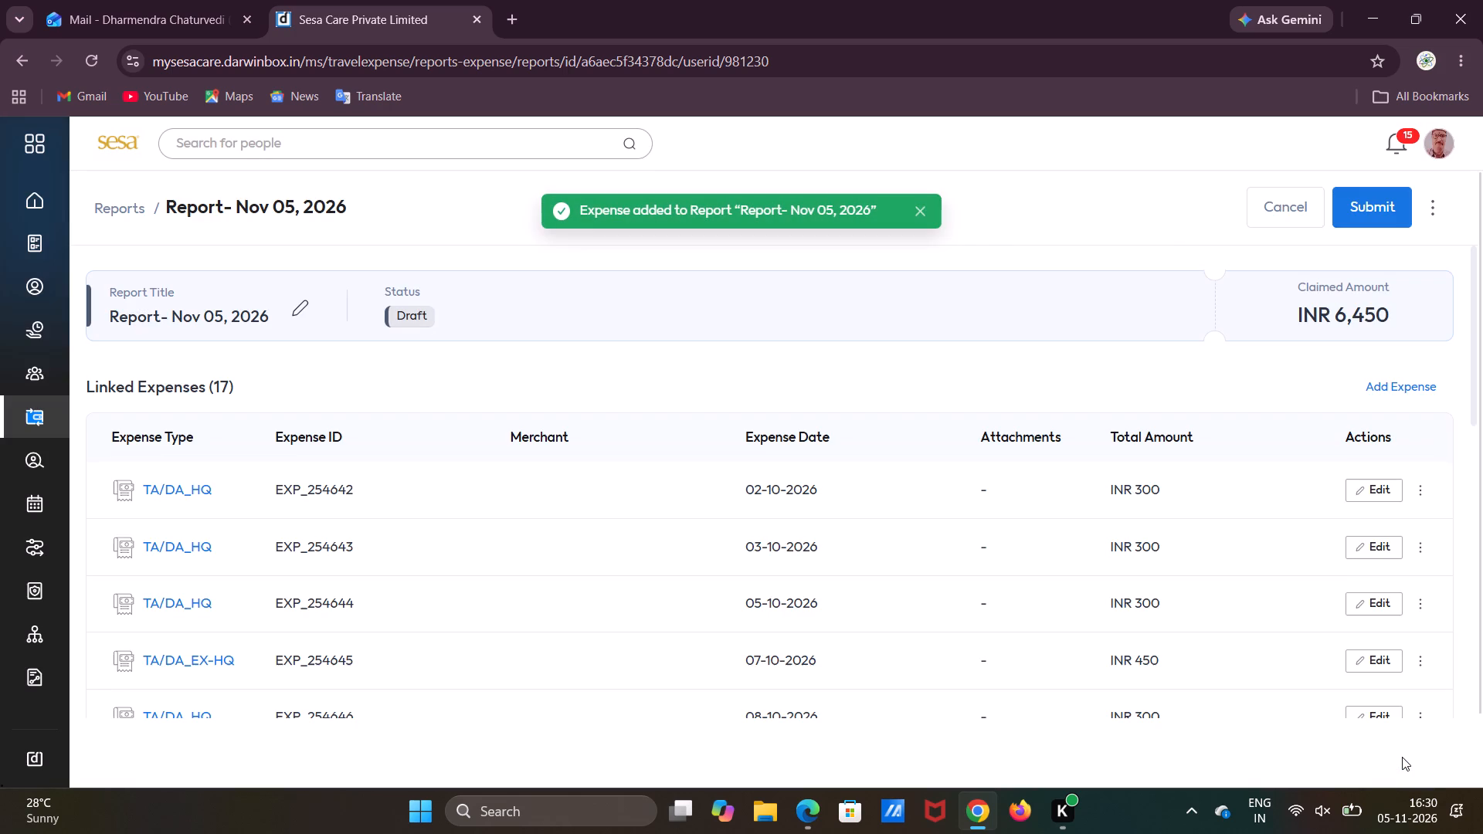
# Start an eighteenth expense manually in the report with type TA/DA_HQ and total amount 300.
pyautogui.click(1393, 385)
pyautogui.click(1342, 426)
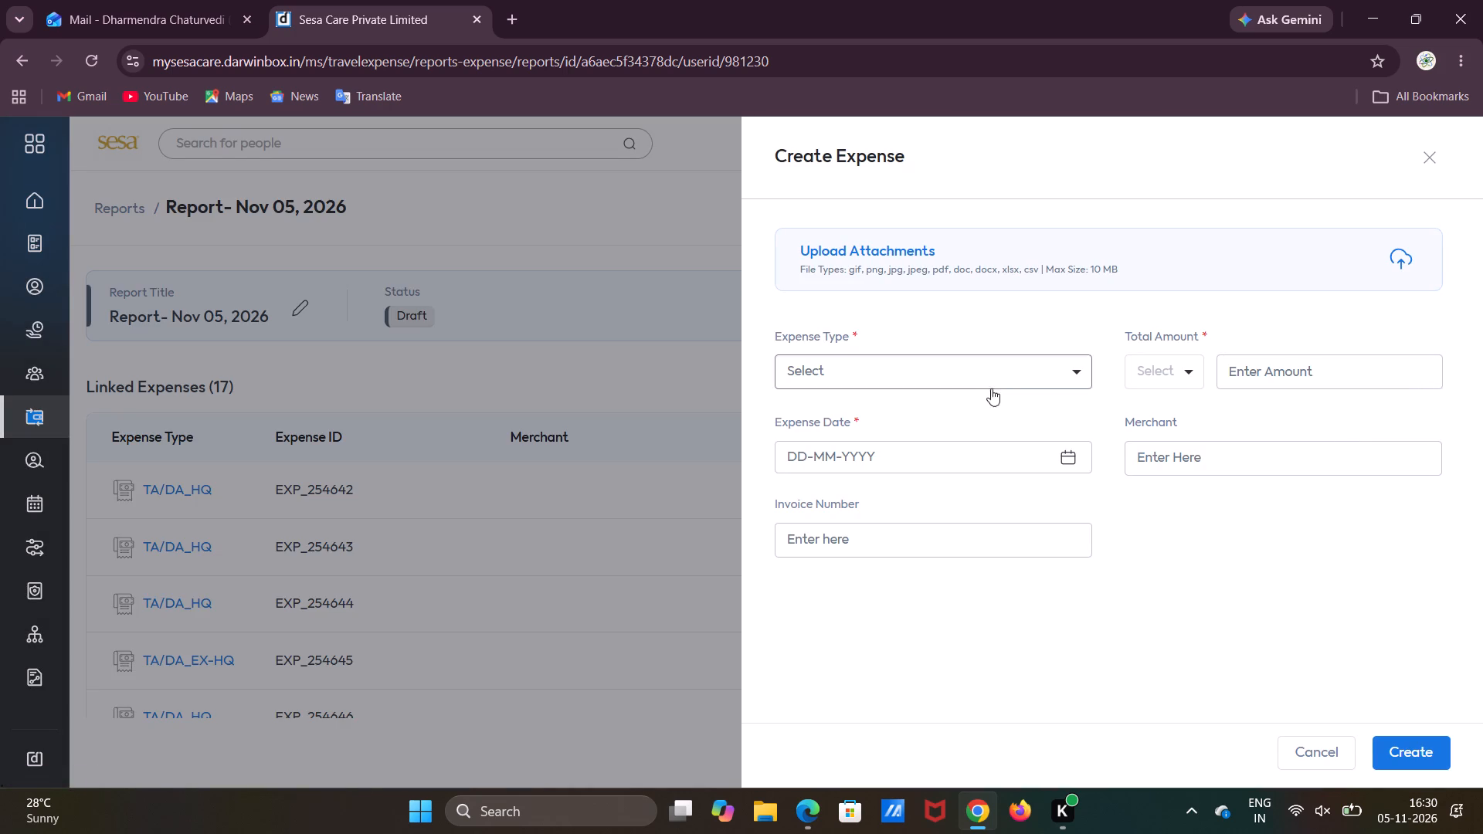
pyautogui.click(986, 392)
pyautogui.click(985, 372)
pyautogui.write('HQ')
pyautogui.press('Down')
pyautogui.press('Return')
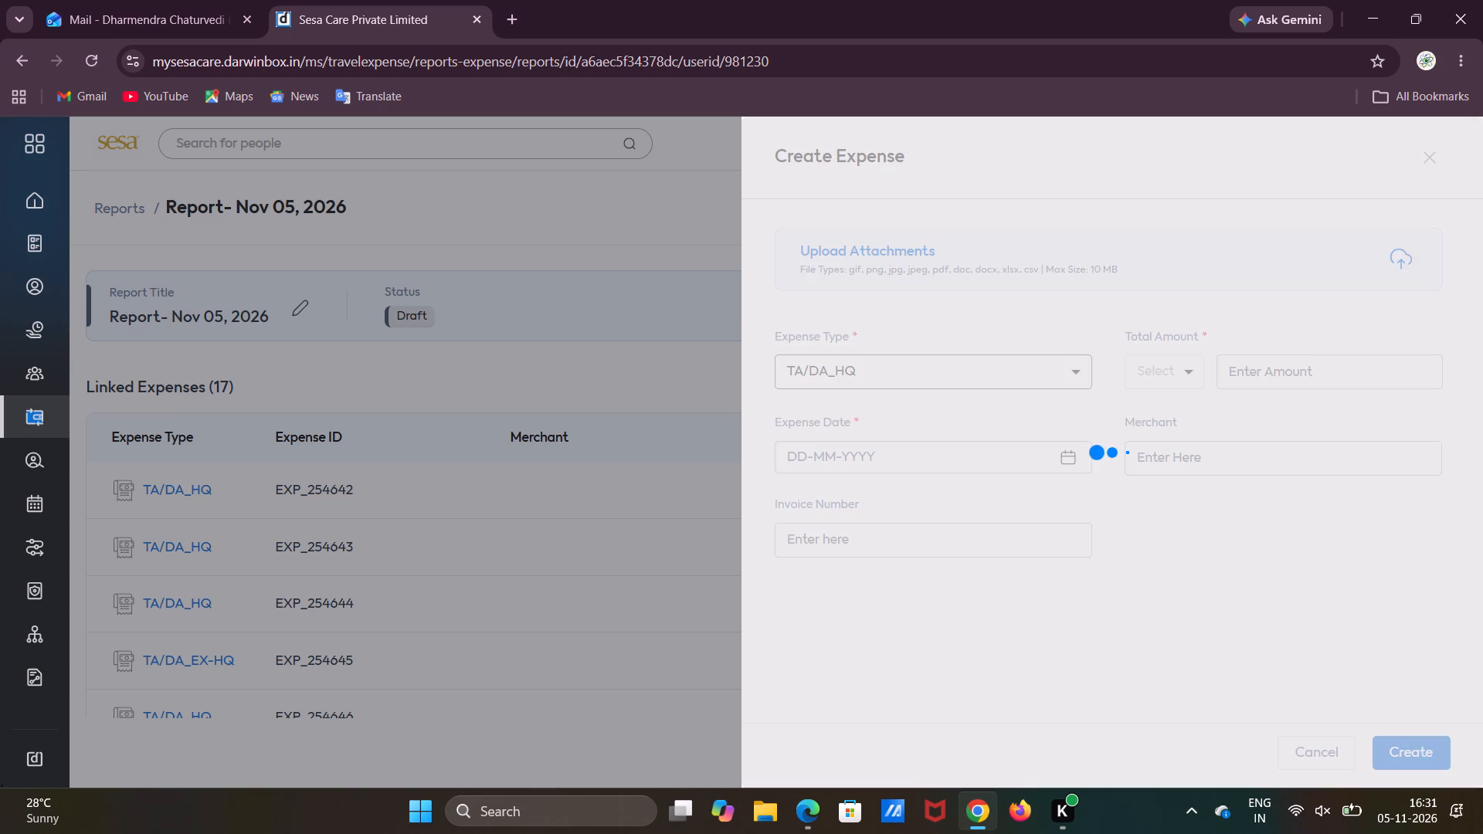
pyautogui.click(1248, 368)
pyautogui.write('300')
# Date the new TA/DA_HQ expense 27-10-2026, set Rupee to 1, describe it as DB MEET and create the entry.
pyautogui.click(886, 458)
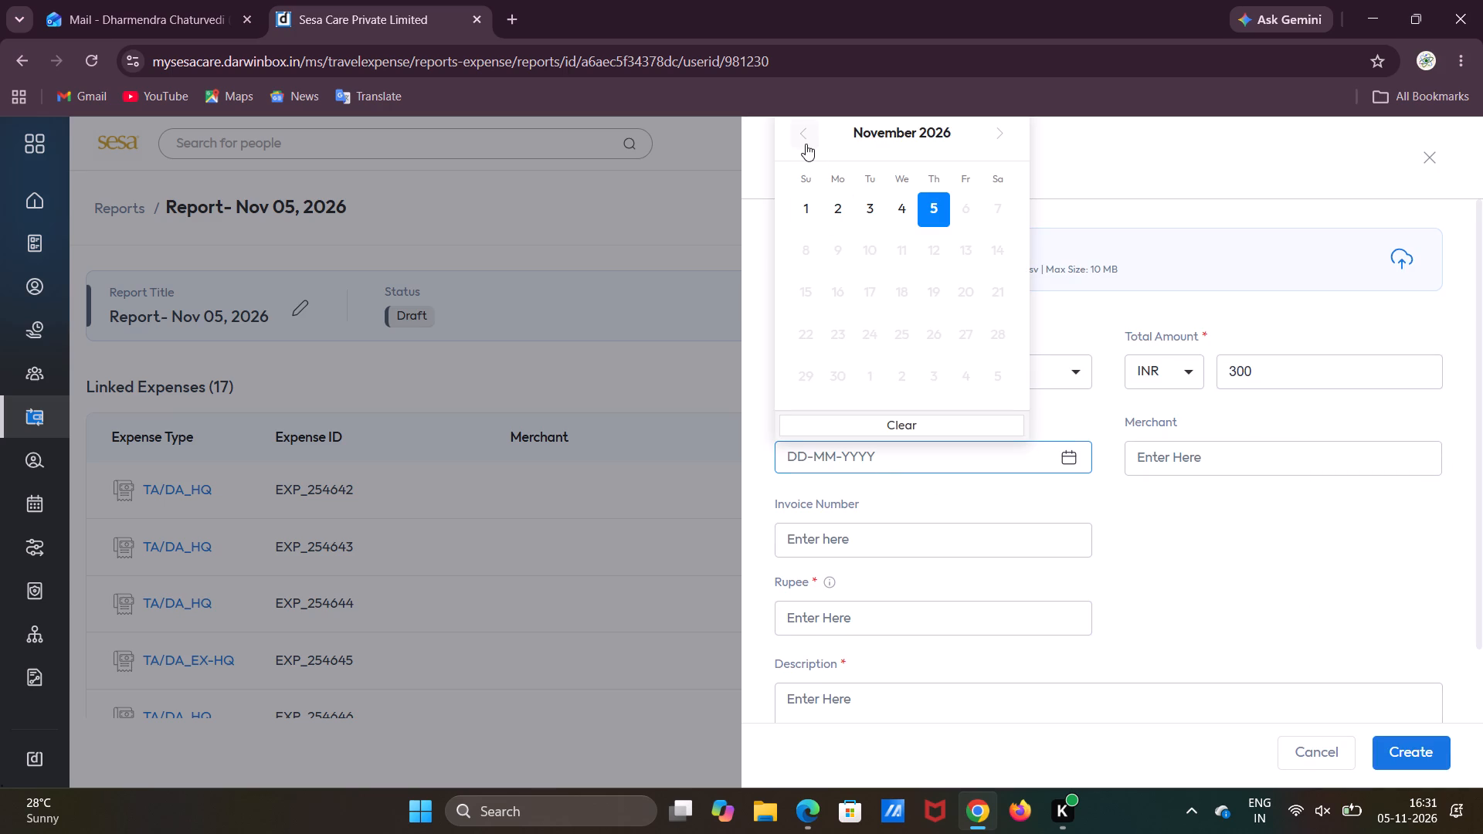
pyautogui.click(805, 141)
pyautogui.click(875, 381)
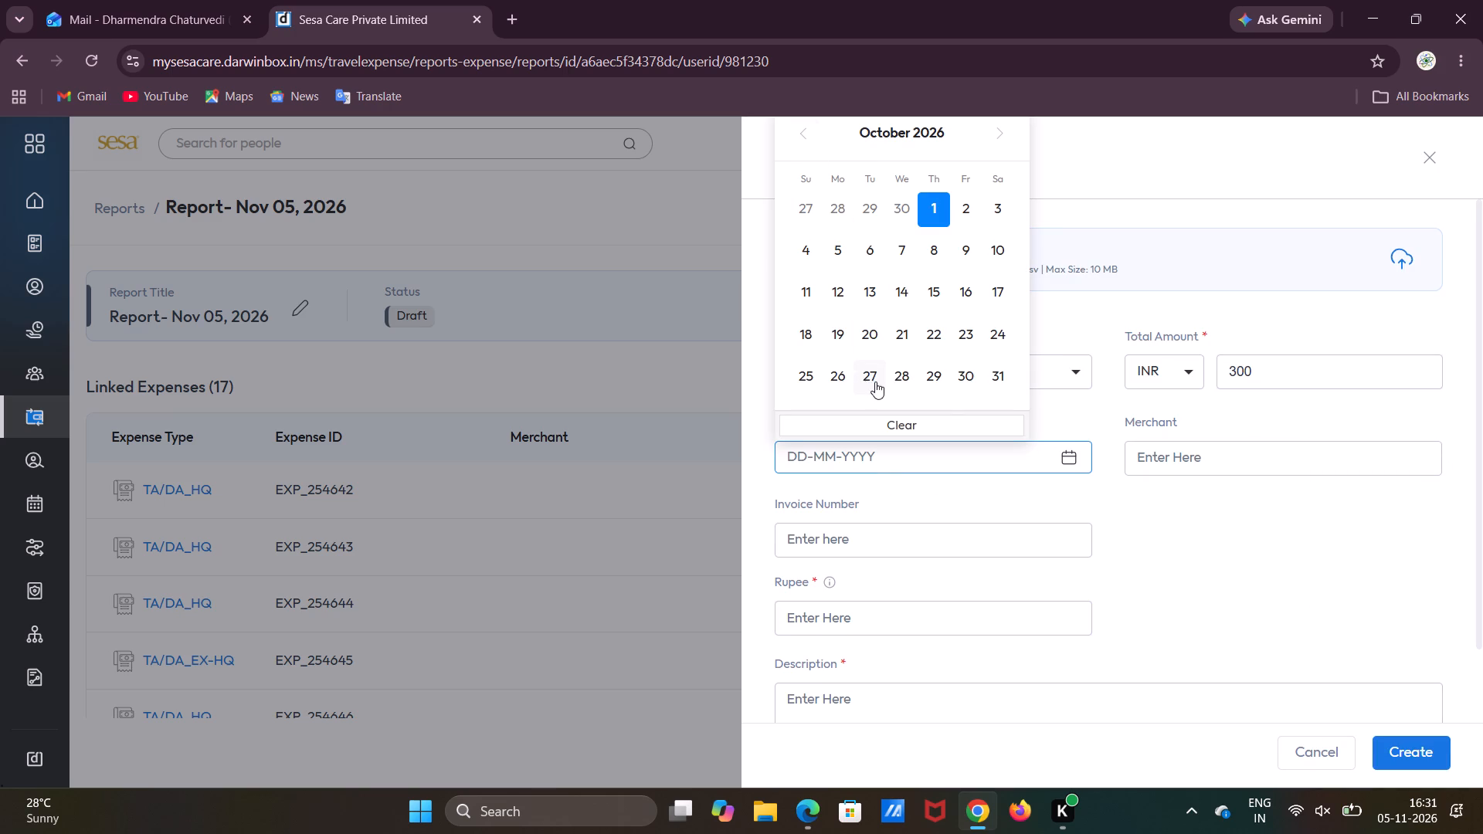
pyautogui.click(840, 610)
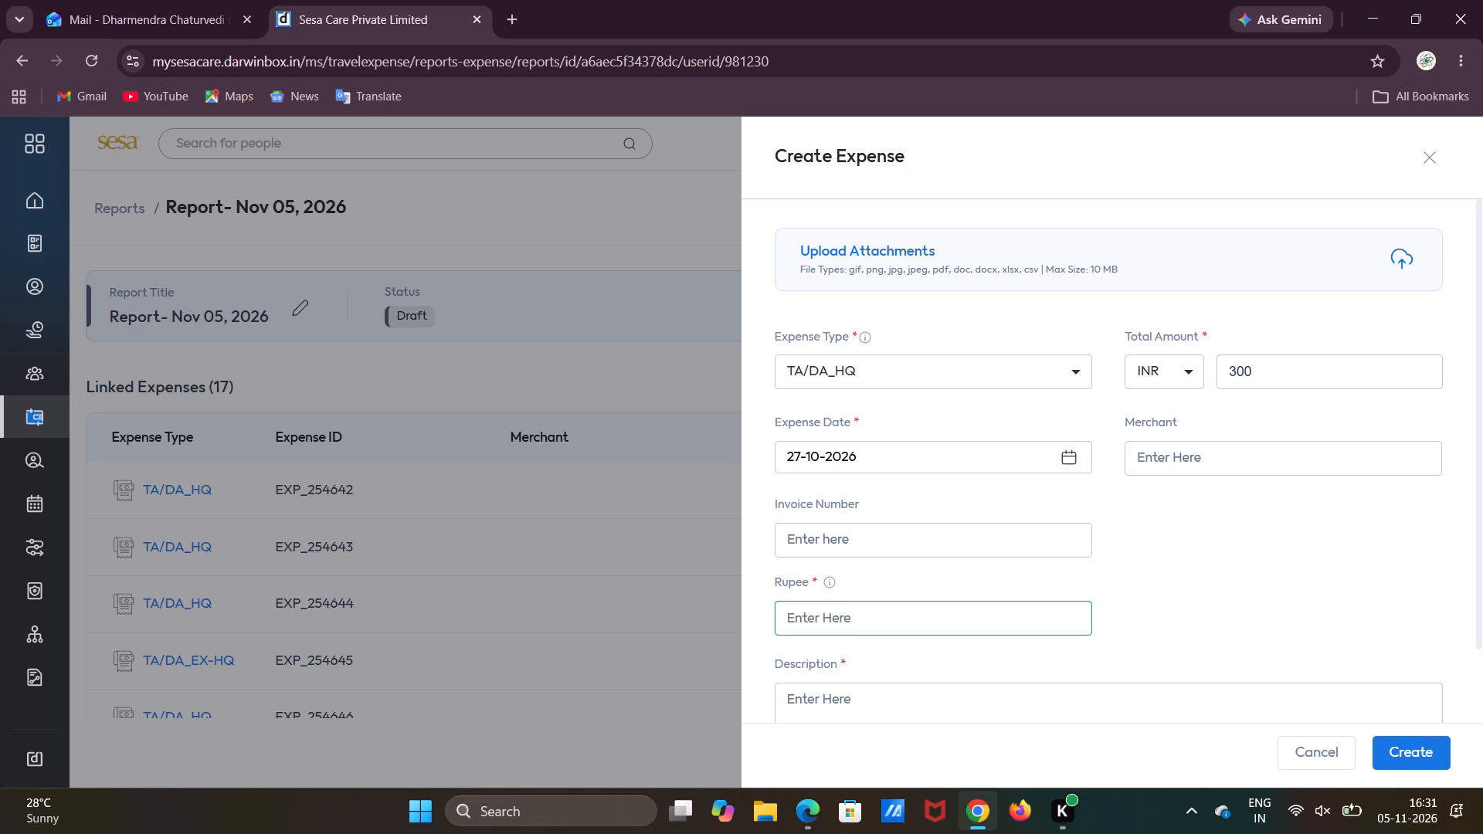
pyautogui.press('1')
pyautogui.scroll(-2, 775, 674)
pyautogui.click(809, 623)
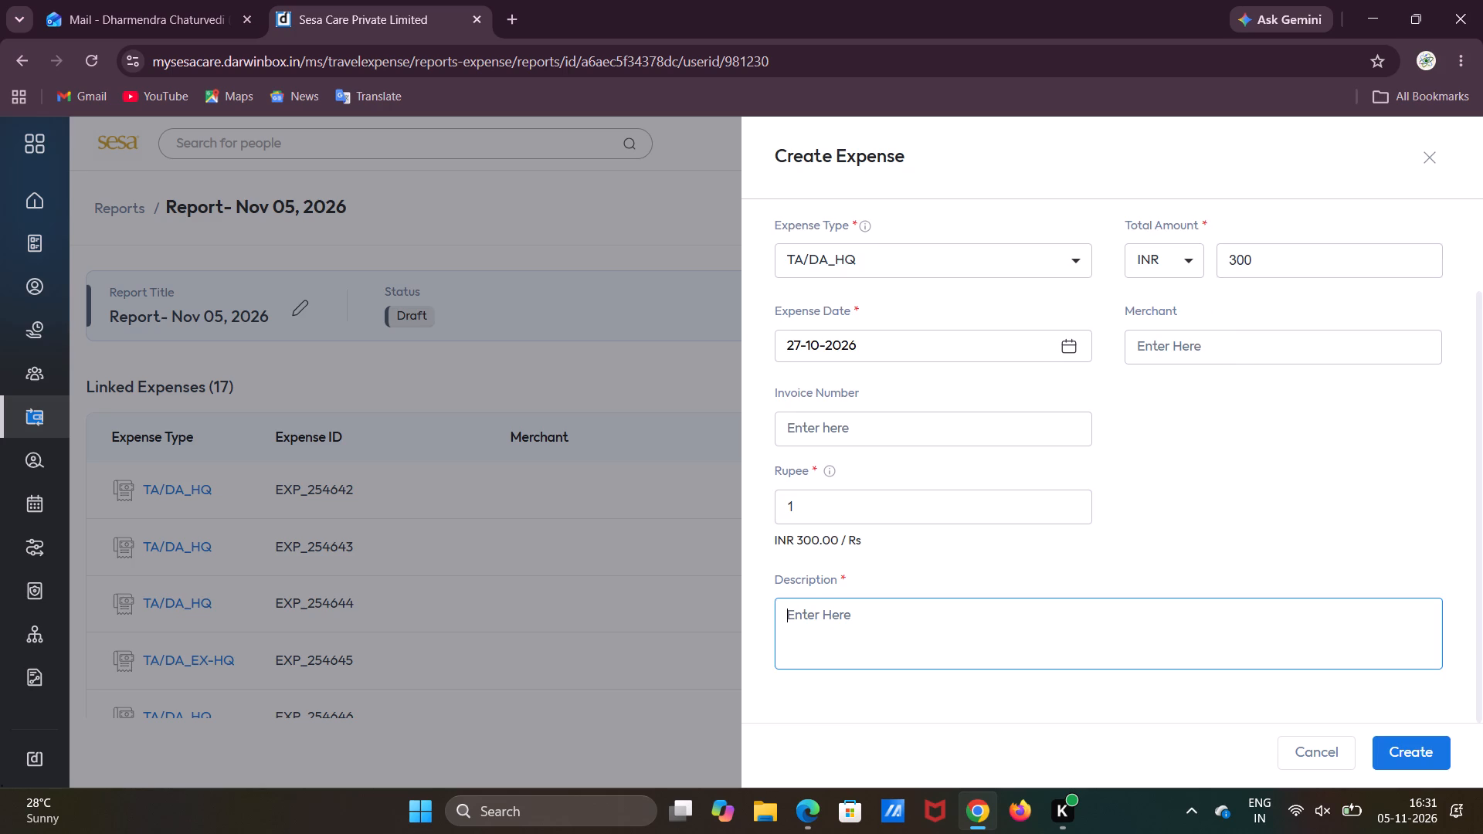
pyautogui.press('k')
pyautogui.press('BackSpace')
pyautogui.write('DB')
pyautogui.press('space')
pyautogui.write('MEET')
pyautogui.click(1423, 758)
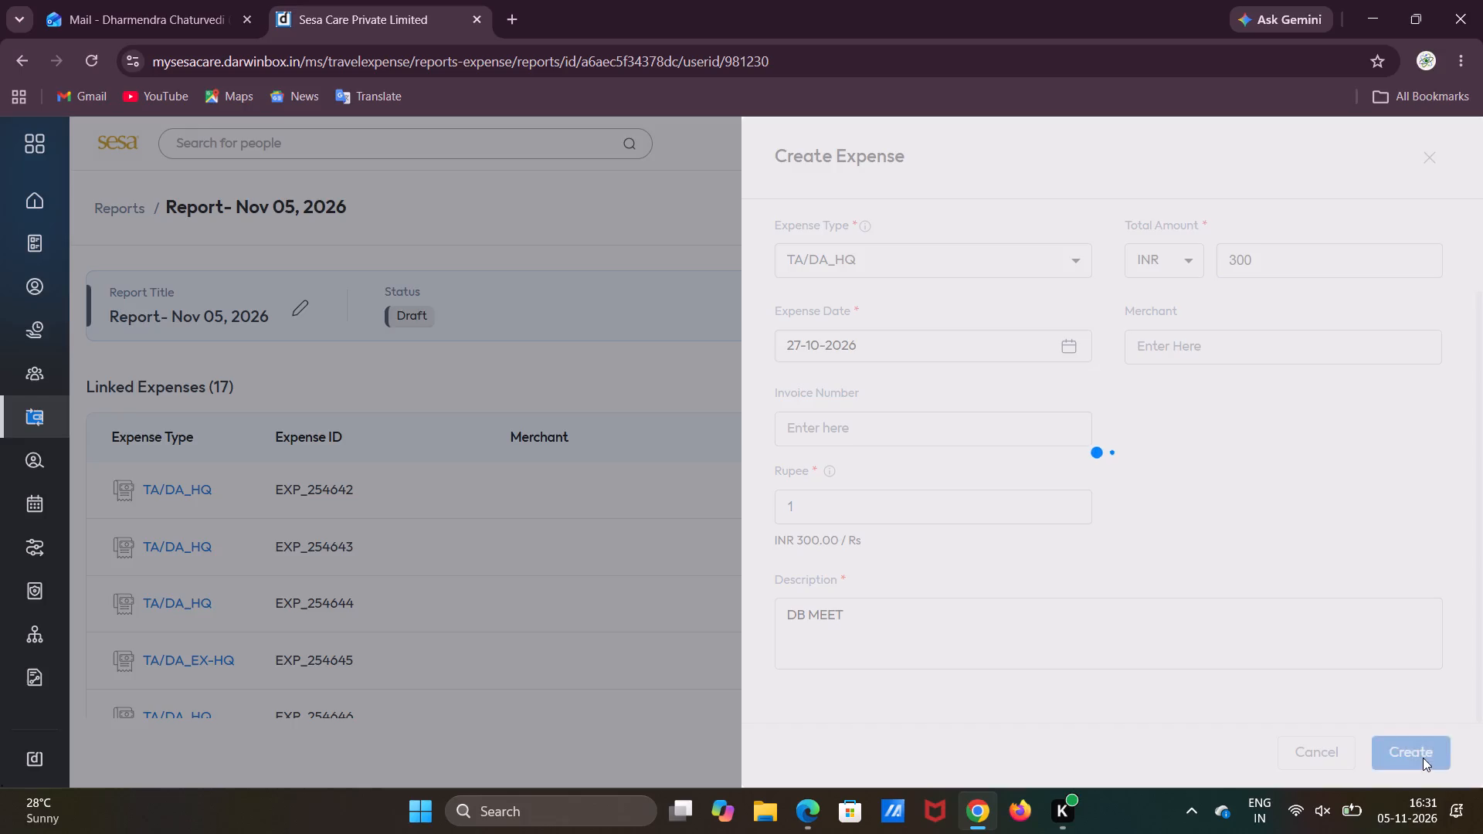
# Start a nineteenth expense manually in the report with type TA/DA_HQ and total amount 300.
pyautogui.scroll(-4, 1254, 594)
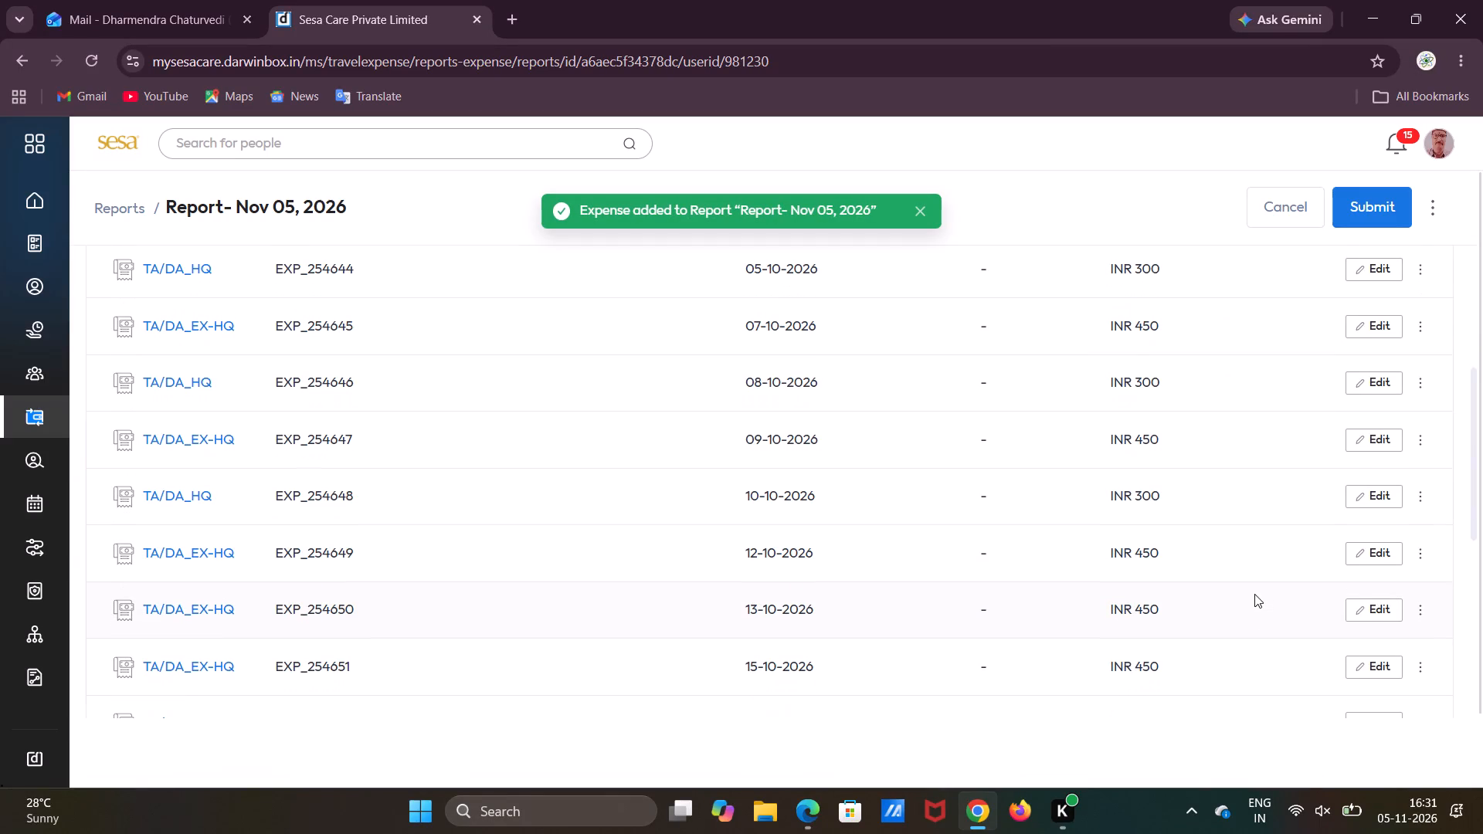
pyautogui.scroll(5, 1347, 288)
pyautogui.click(1393, 394)
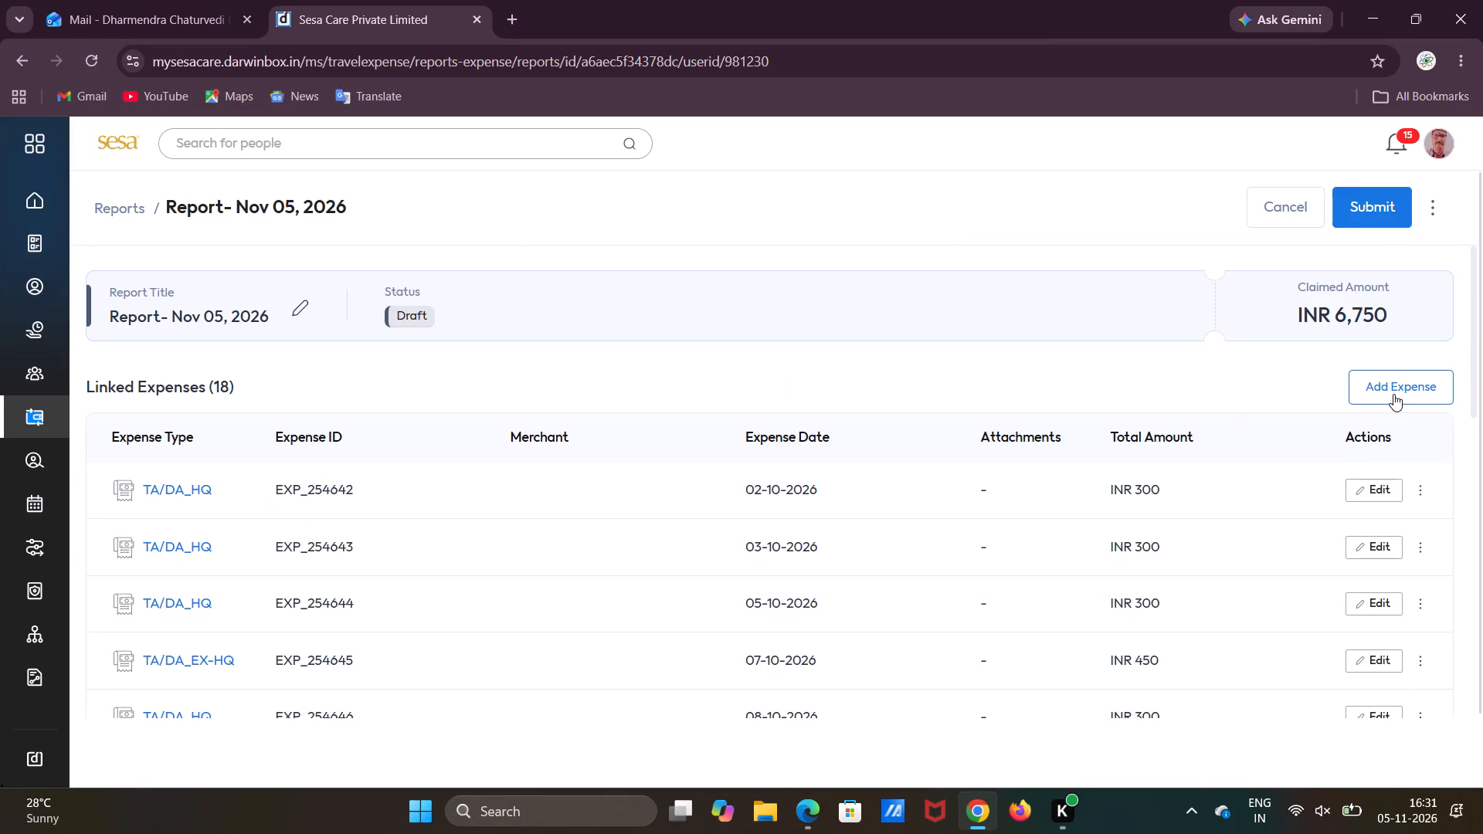
pyautogui.click(1335, 432)
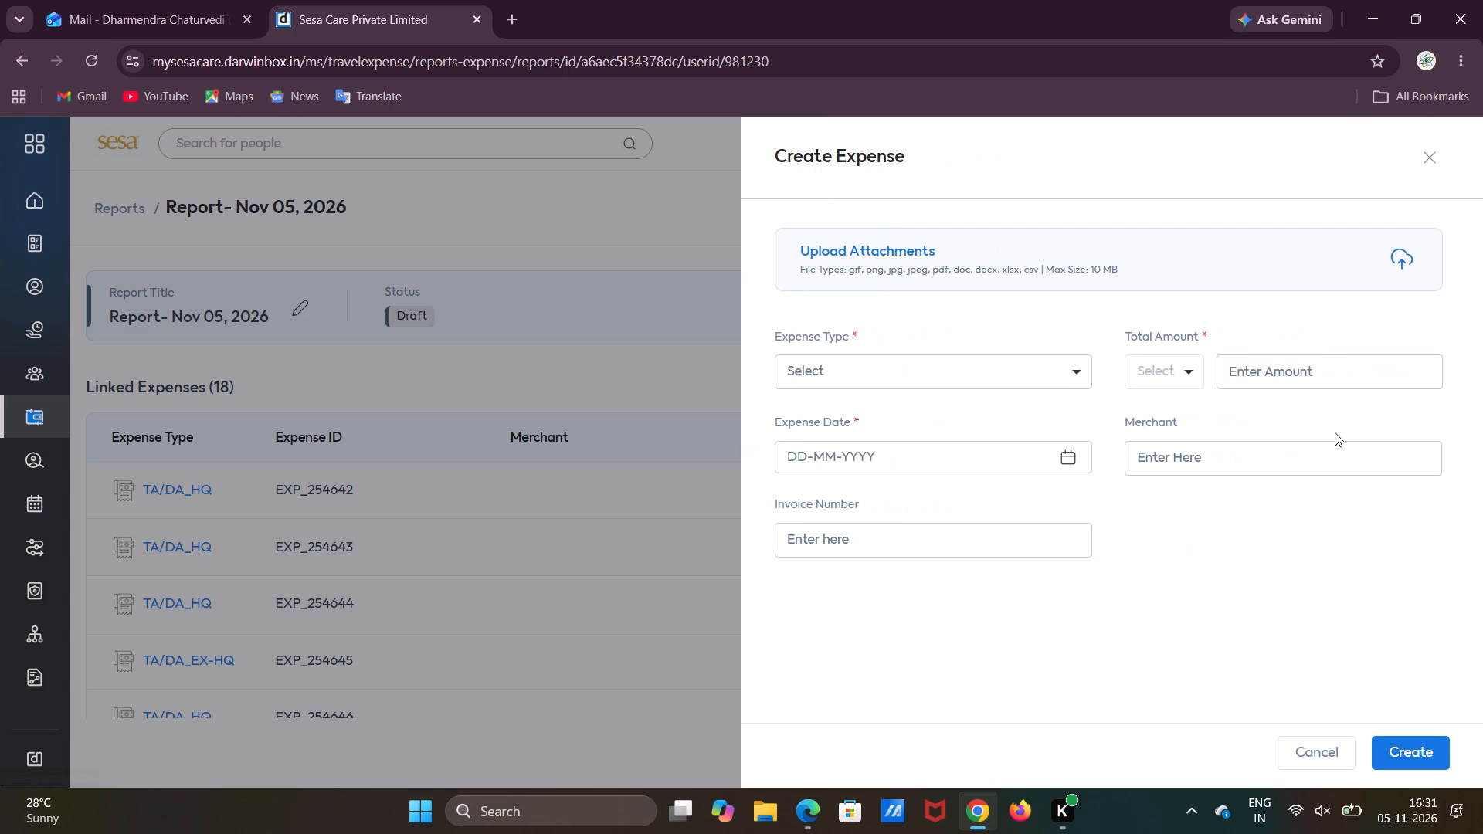
pyautogui.click(1040, 382)
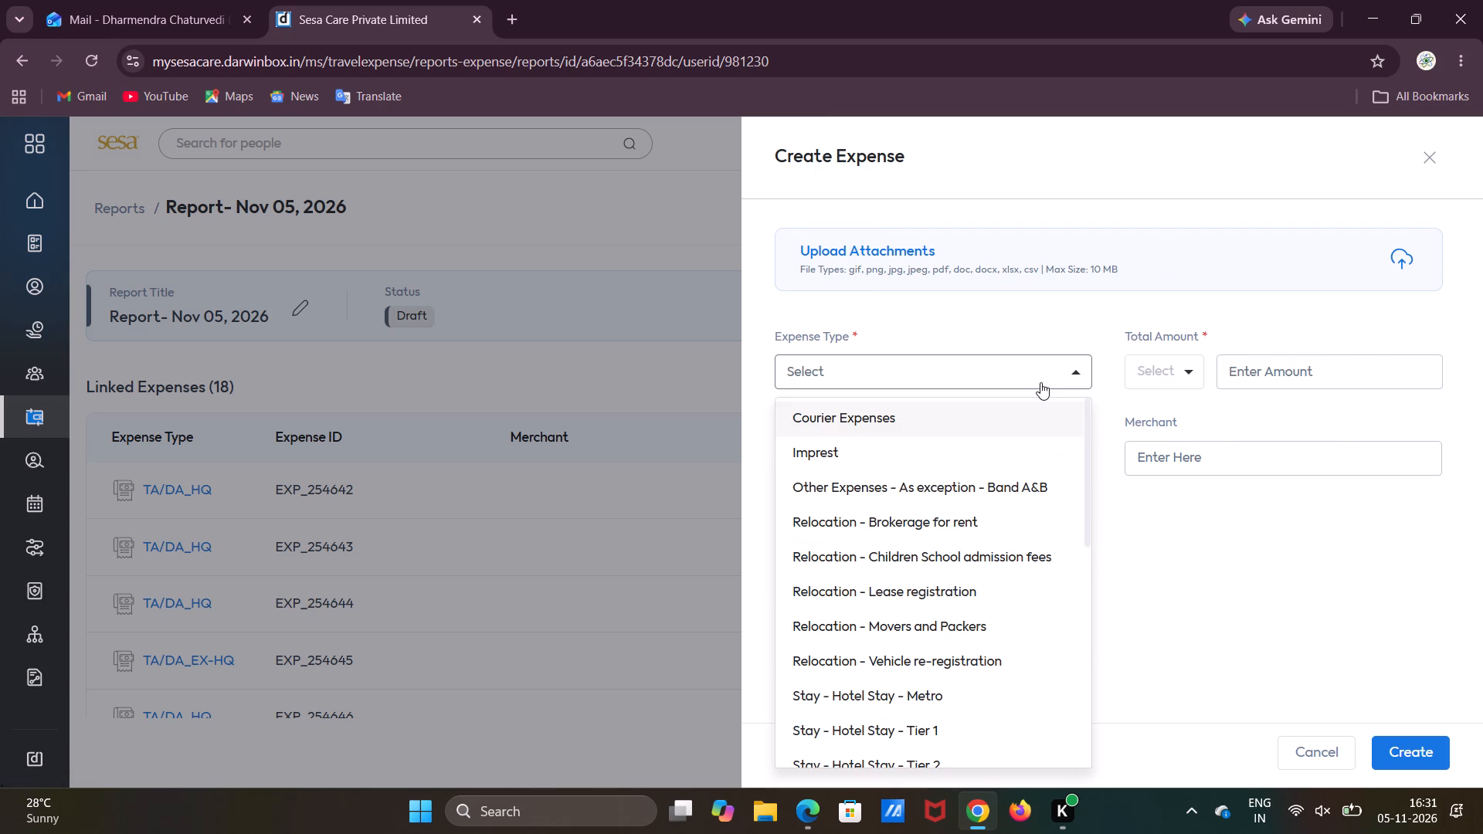
pyautogui.write('EX')
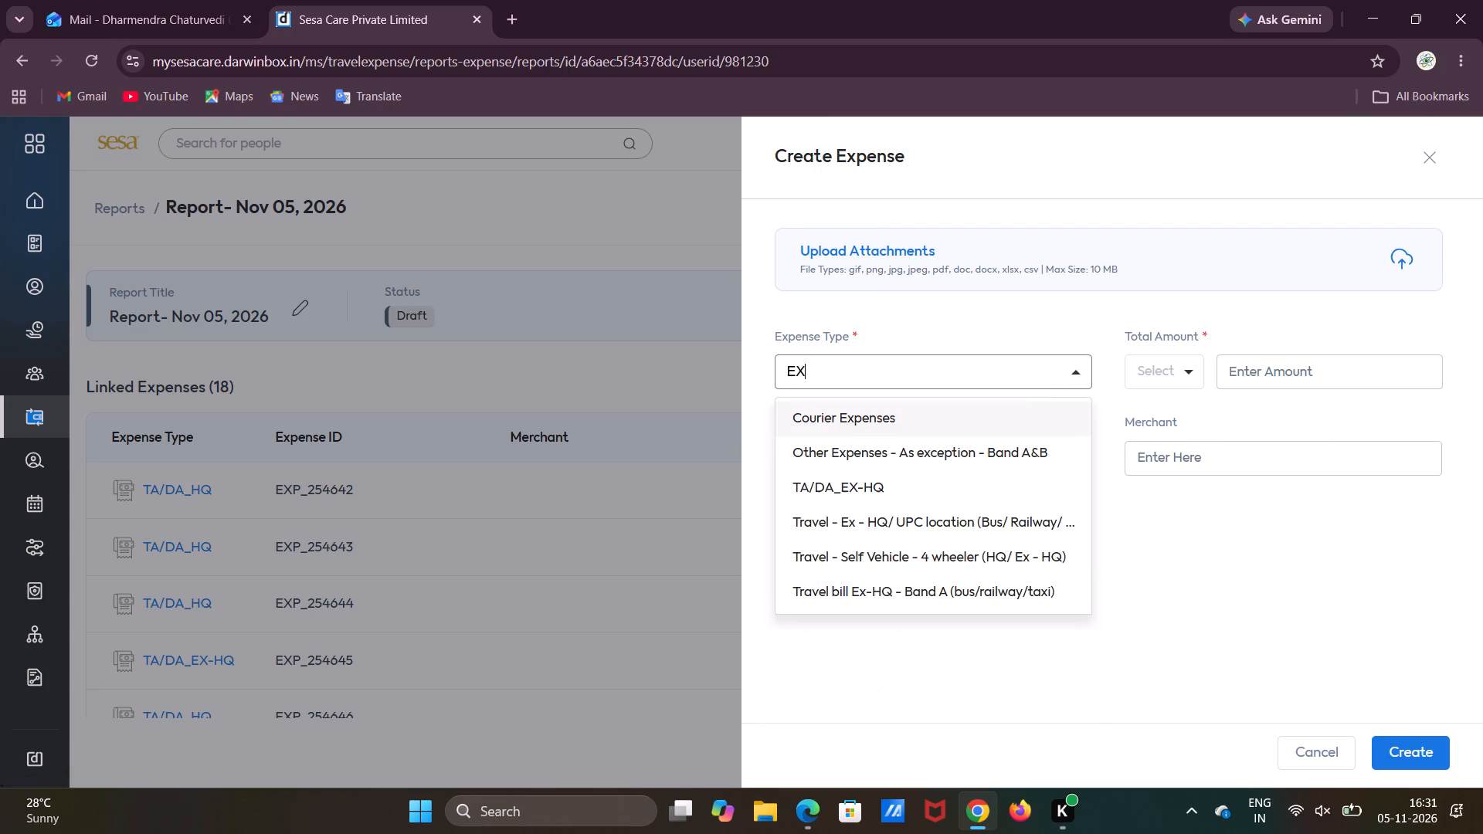
pyautogui.press('BackSpace')
pyautogui.press('BackSpace')
pyautogui.press('BackSpace')
pyautogui.write('HQ')
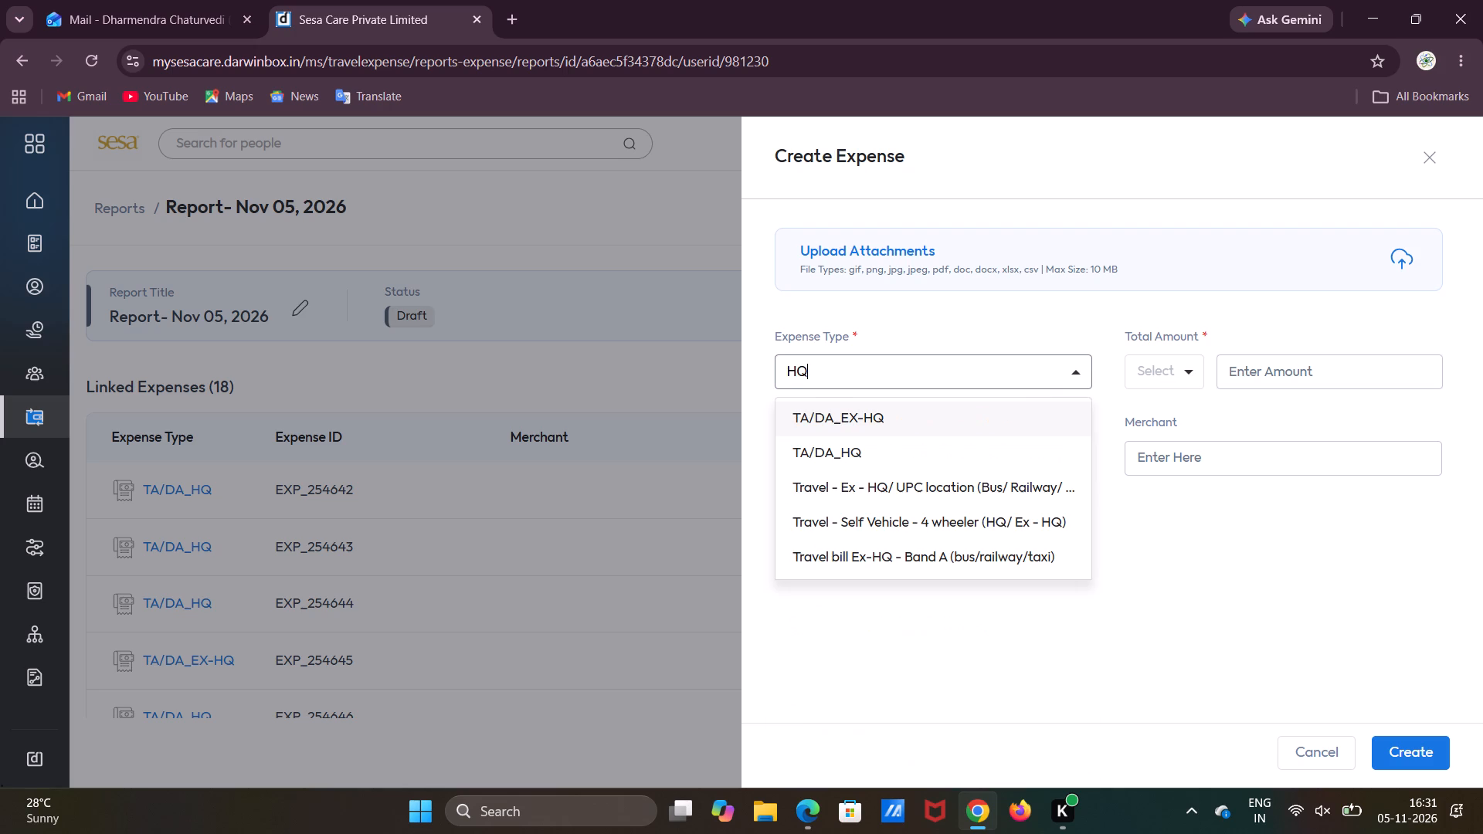
pyautogui.press('Down')
pyautogui.press('Return')
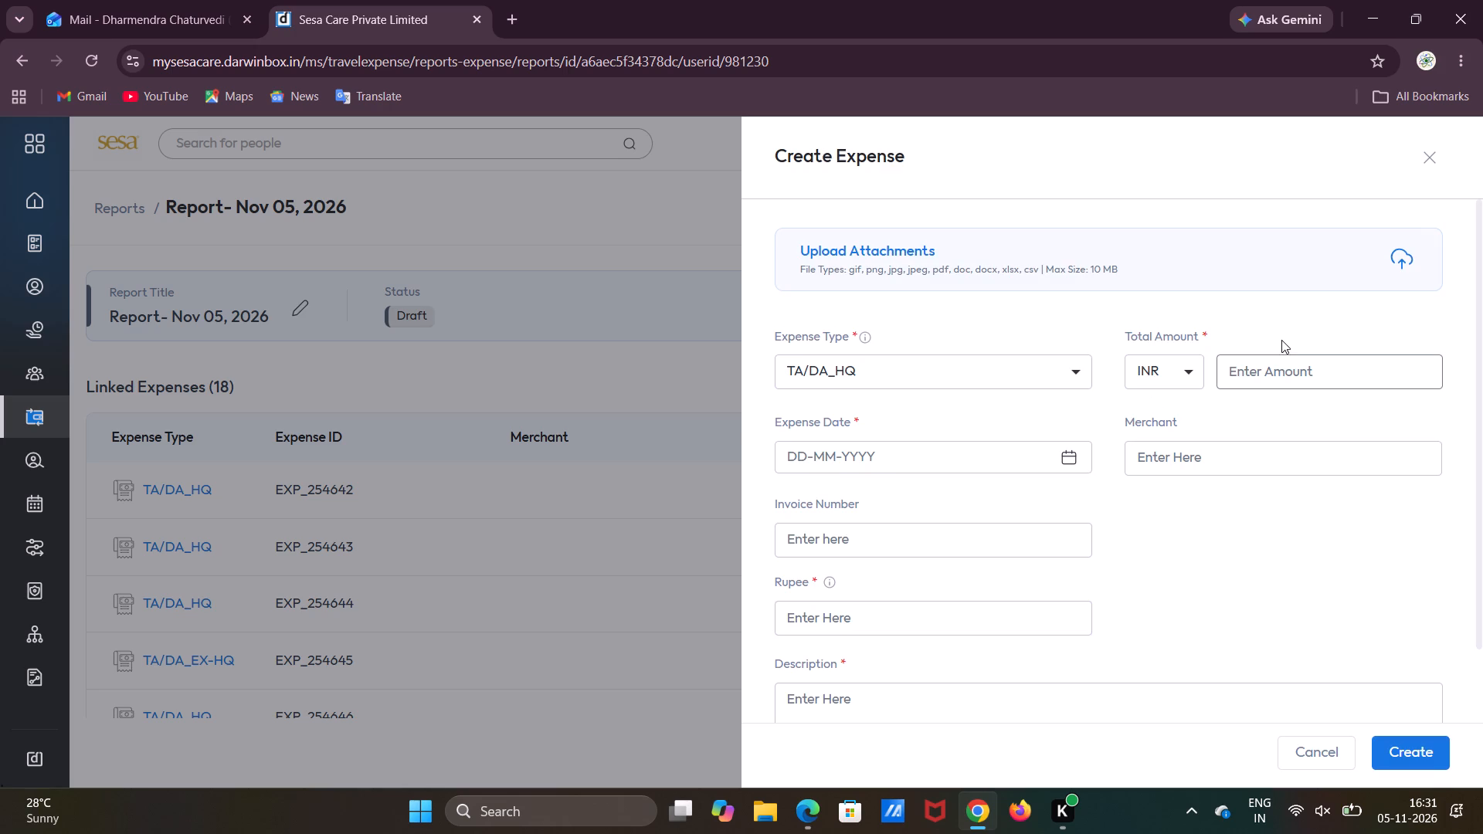
pyautogui.click(1276, 364)
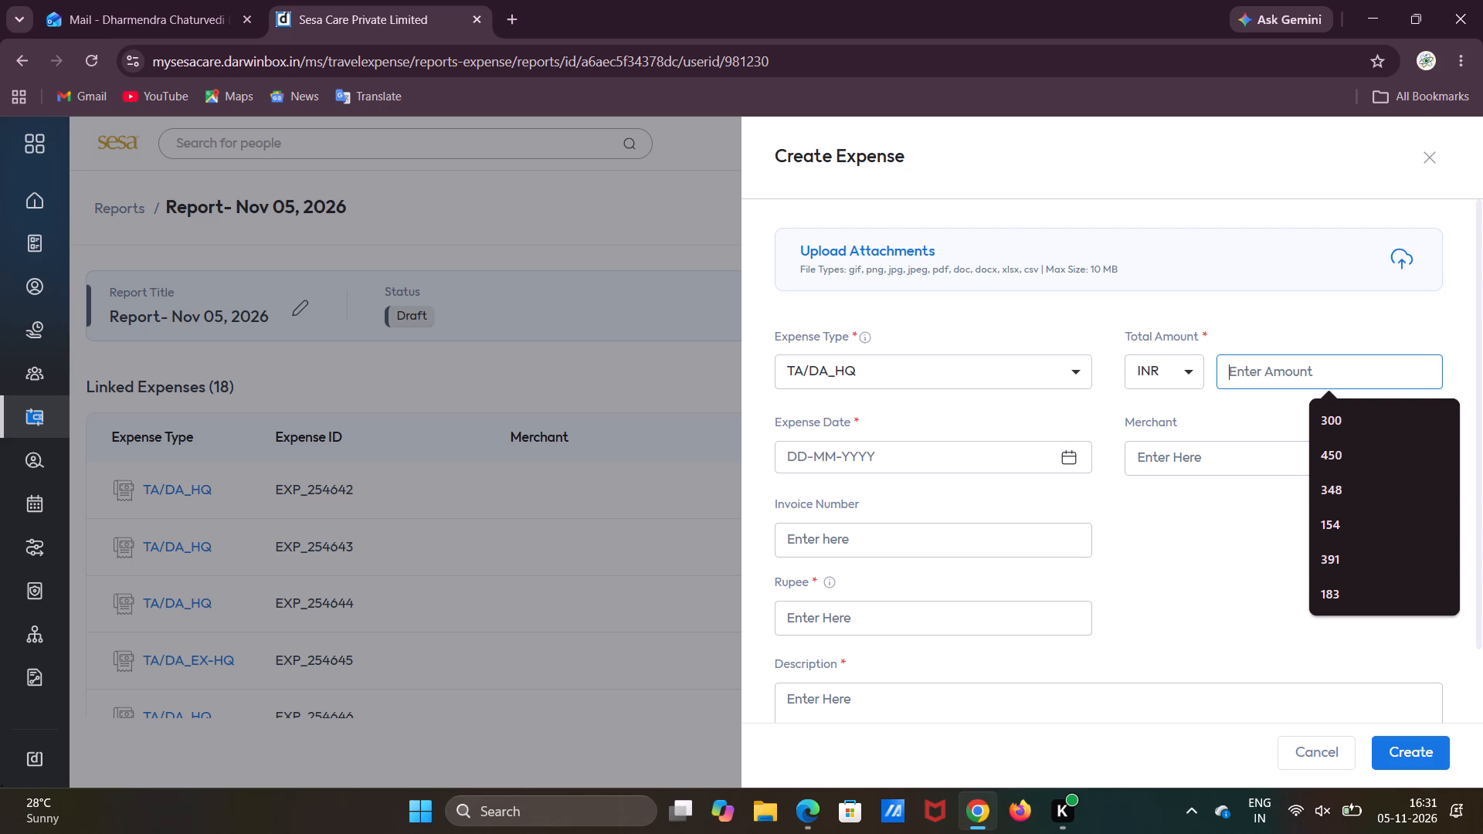
pyautogui.write('300')
# Date the new TA/DA_HQ expense 28-10-2026, set Rupee to 1, describe it as DB MEET and create the entry.
pyautogui.click(1005, 439)
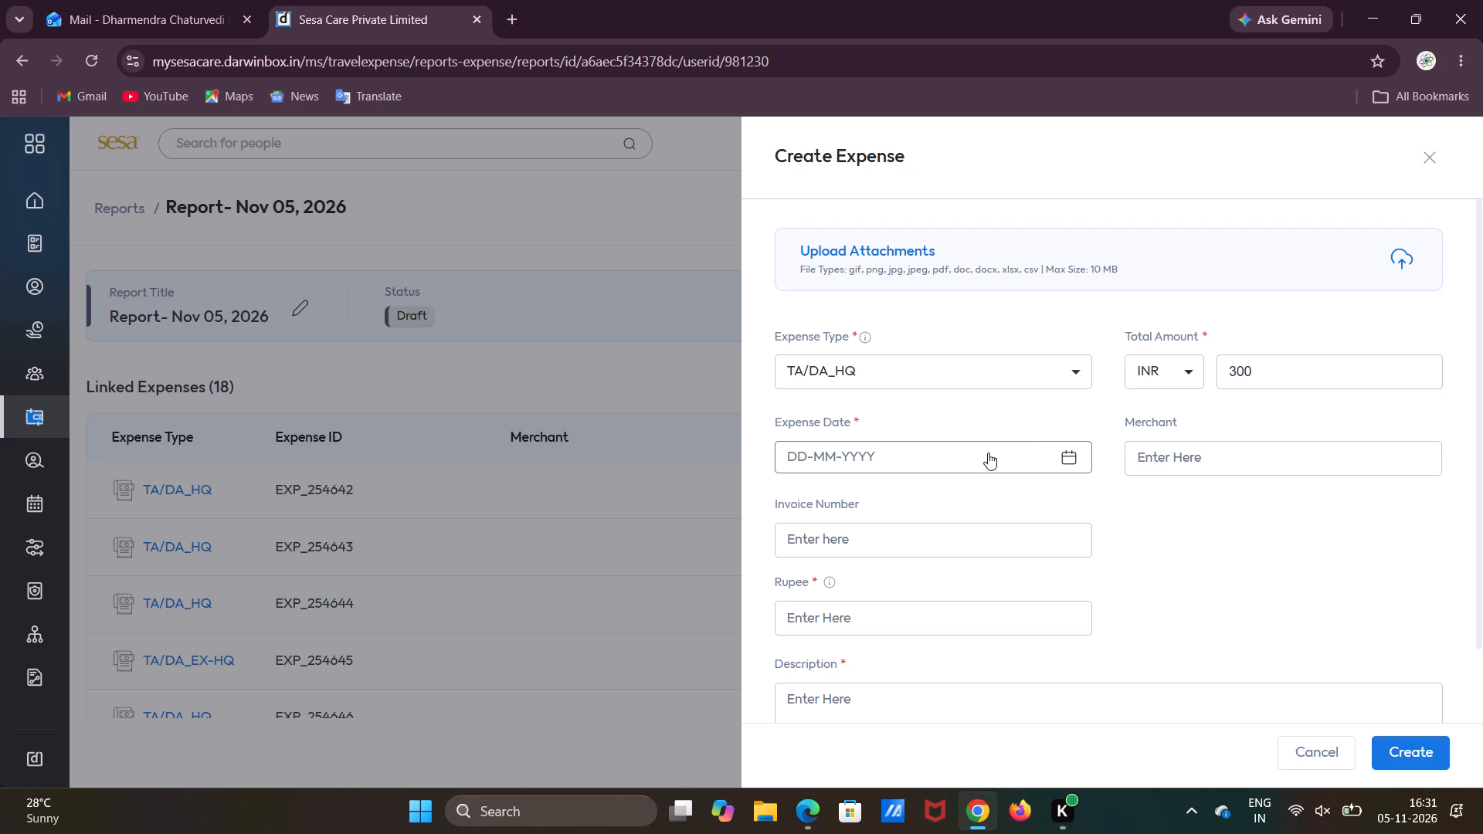
pyautogui.click(980, 463)
pyautogui.click(797, 143)
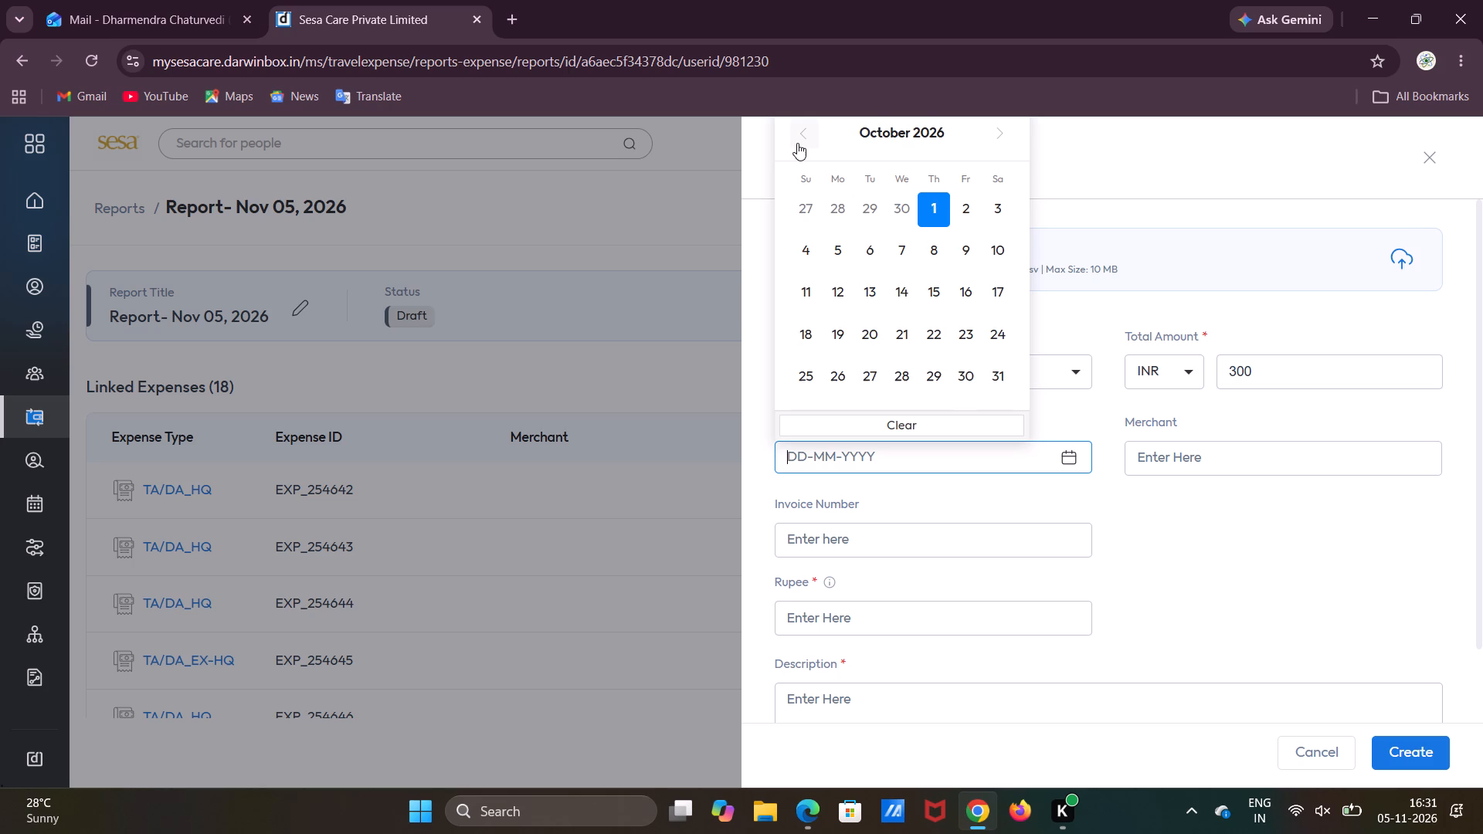
pyautogui.click(898, 378)
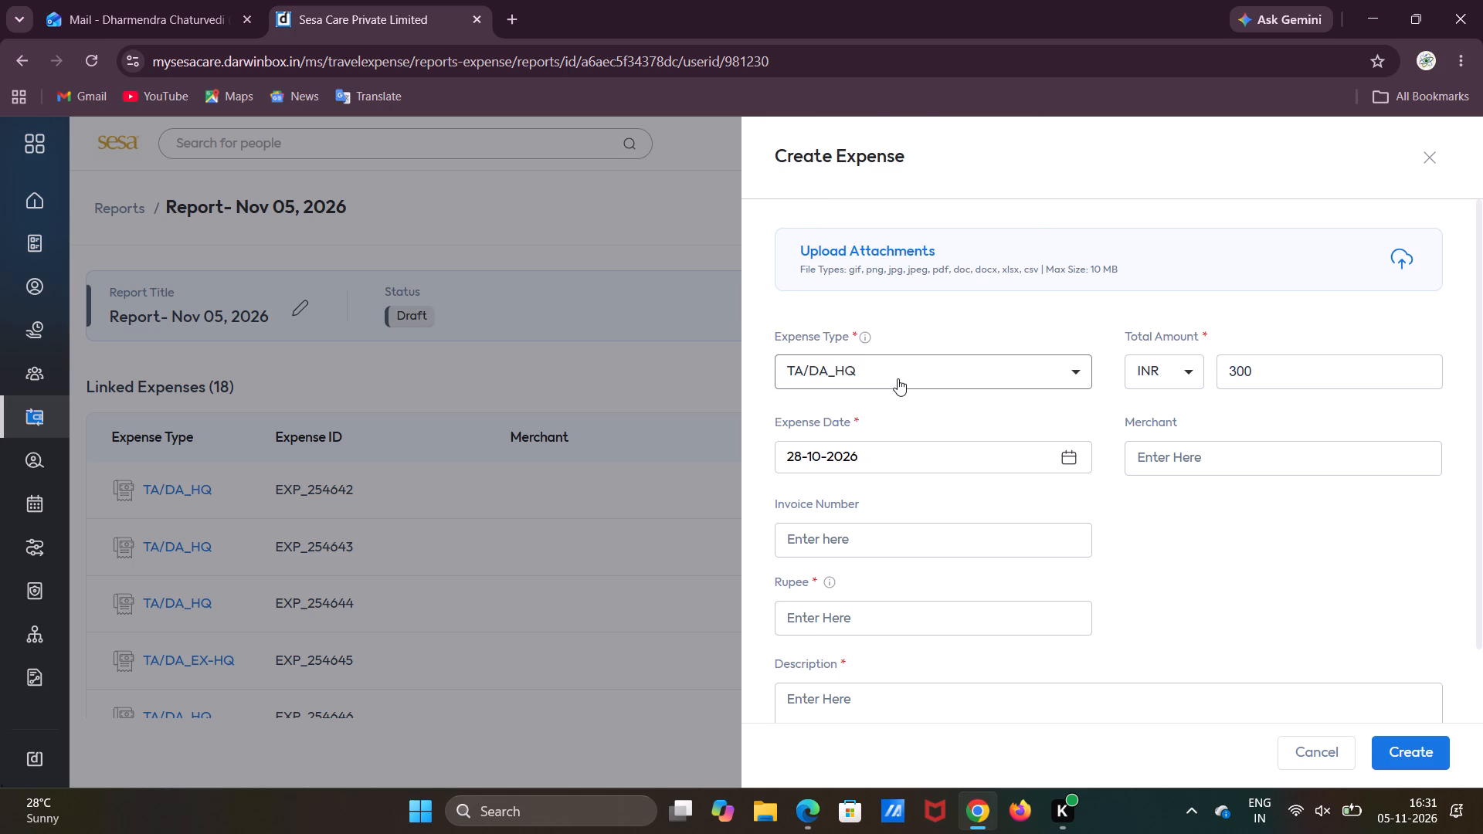
pyautogui.click(873, 612)
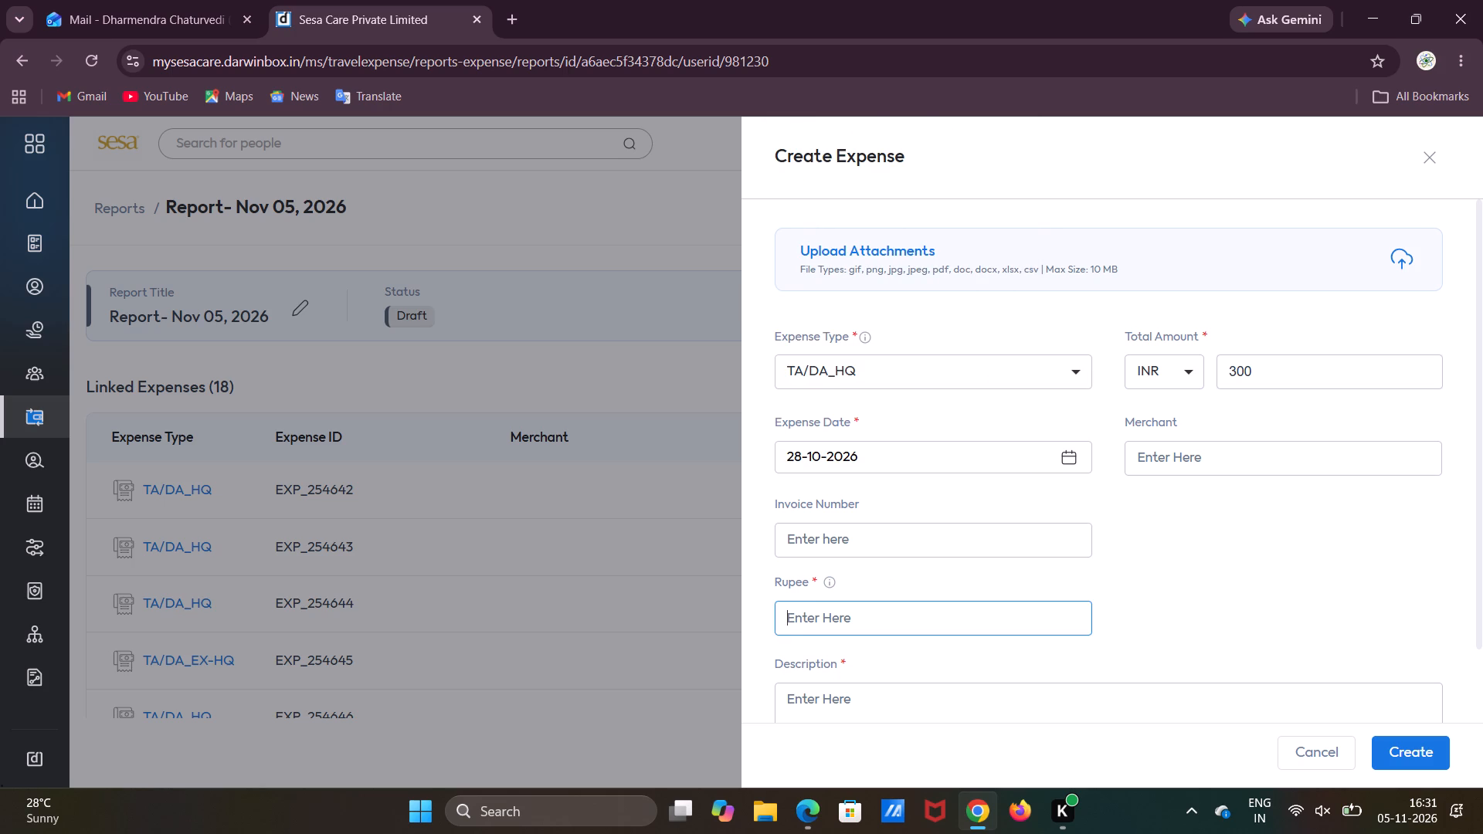
pyautogui.press('1')
pyautogui.scroll(-2, 825, 655)
pyautogui.click(823, 641)
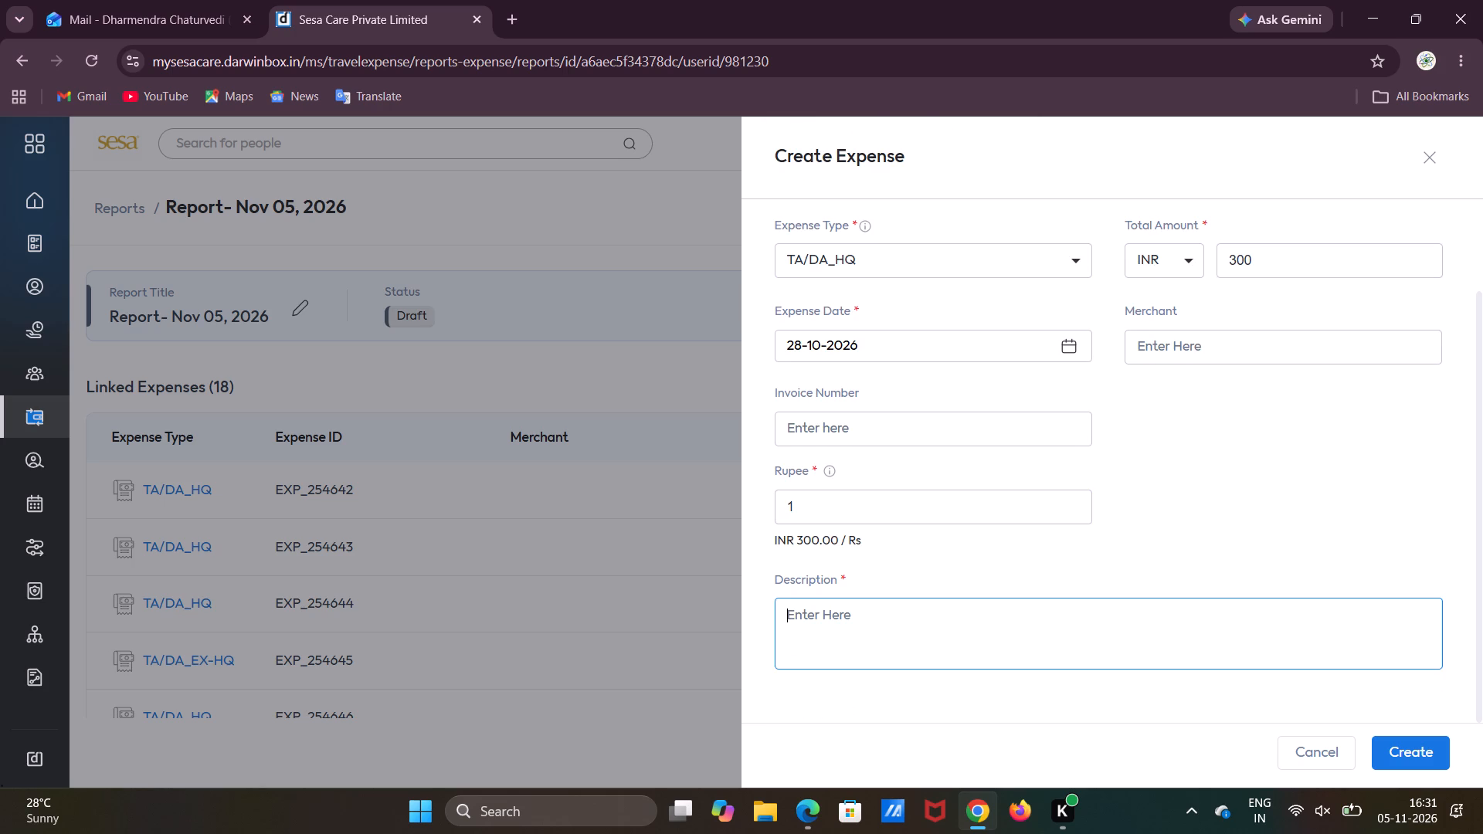
pyautogui.write('DB MEET')
pyautogui.press('Return')
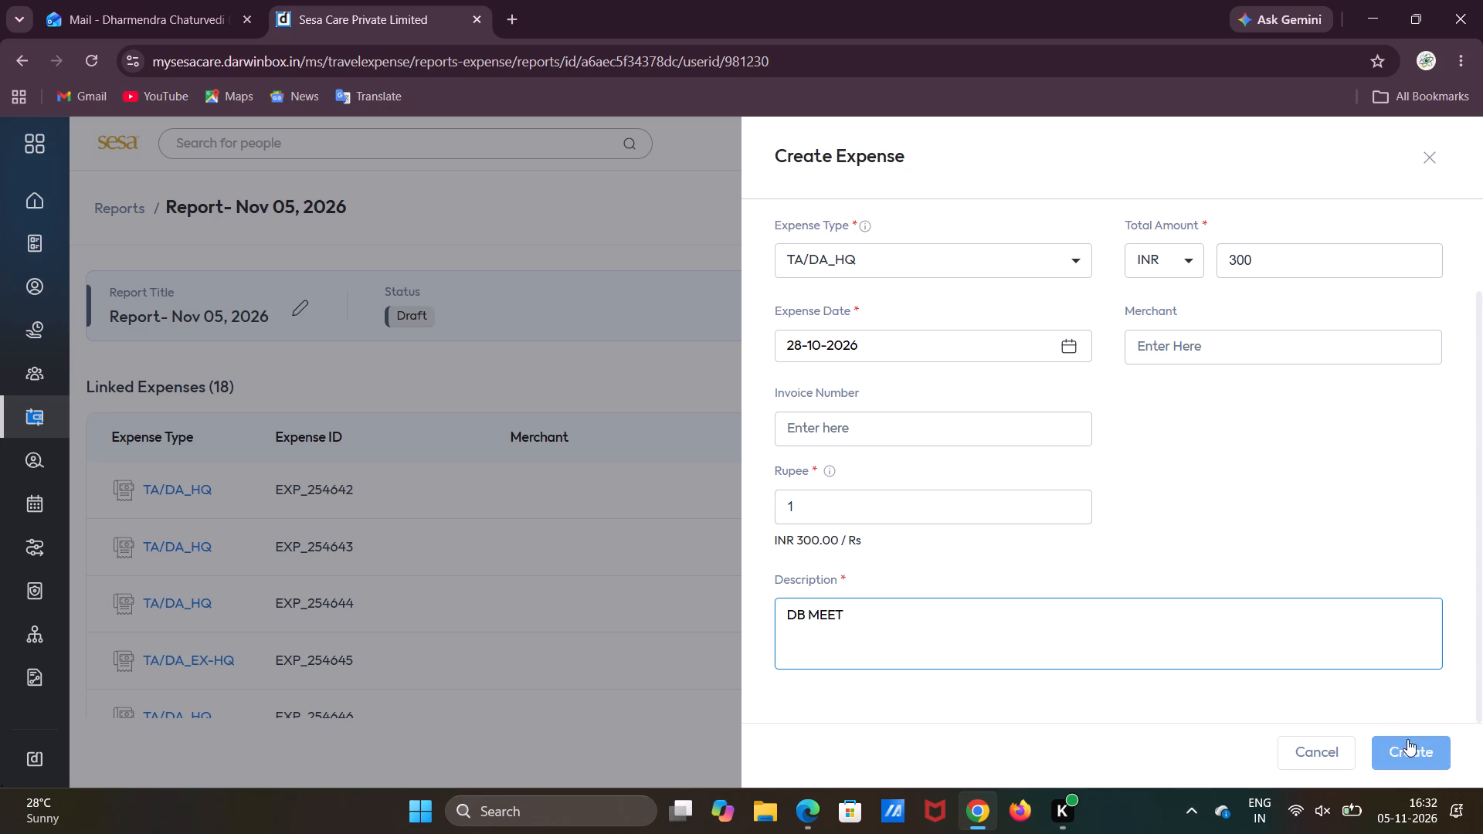
pyautogui.click(1409, 745)
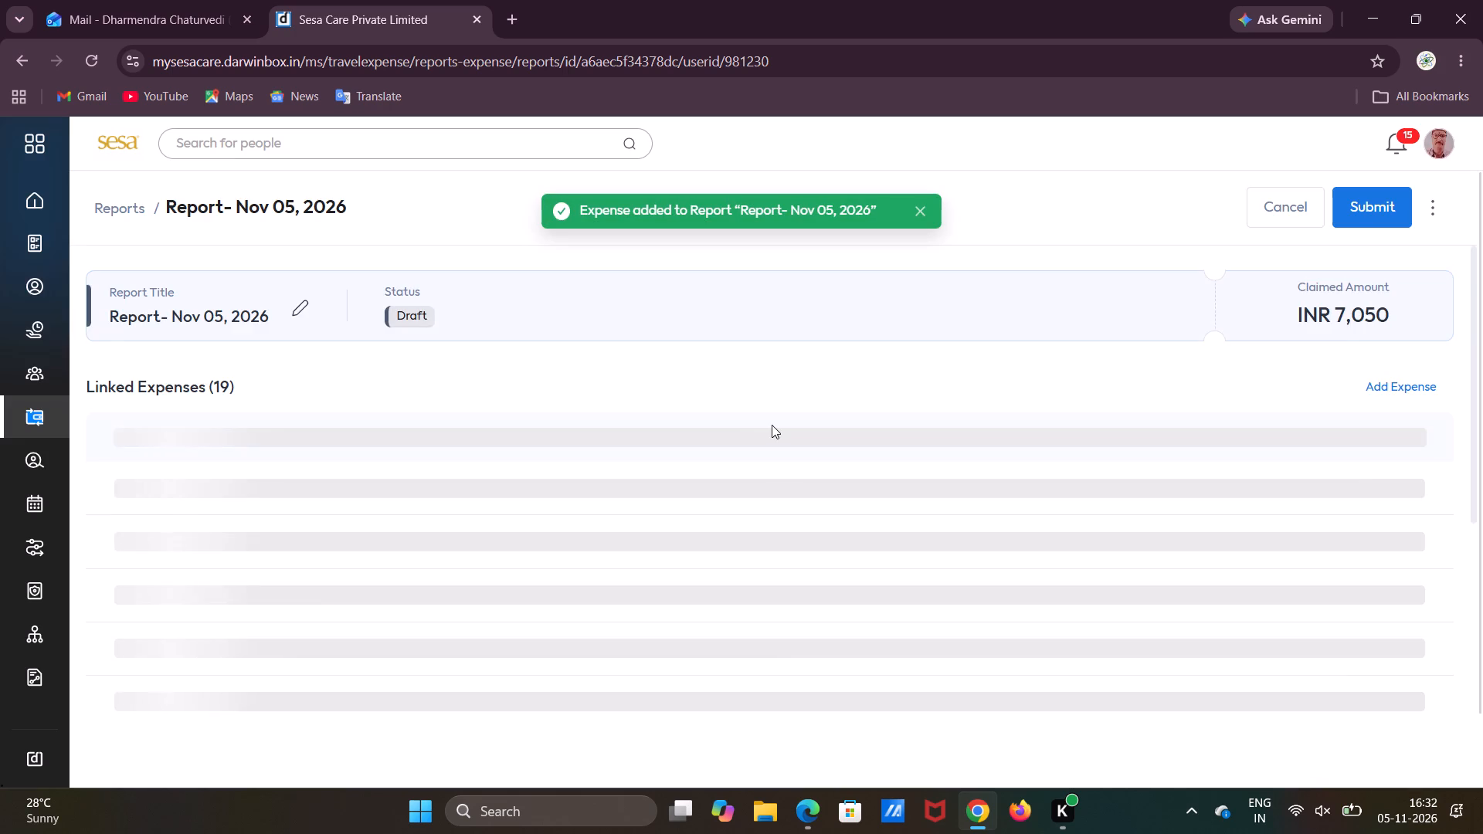
# Start a twentieth expense manually in the report with type TA/DA_HQ and total amount 300.
pyautogui.click(1398, 383)
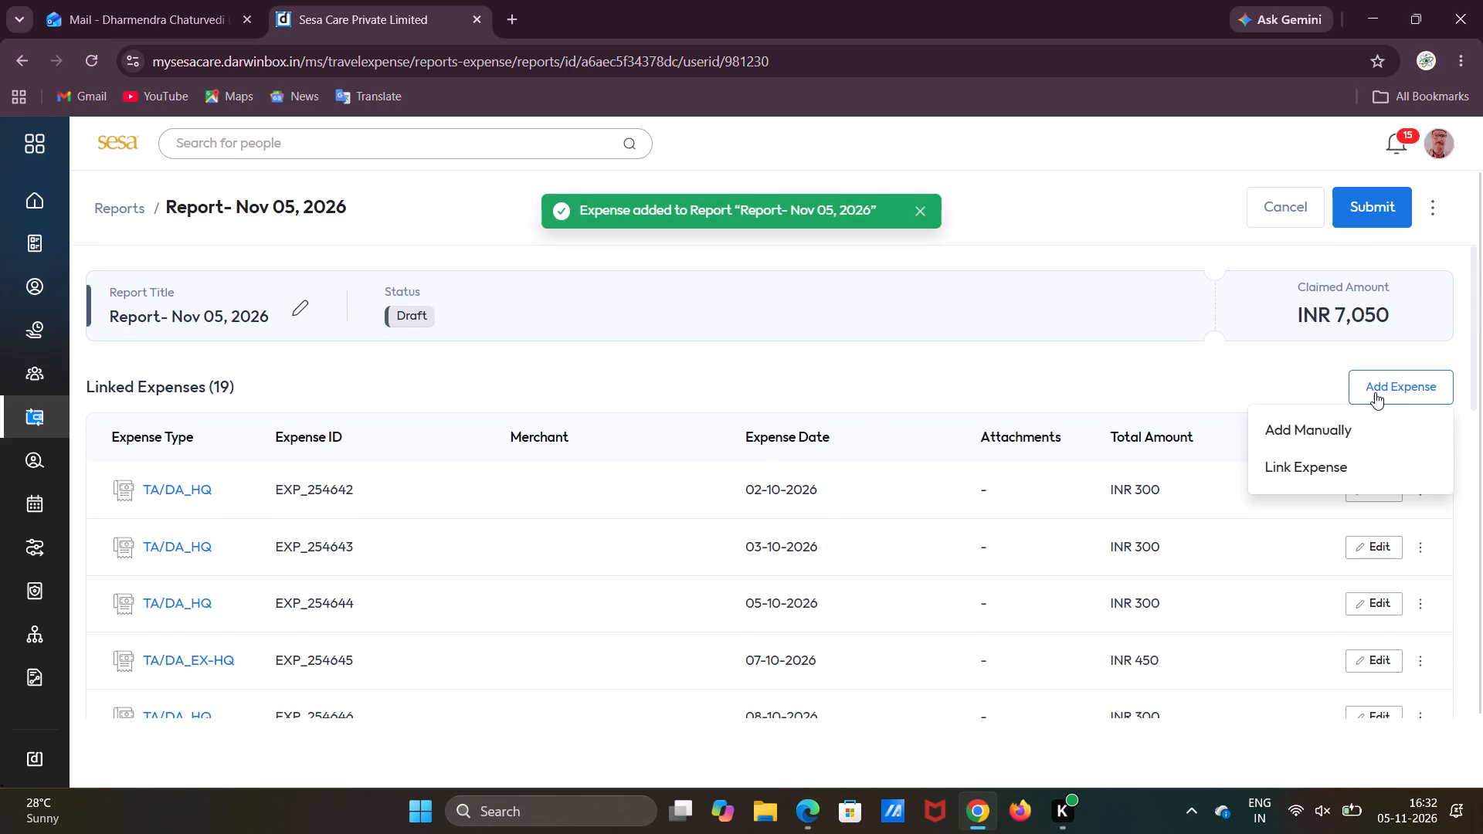
pyautogui.click(1320, 431)
pyautogui.click(900, 372)
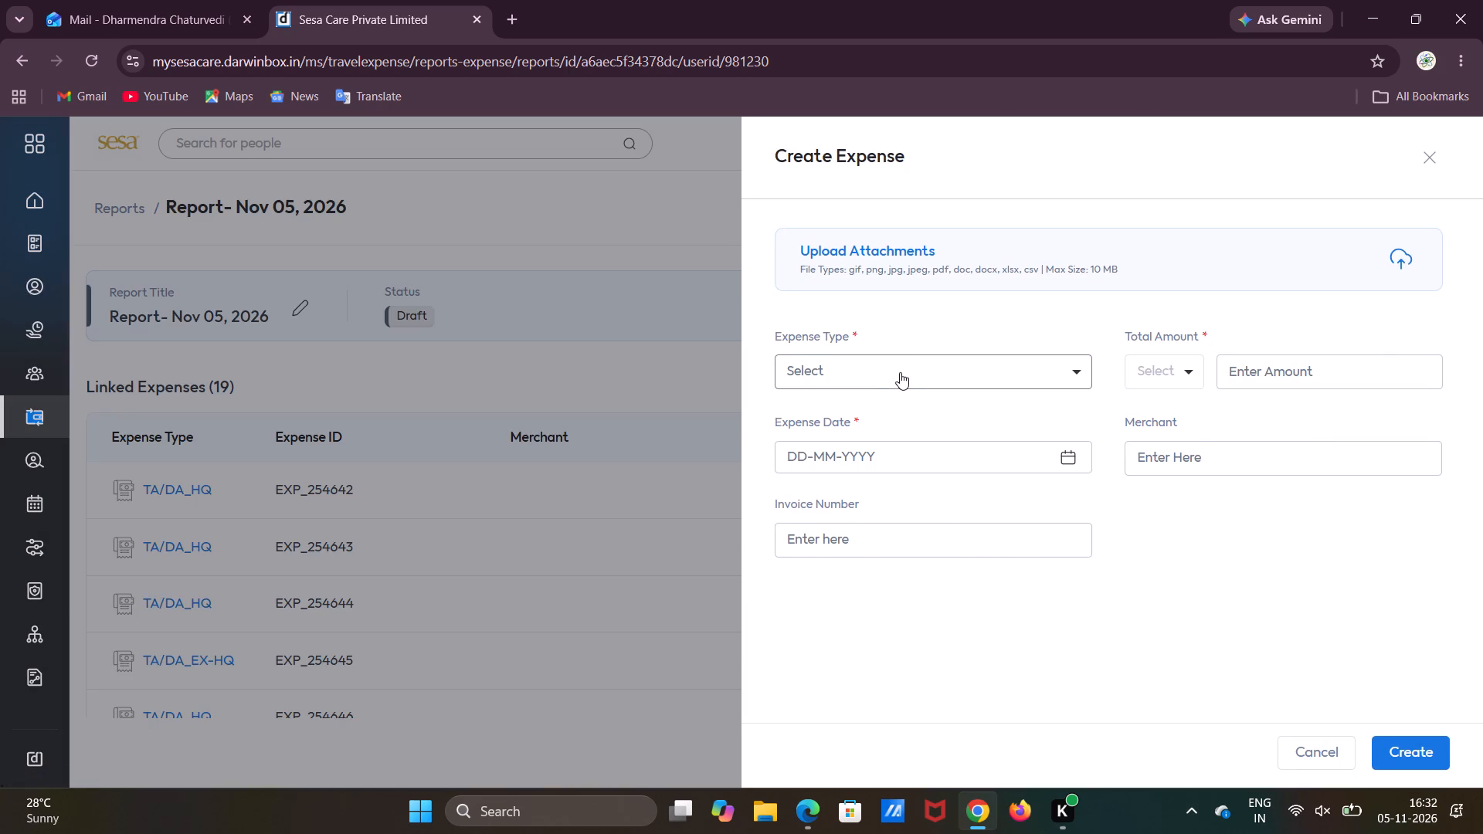
pyautogui.write('EX')
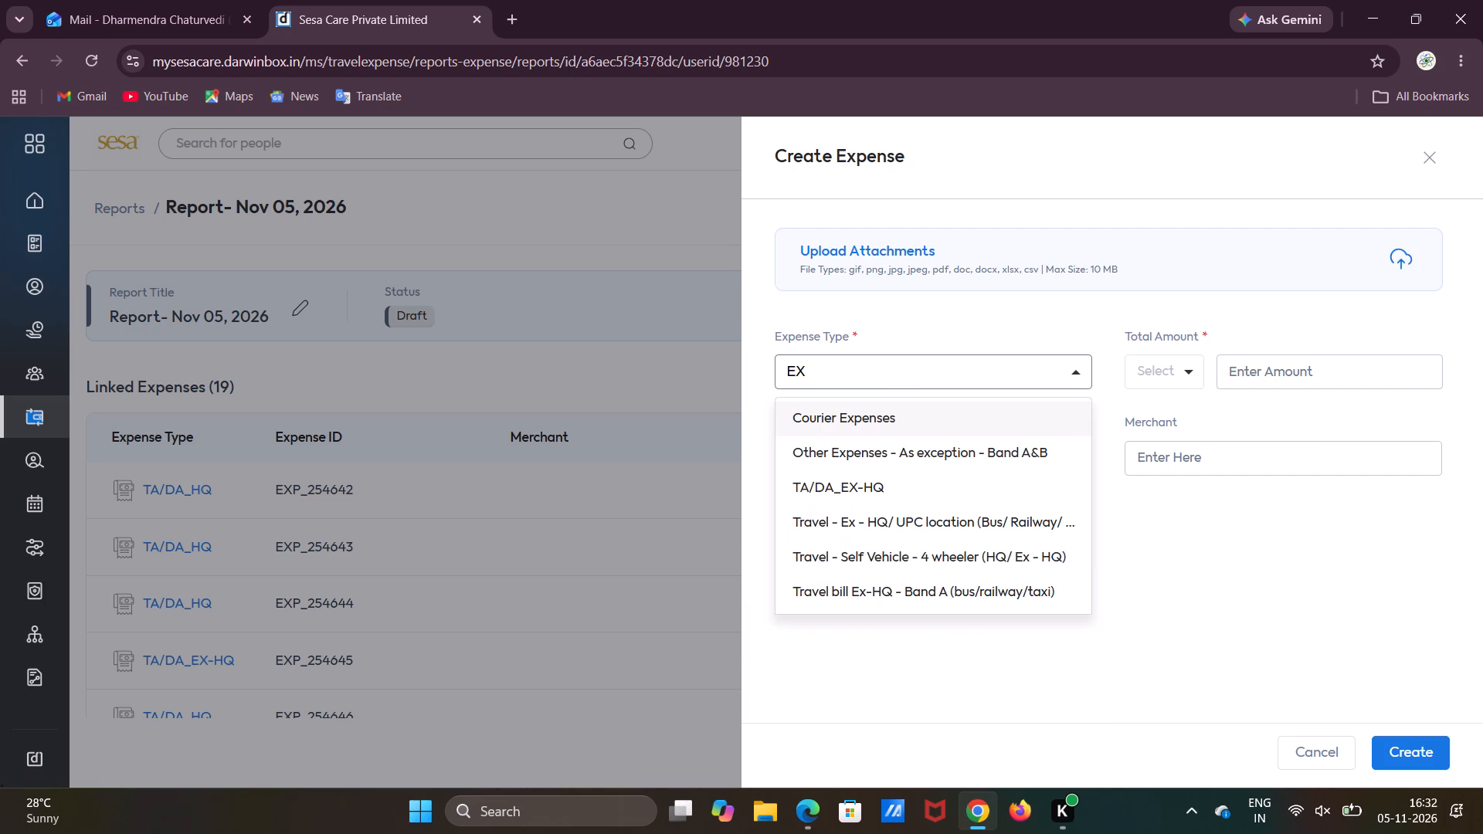
pyautogui.press('BackSpace')
pyautogui.press('BackSpace')
pyautogui.write('HQ')
pyautogui.press('Down')
pyautogui.press('Return')
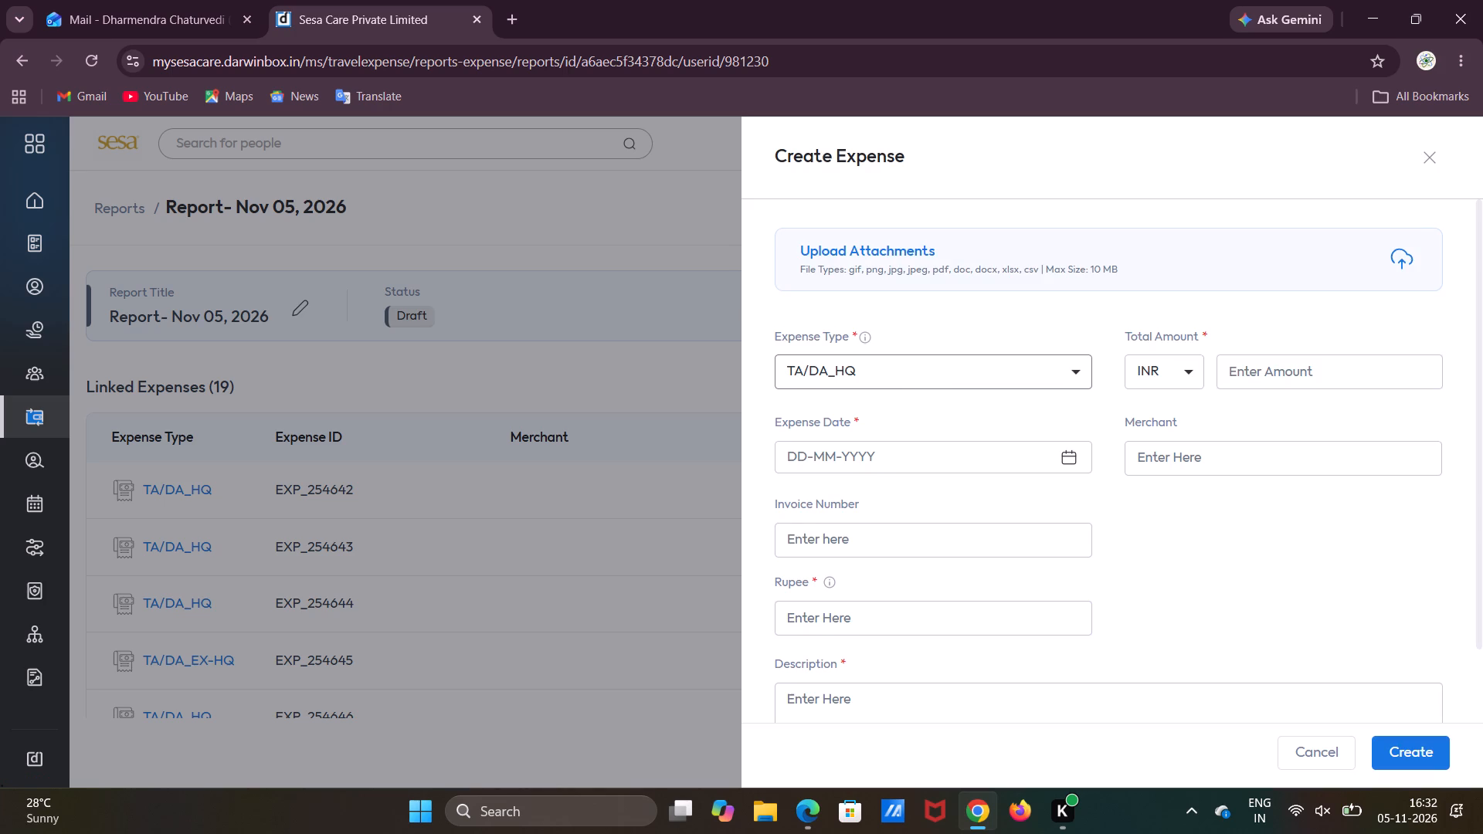
pyautogui.click(1246, 366)
pyautogui.write('300')
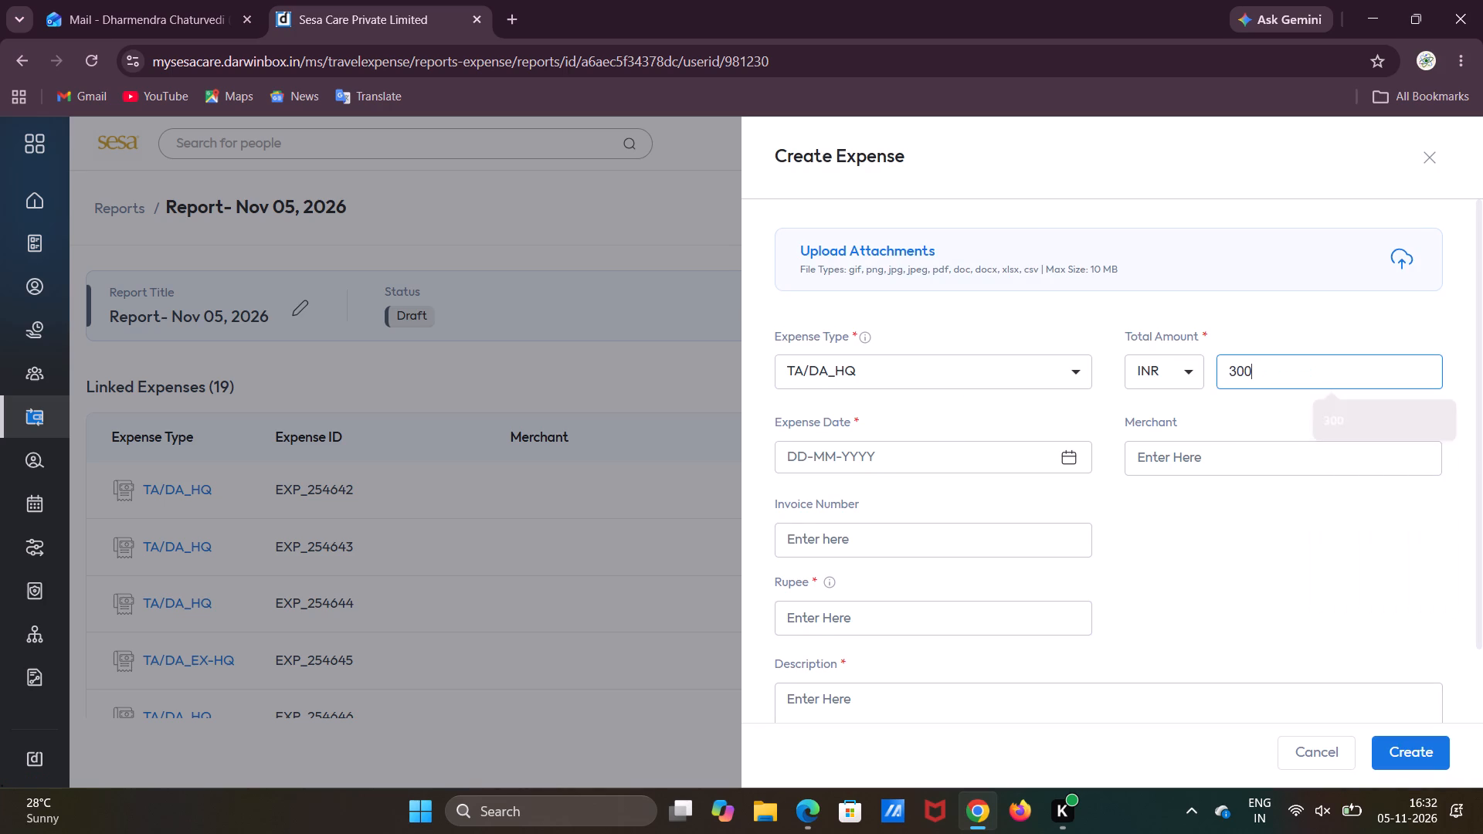
# Date the new TA/DA_HQ expense 29-10-2026, set Rupee to 1, describe it as DB MEET and create the entry.
pyautogui.click(934, 453)
pyautogui.click(810, 124)
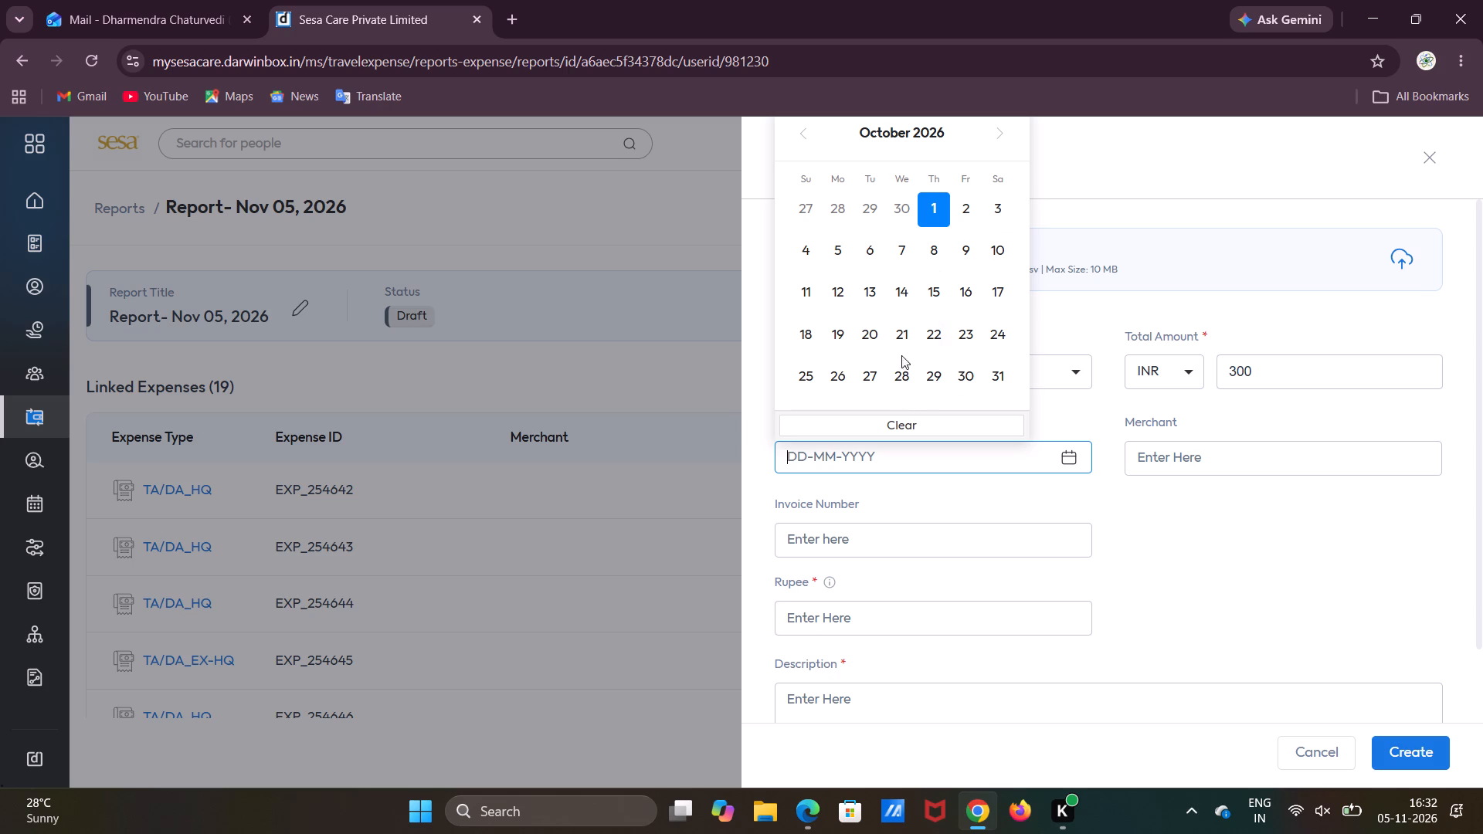
pyautogui.click(928, 383)
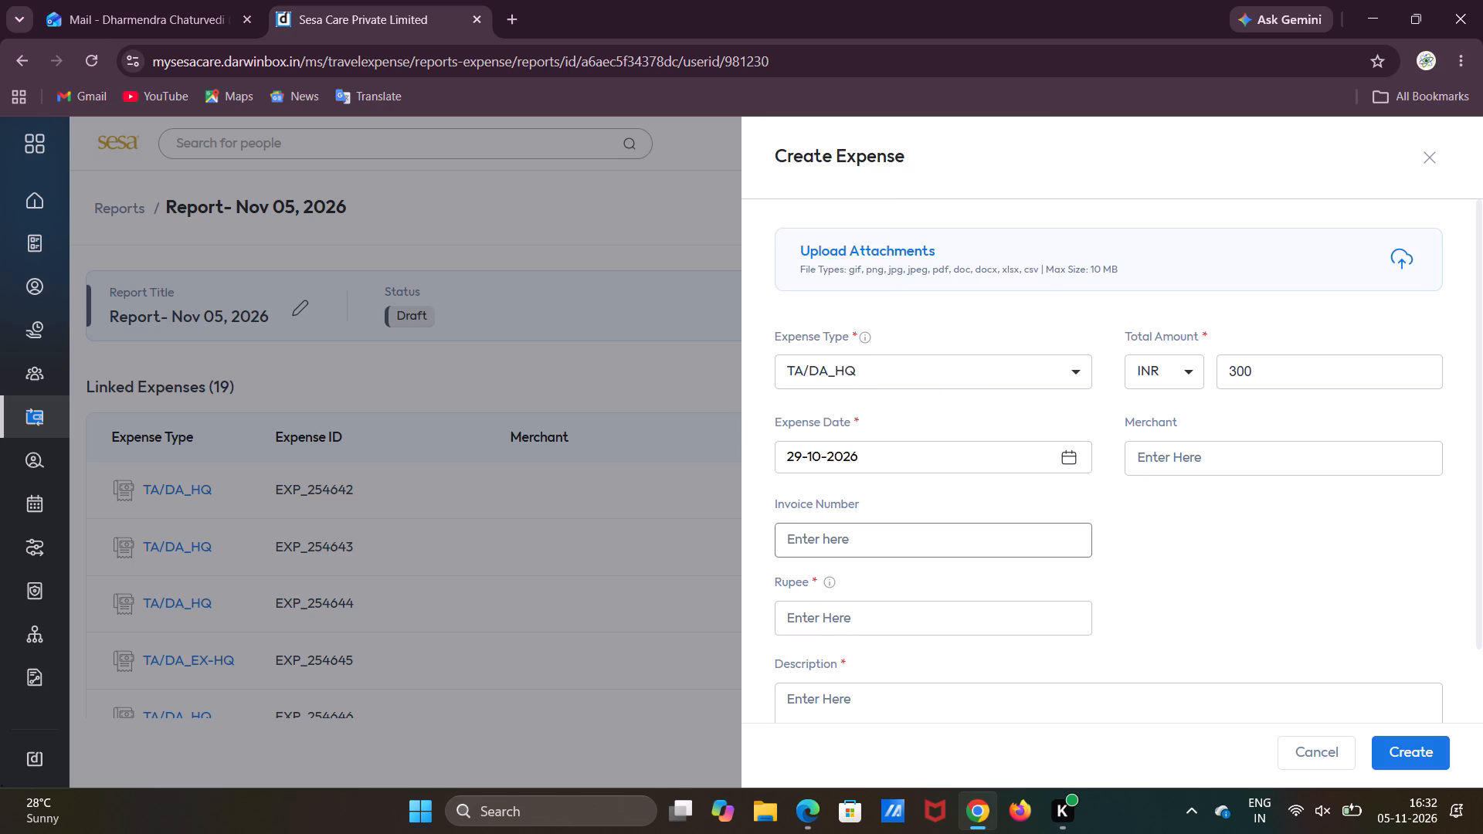
pyautogui.click(904, 619)
pyautogui.press('1')
pyautogui.scroll(-1, 837, 641)
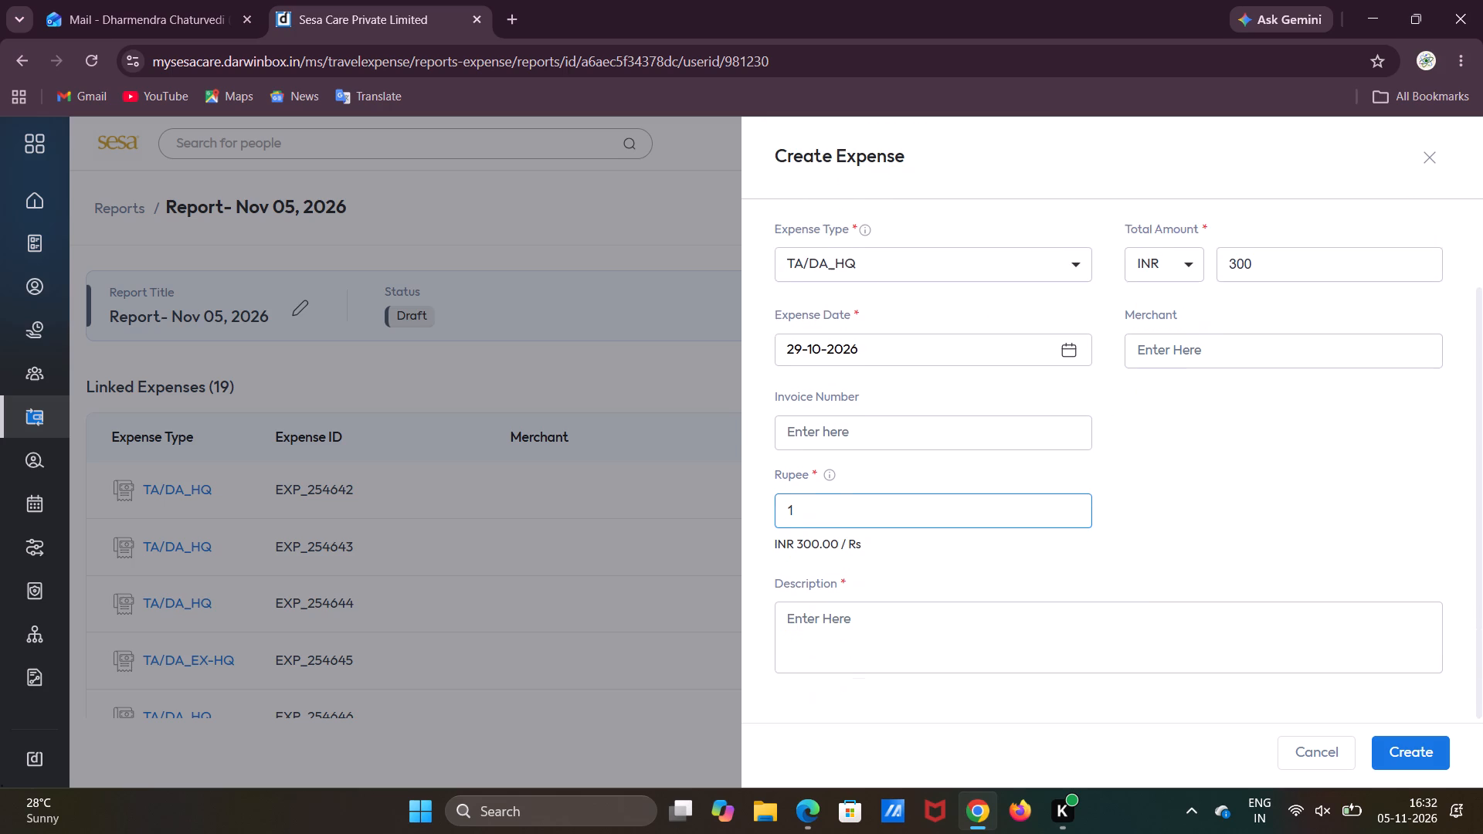
pyautogui.click(838, 627)
pyautogui.write('DB MEET')
pyautogui.click(1423, 747)
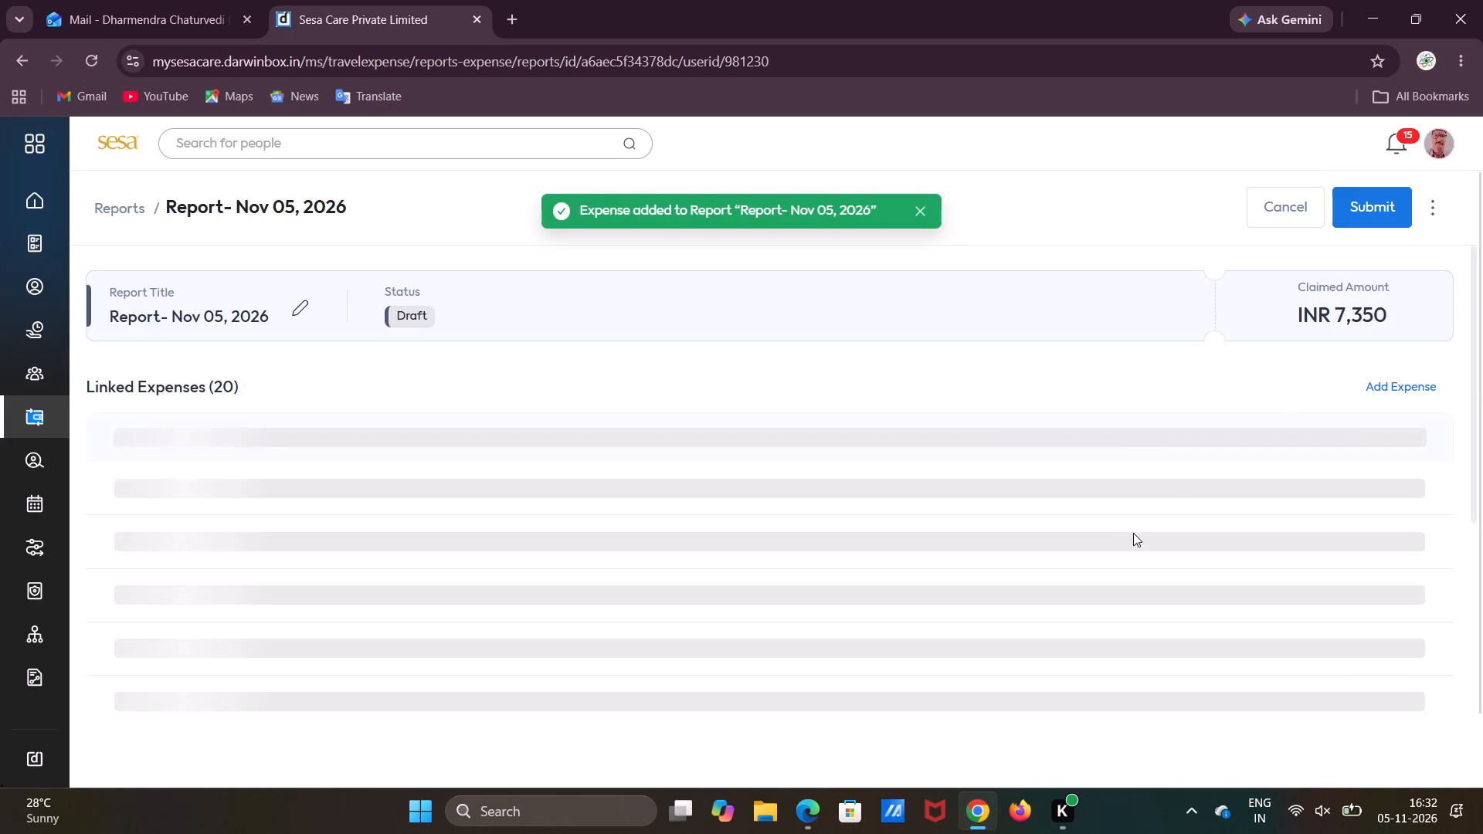
# Start a twenty-first expense manually in the report with type TA/DA_HQ and total amount 300.
pyautogui.click(1417, 382)
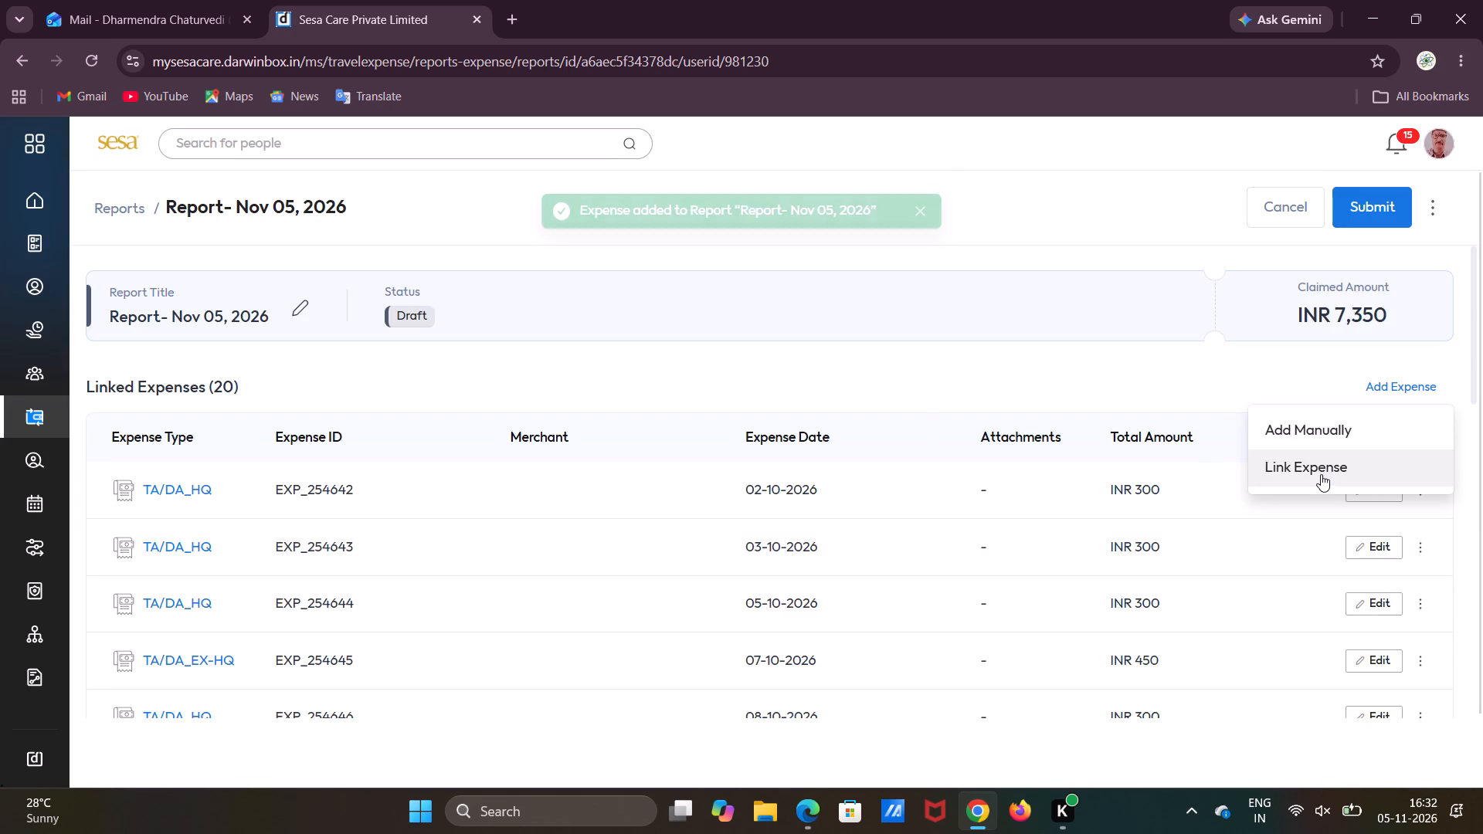
pyautogui.click(1320, 437)
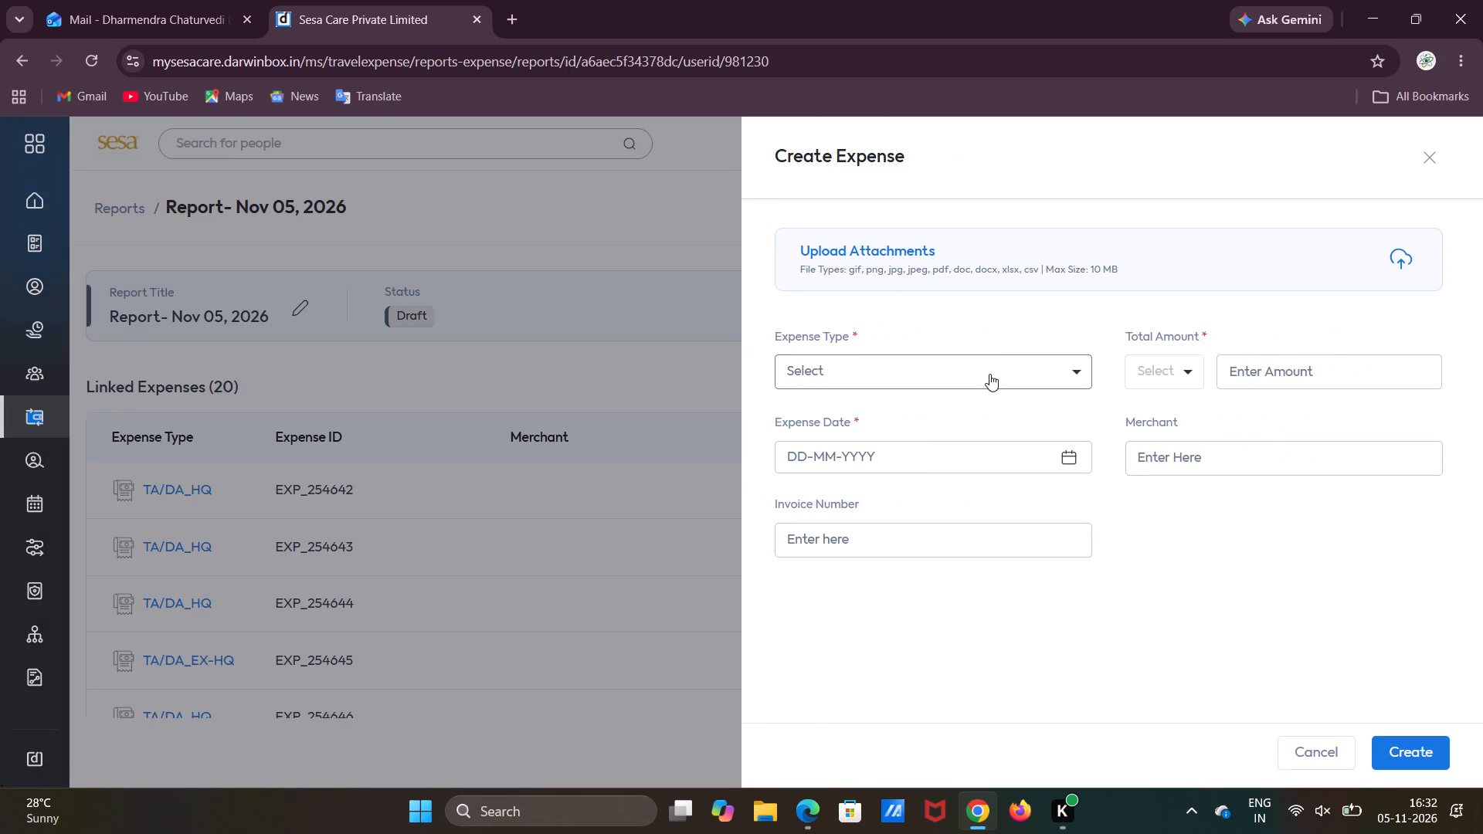
pyautogui.click(989, 374)
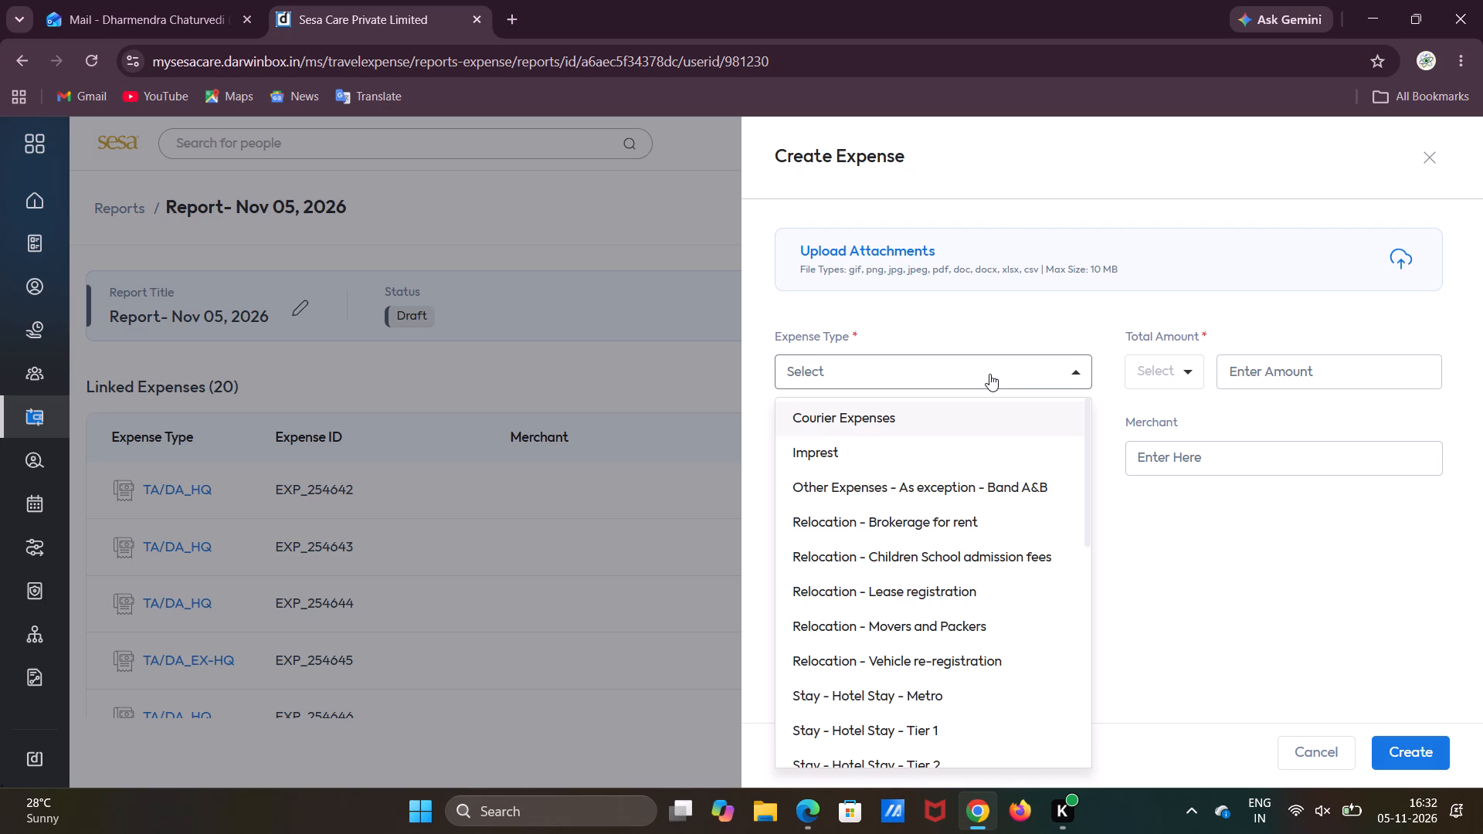
pyautogui.write('HQ')
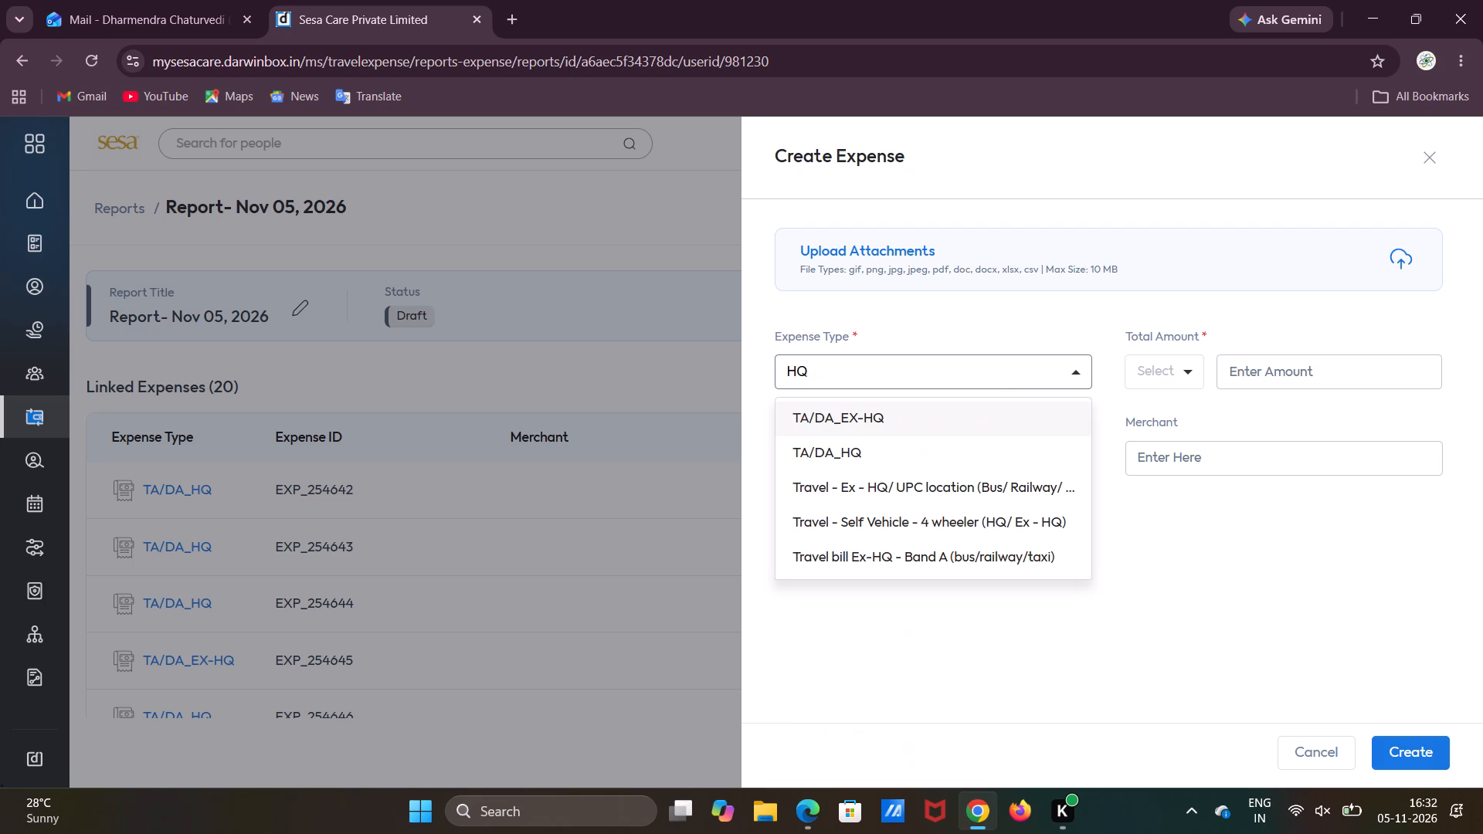
pyautogui.press('Down')
pyautogui.press('Return')
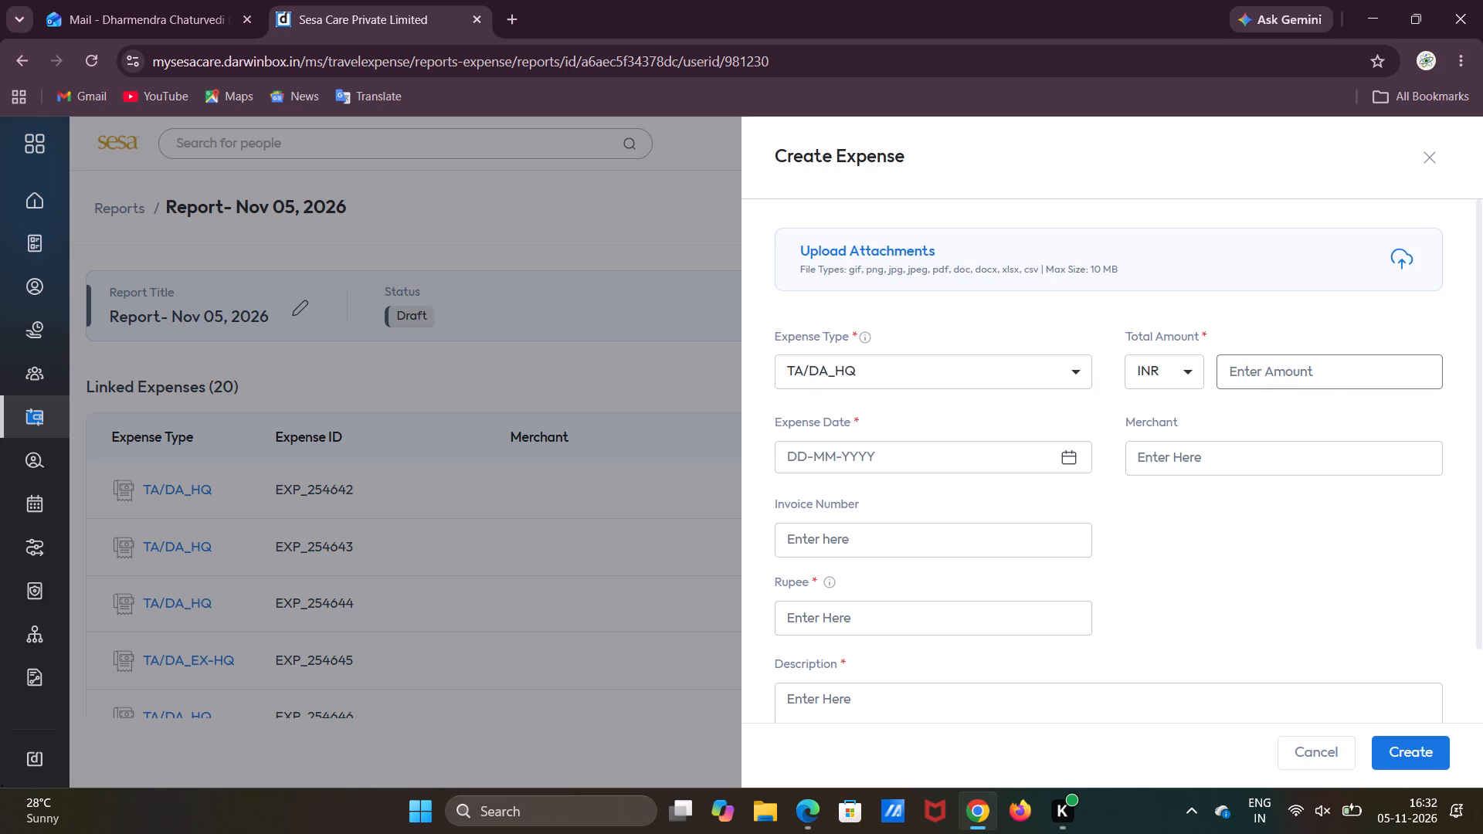
pyautogui.click(1288, 377)
pyautogui.write('300')
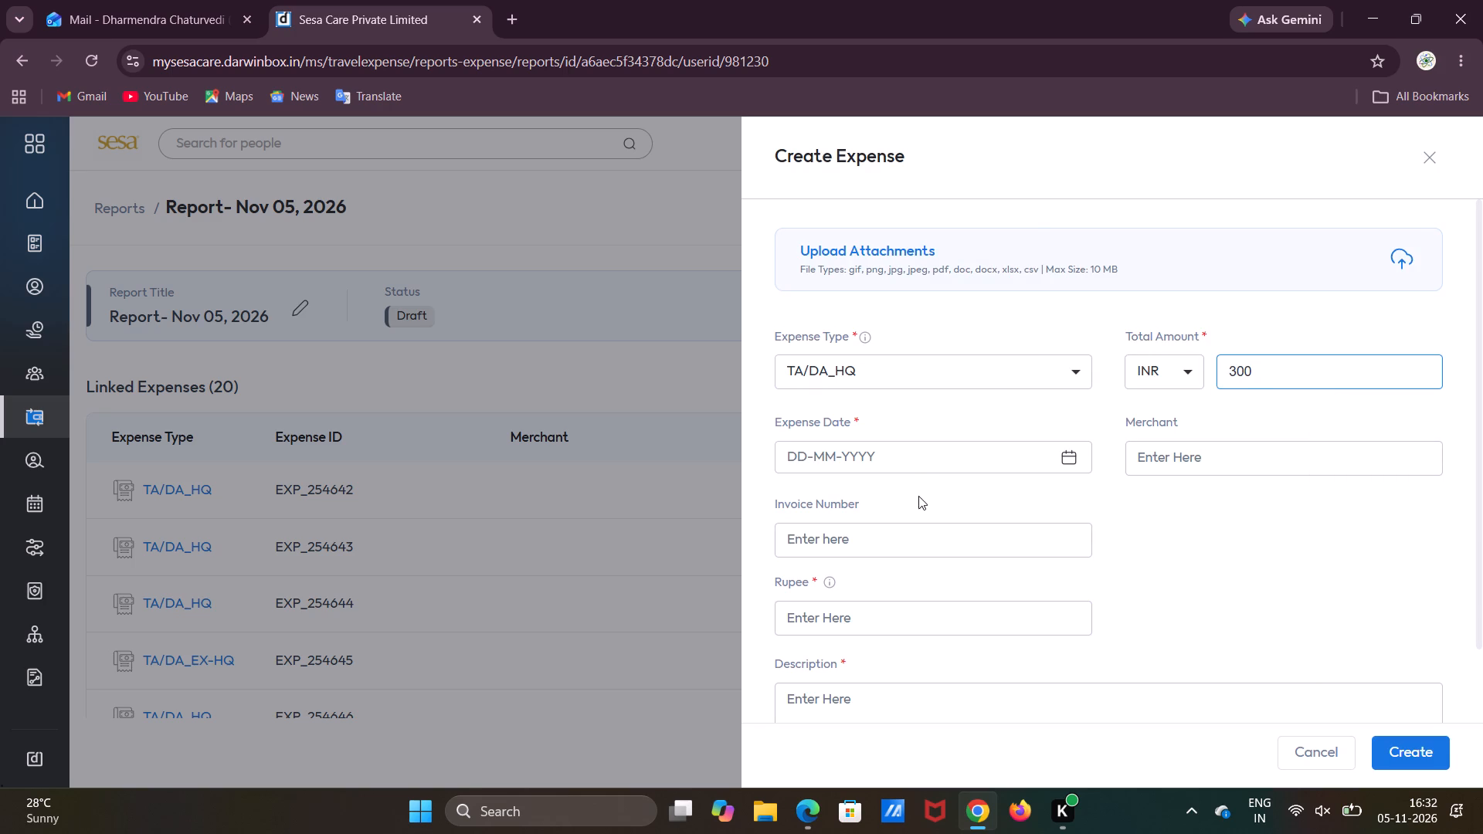
# Date the new TA/DA_HQ expense 30-10-2026, set Rupee to 1, describe it as MARKET VISIT and create the entry.
pyautogui.click(919, 468)
pyautogui.click(803, 140)
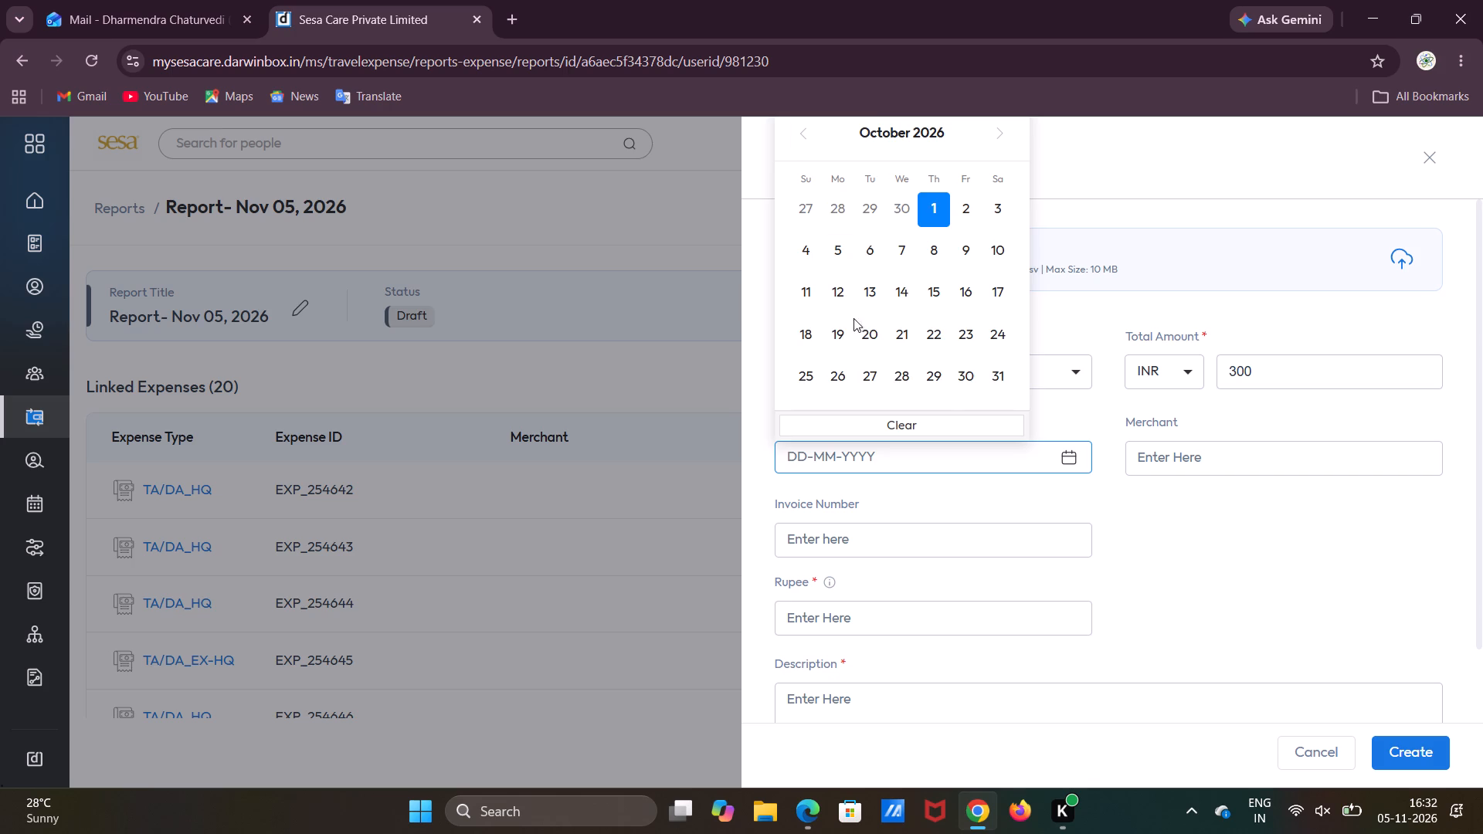
pyautogui.click(967, 373)
pyautogui.click(894, 617)
pyautogui.press('1')
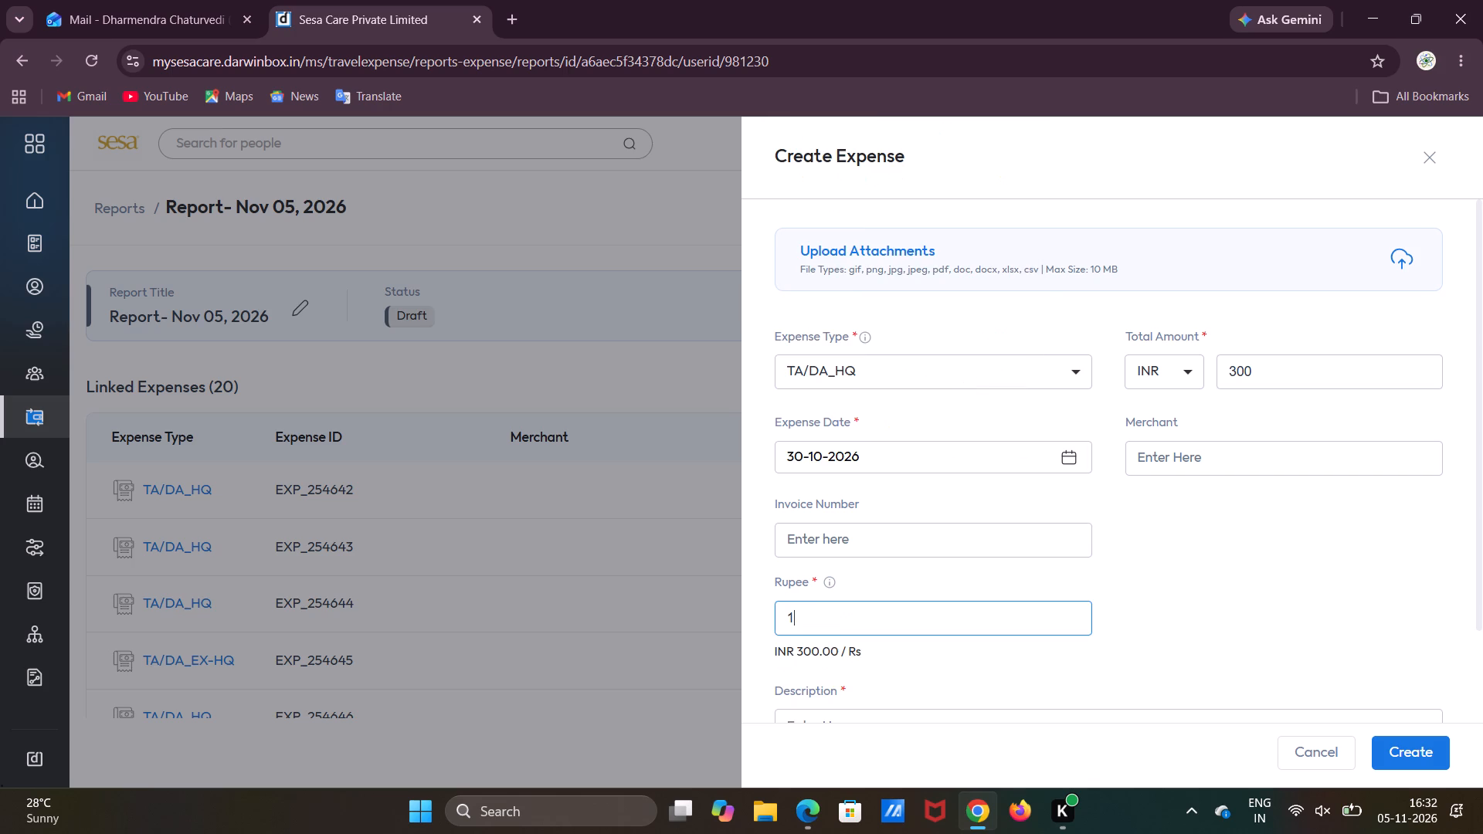
pyautogui.scroll(-2, 798, 628)
pyautogui.click(814, 608)
pyautogui.press(',')
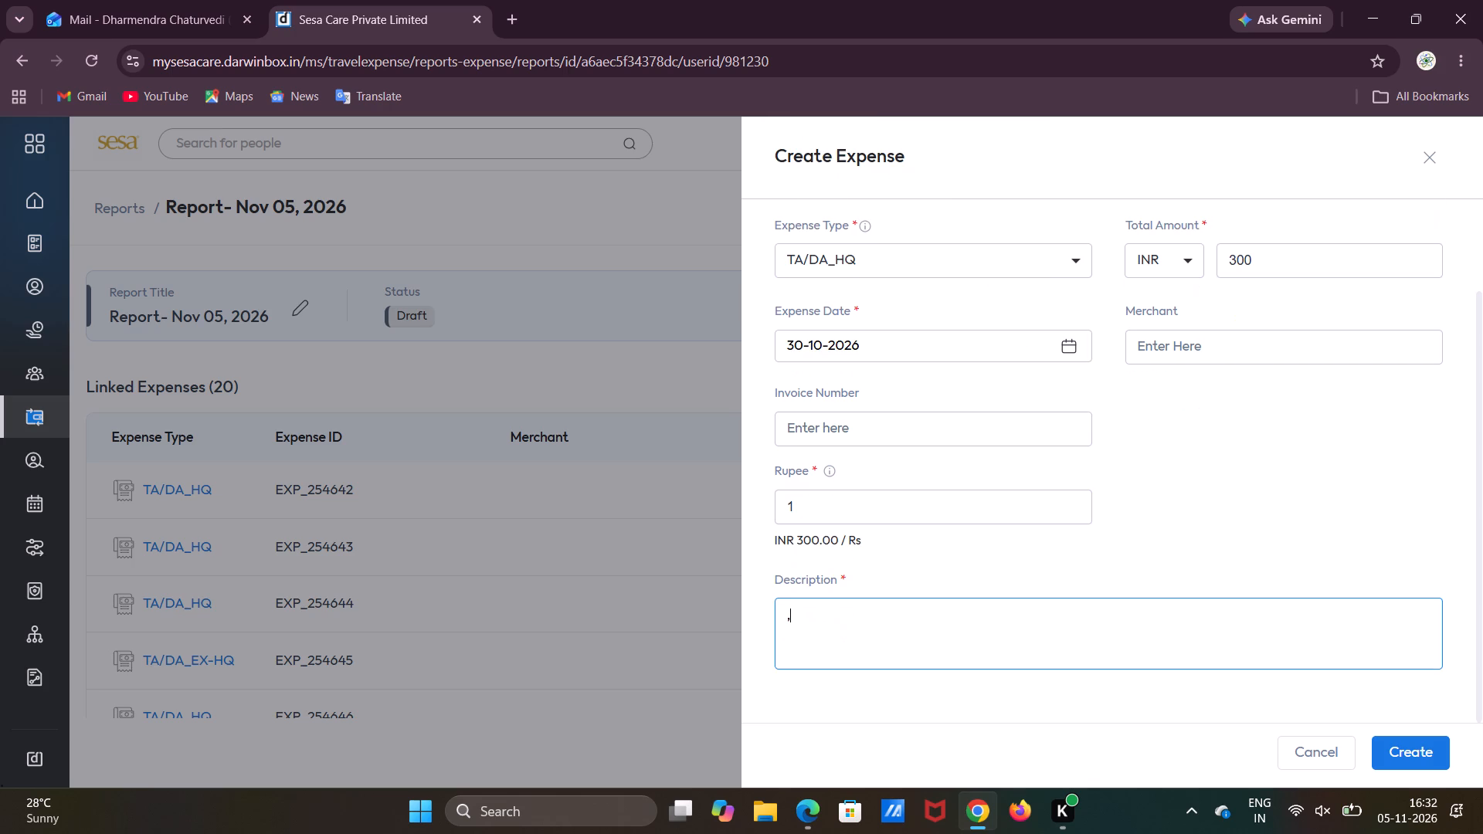
pyautogui.press('BackSpace')
pyautogui.write('MARKET VISIT')
pyautogui.click(1393, 742)
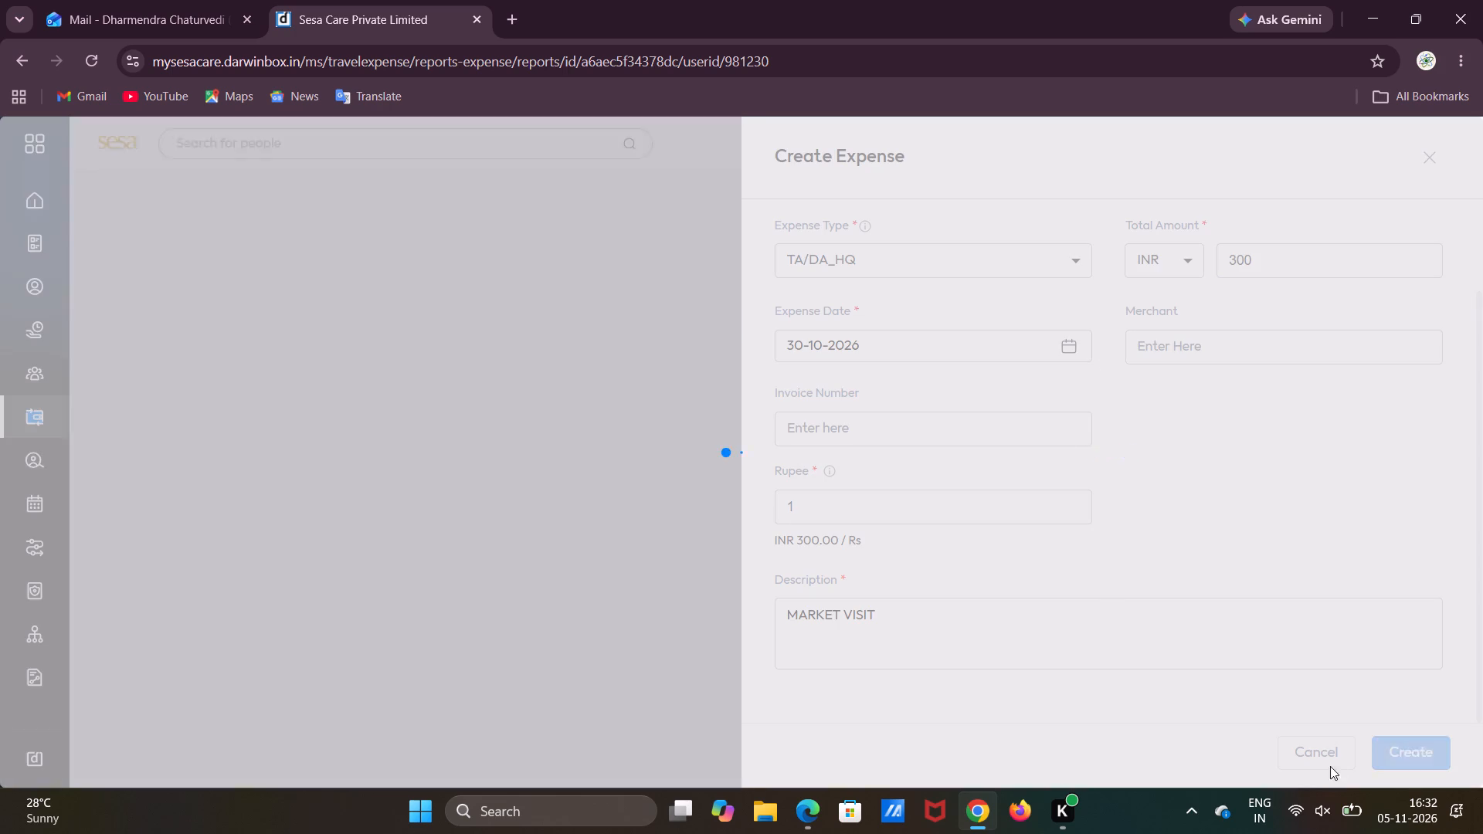
# Start a twenty-second expense manually in the report with type TA/DA_HQ and total amount 300.
pyautogui.click(1376, 394)
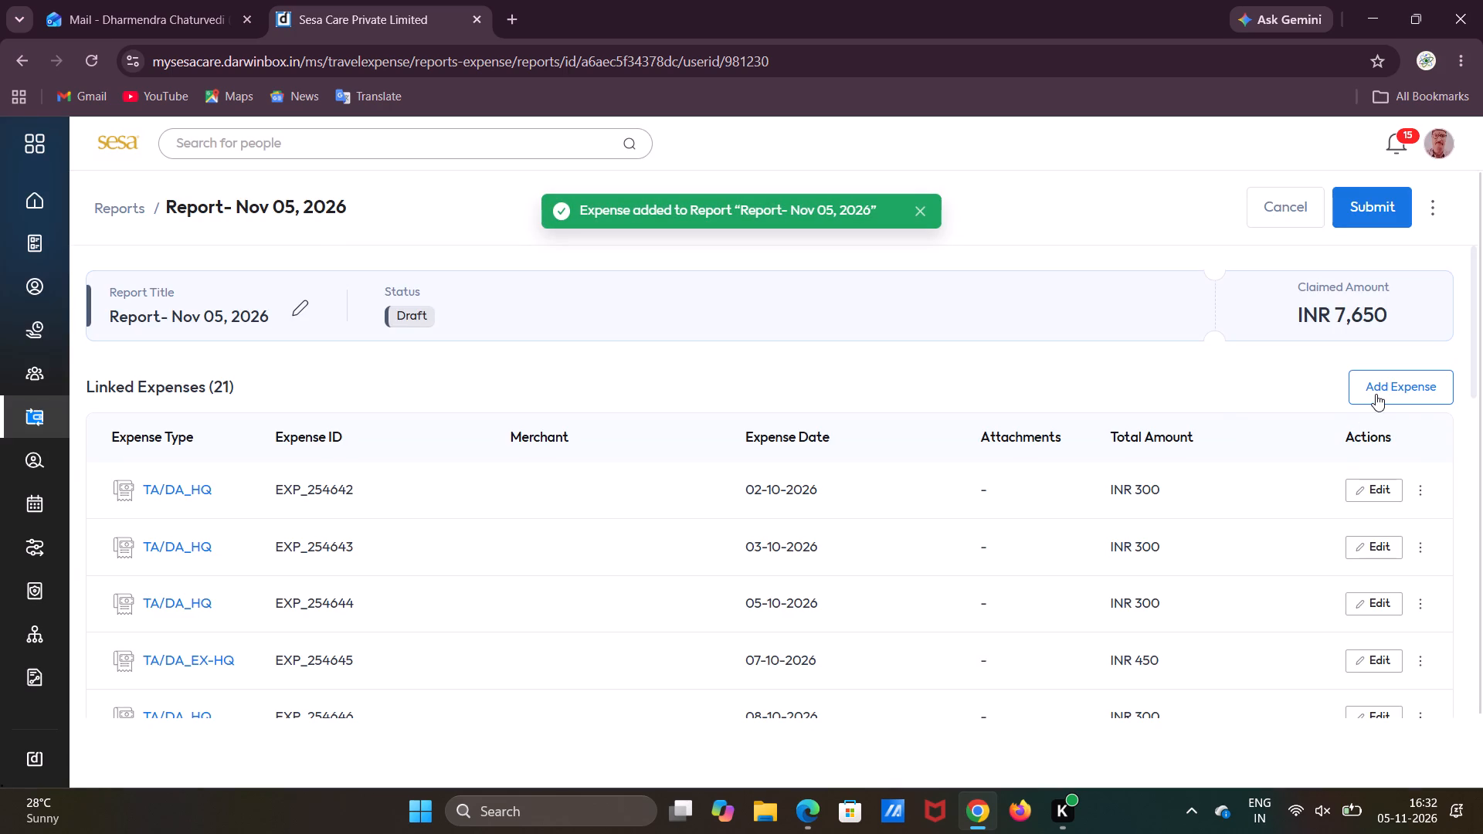
pyautogui.click(1307, 432)
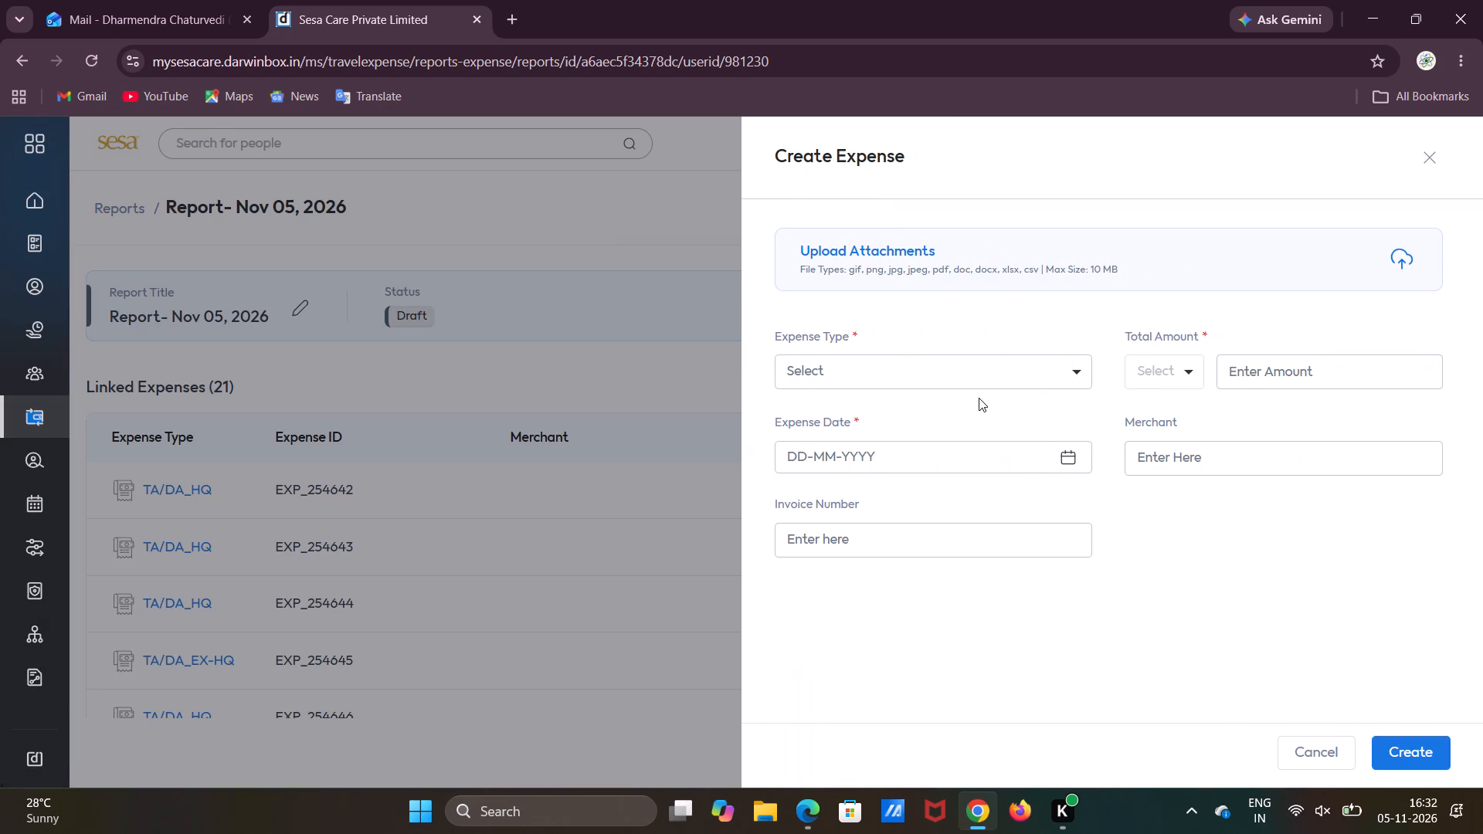
pyautogui.click(977, 387)
pyautogui.write('EX')
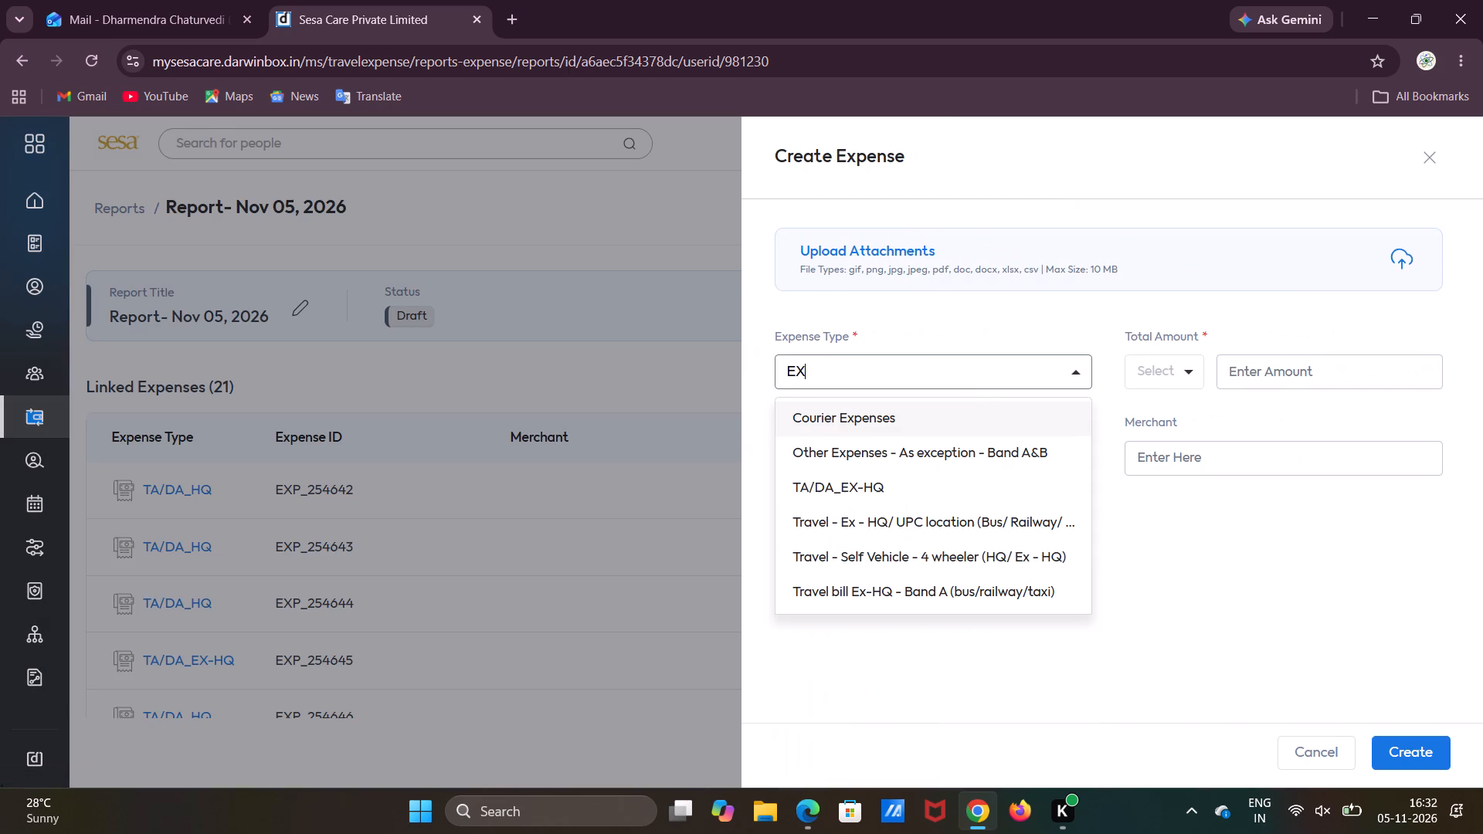
pyautogui.press('BackSpace')
pyautogui.press('BackSpace')
pyautogui.write('HQ')
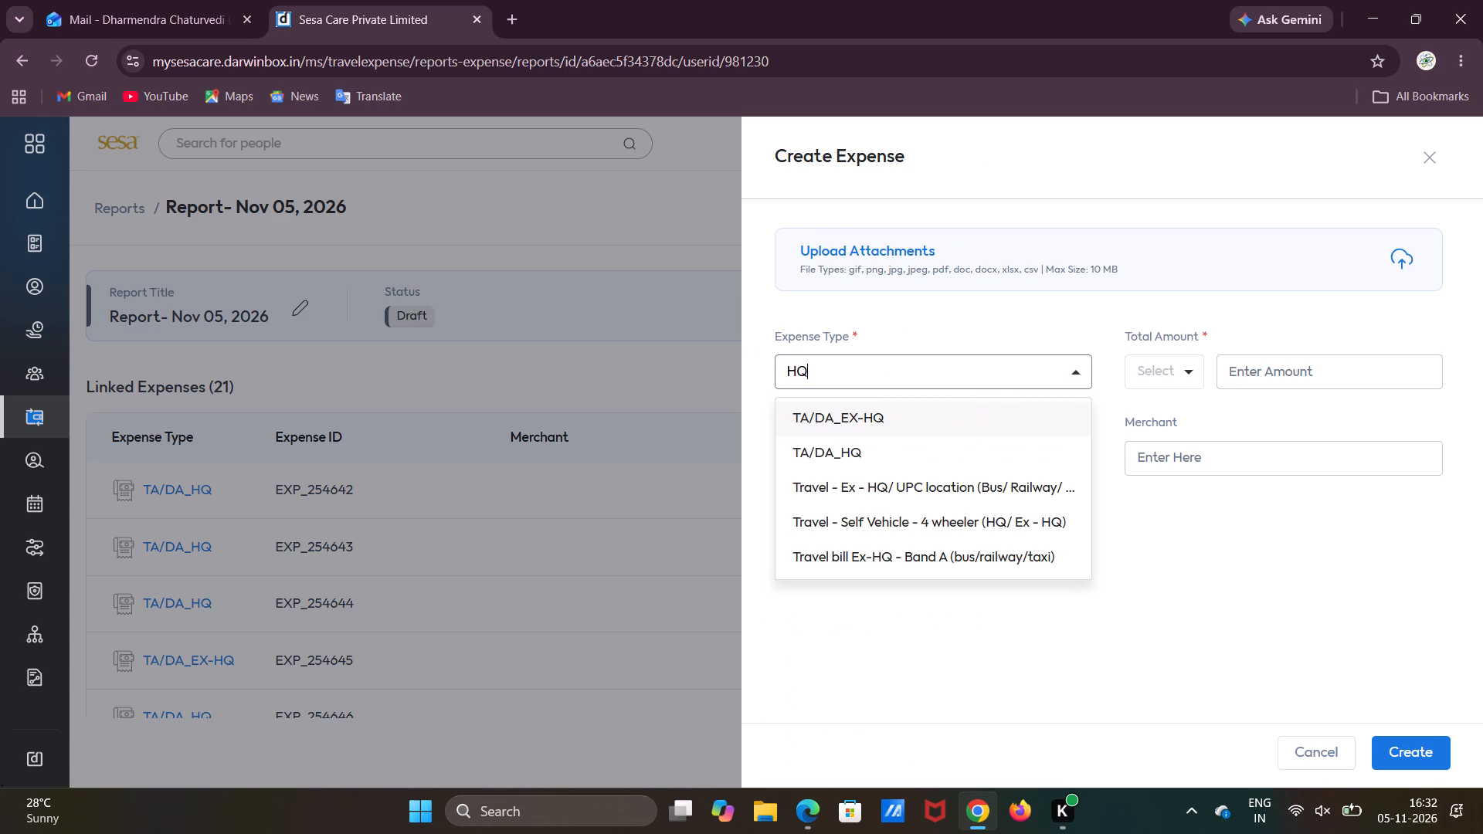
pyautogui.click(960, 464)
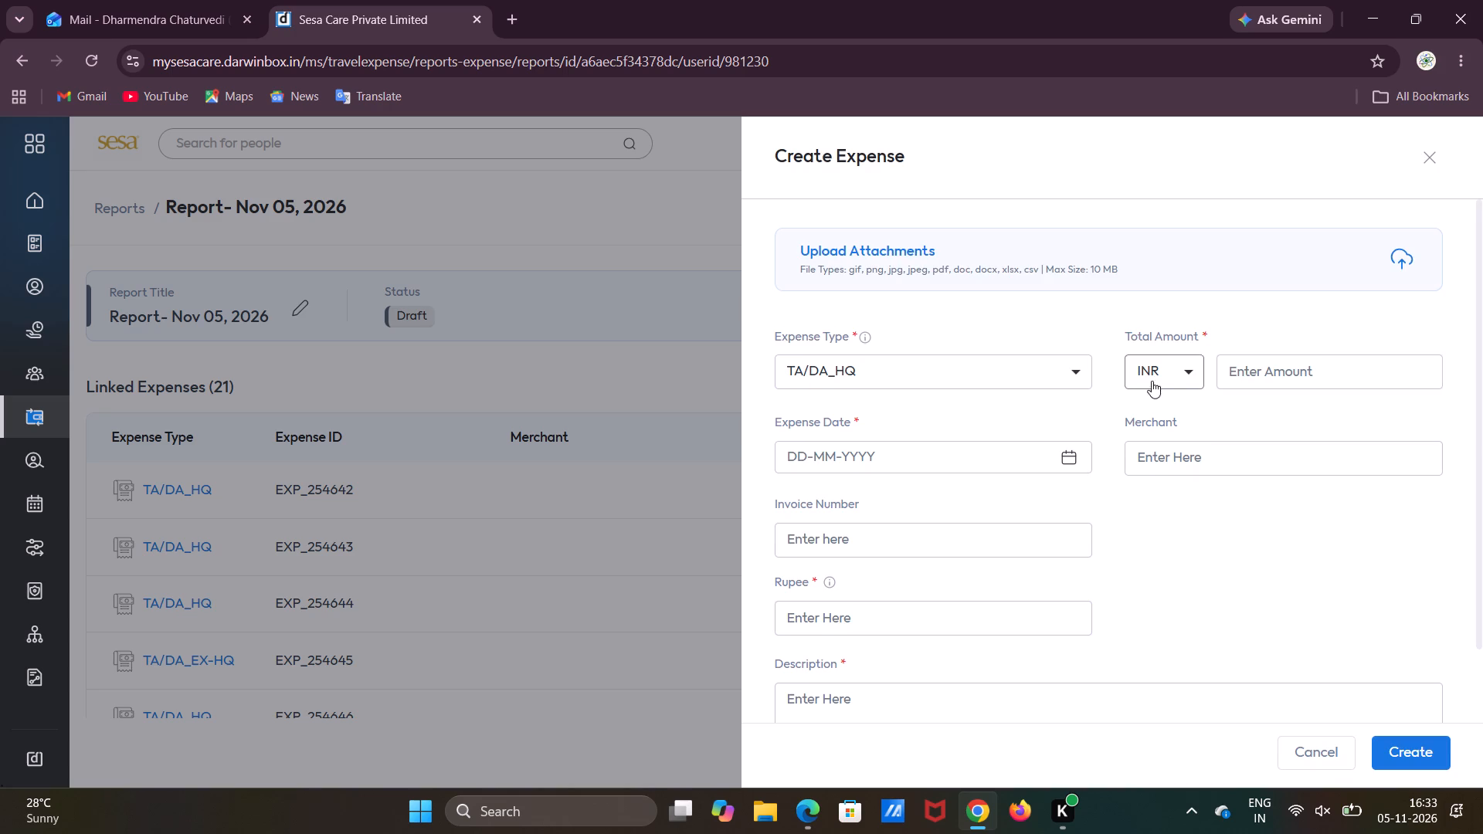
pyautogui.click(1247, 357)
pyautogui.write('300')
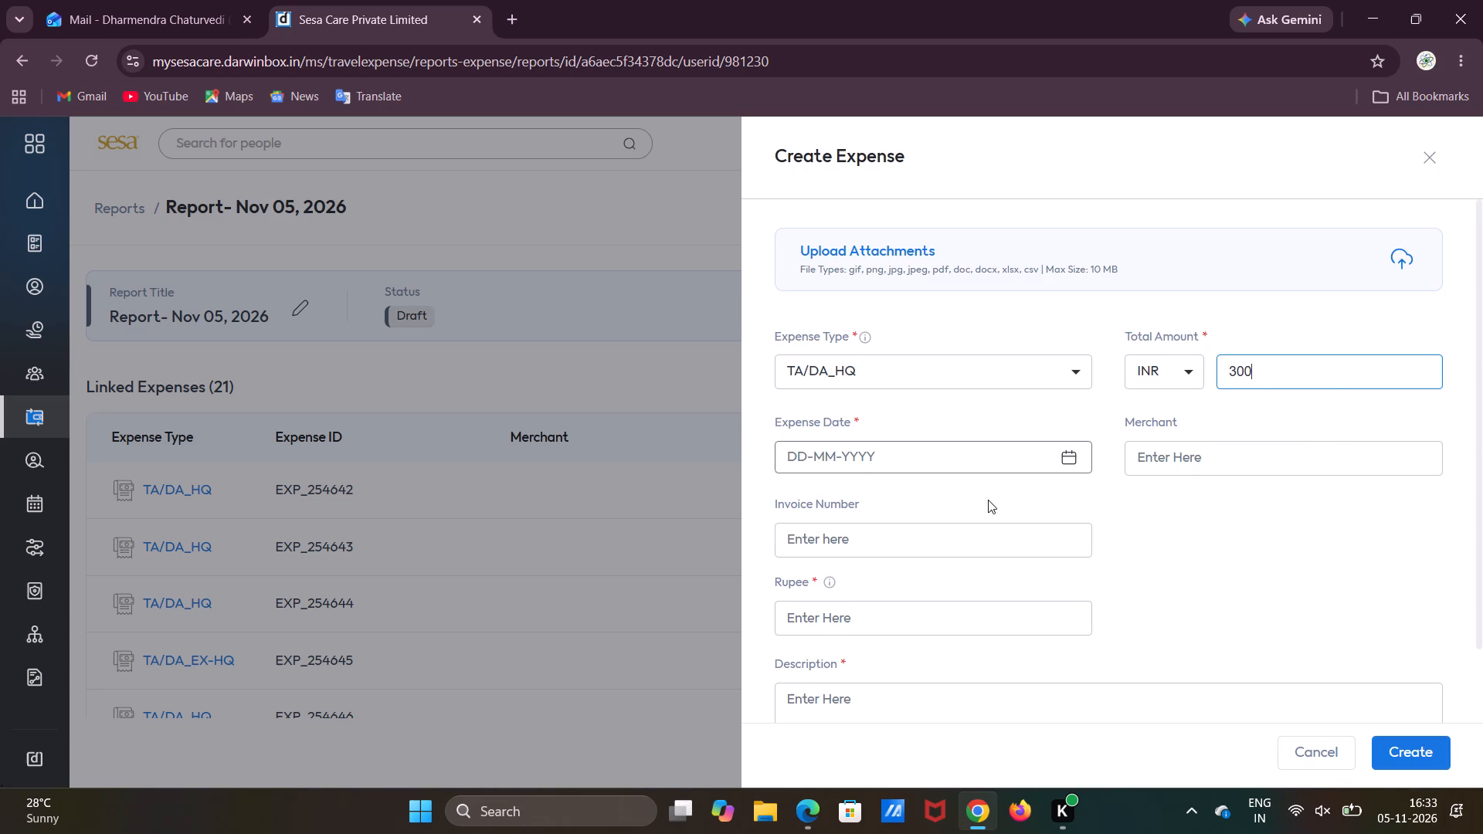
# Date the new TA/DA_HQ expense 31-10-2026, set Rupee to 1, describe it as MARKET VISIT and create the entry.
pyautogui.click(963, 474)
pyautogui.click(962, 463)
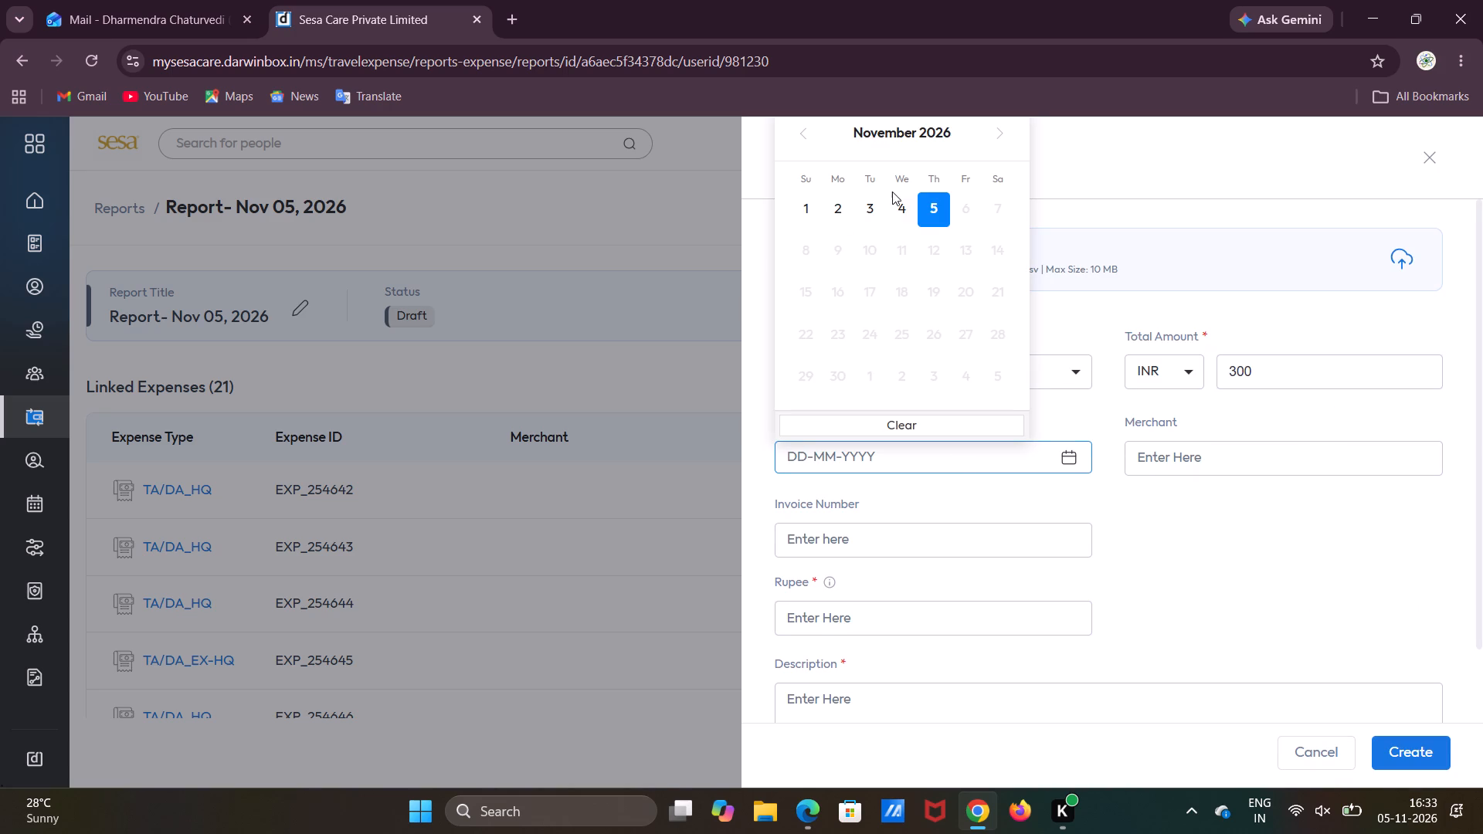
pyautogui.click(803, 147)
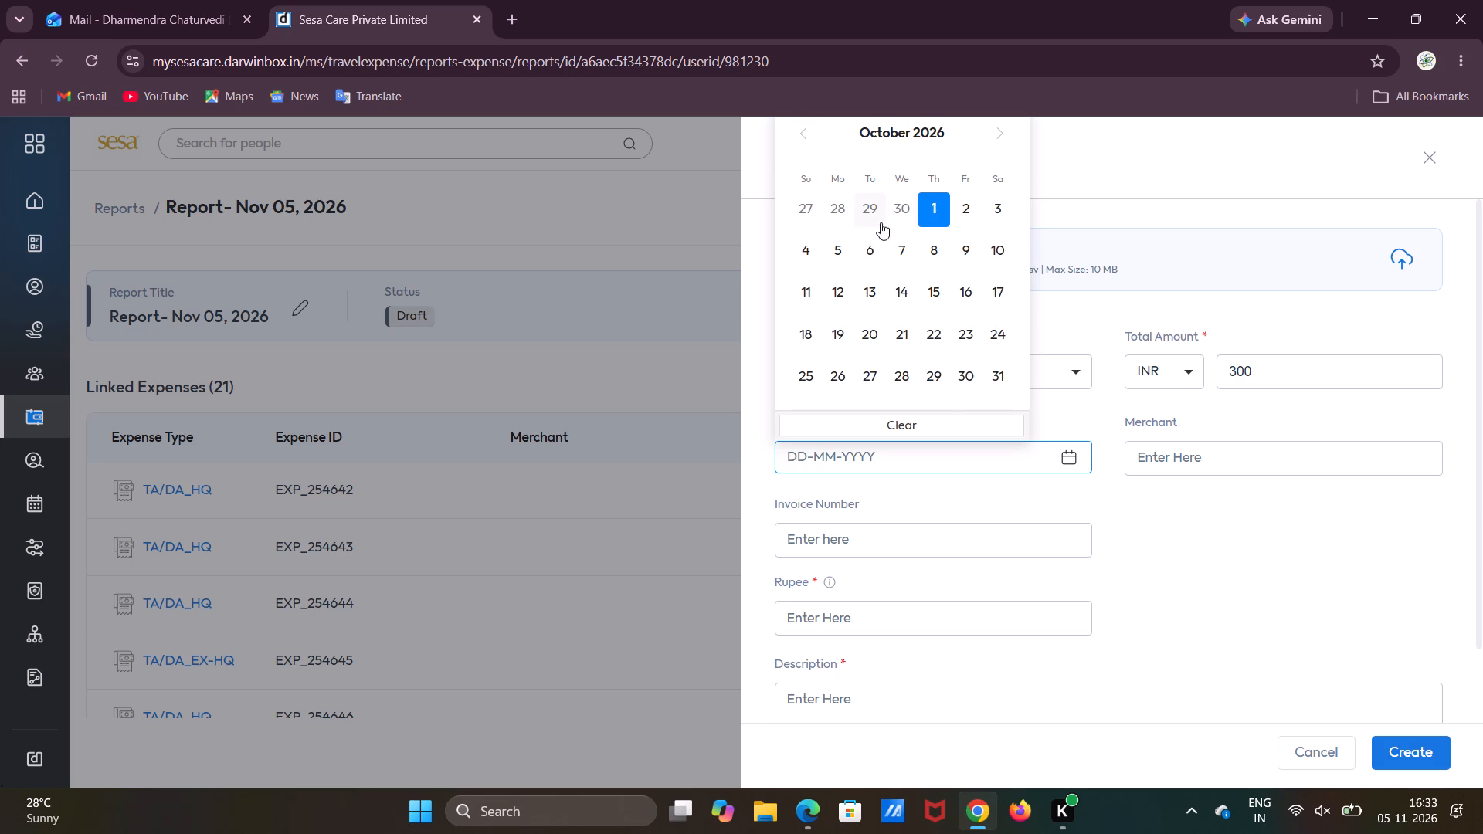
pyautogui.click(1002, 385)
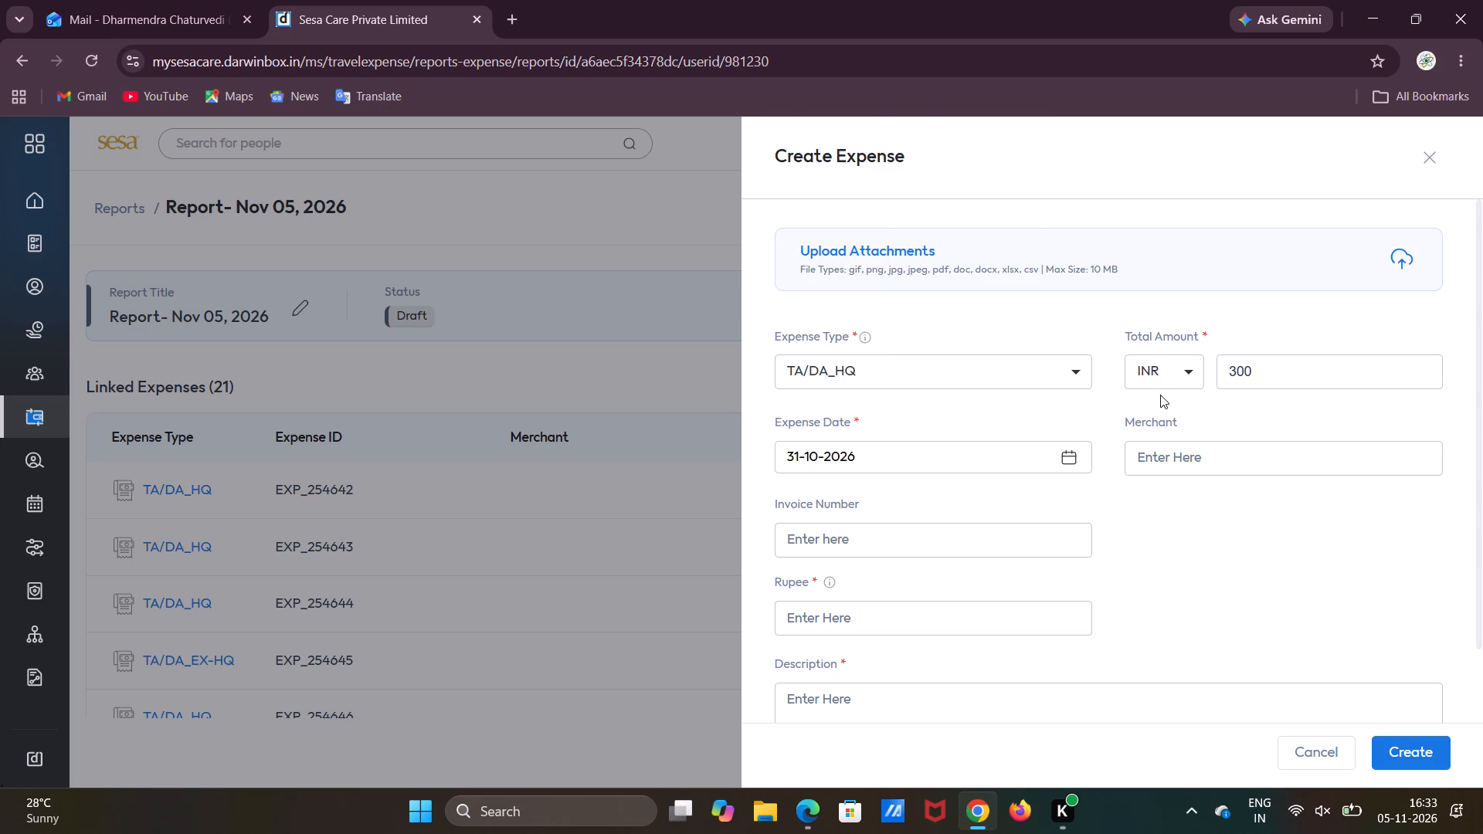
pyautogui.click(1232, 454)
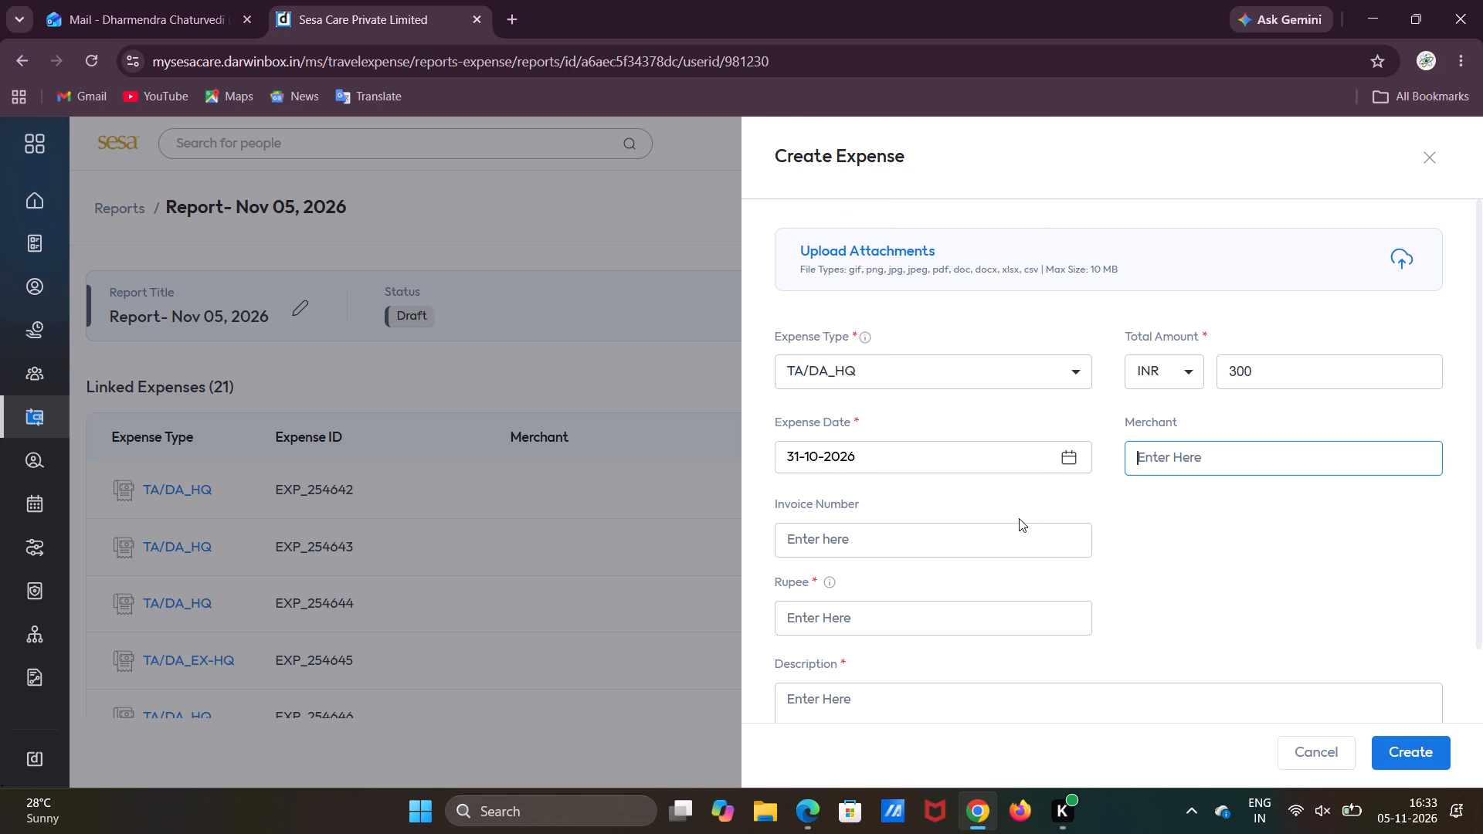
pyautogui.click(927, 627)
pyautogui.press('1')
pyautogui.scroll(-1, 927, 627)
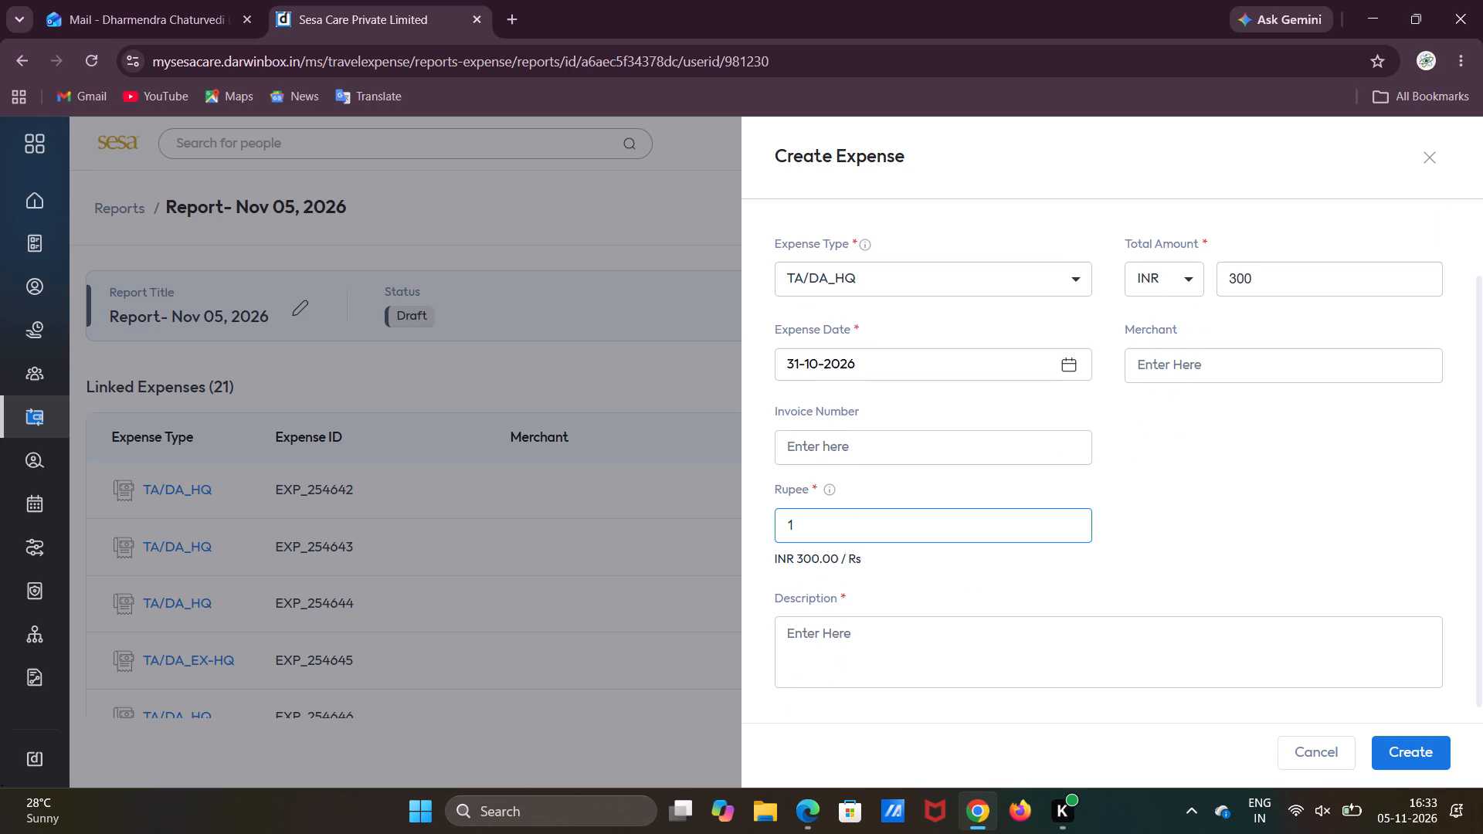
pyautogui.scroll(-1, 927, 627)
pyautogui.click(847, 588)
pyautogui.click(840, 604)
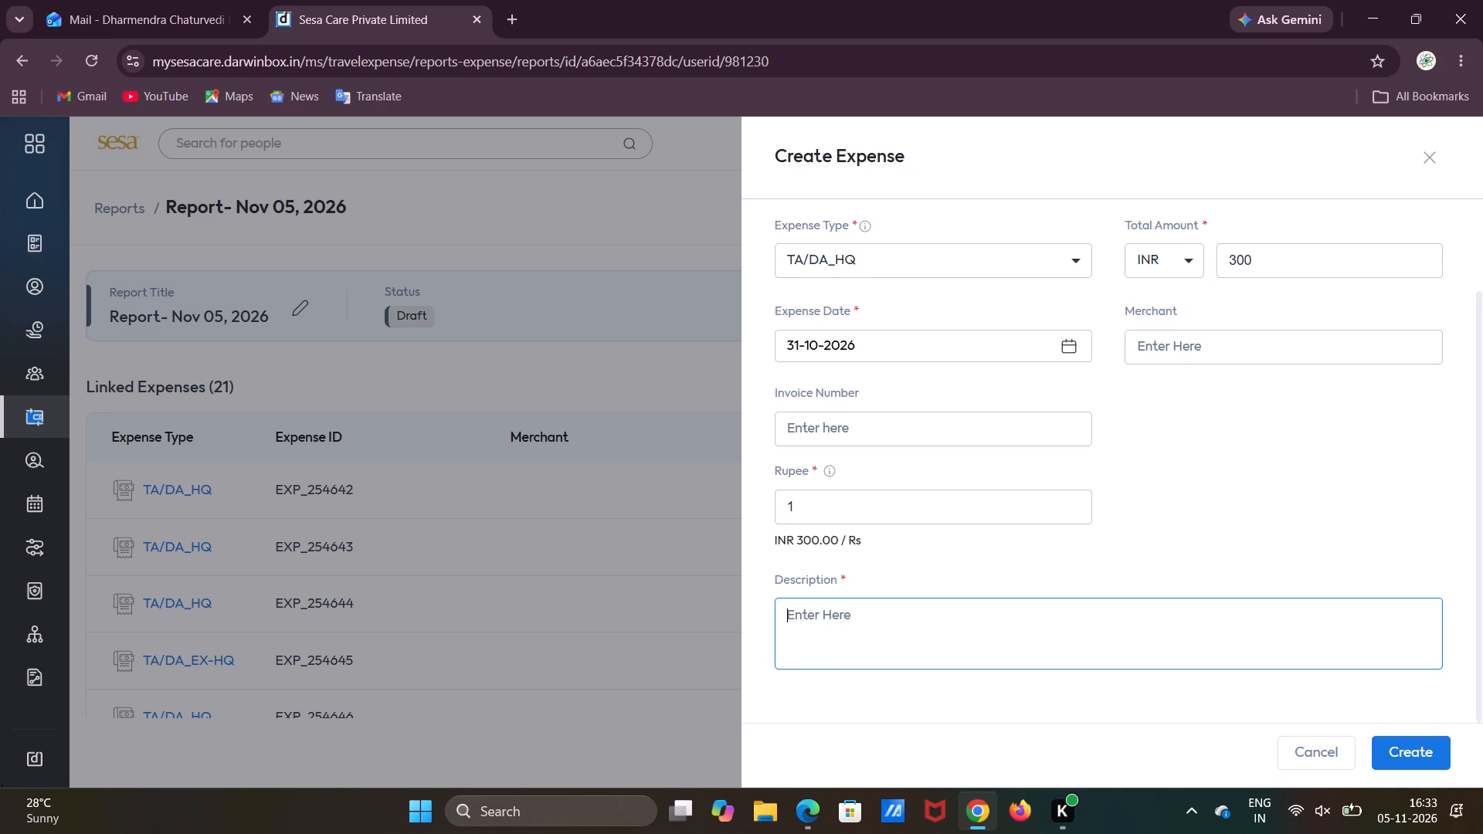
pyautogui.write('MARKET VISIT')
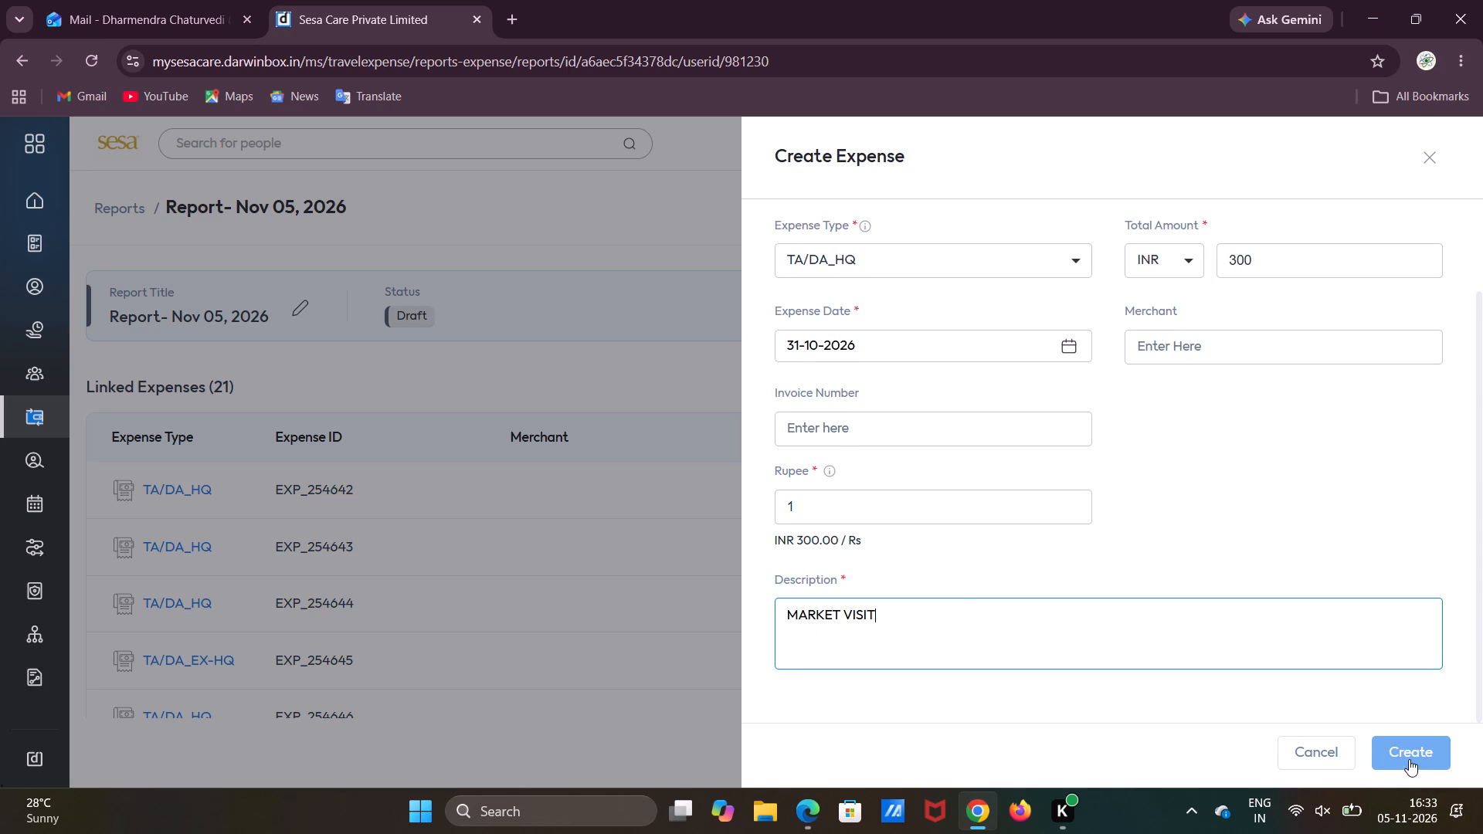
pyautogui.click(1409, 759)
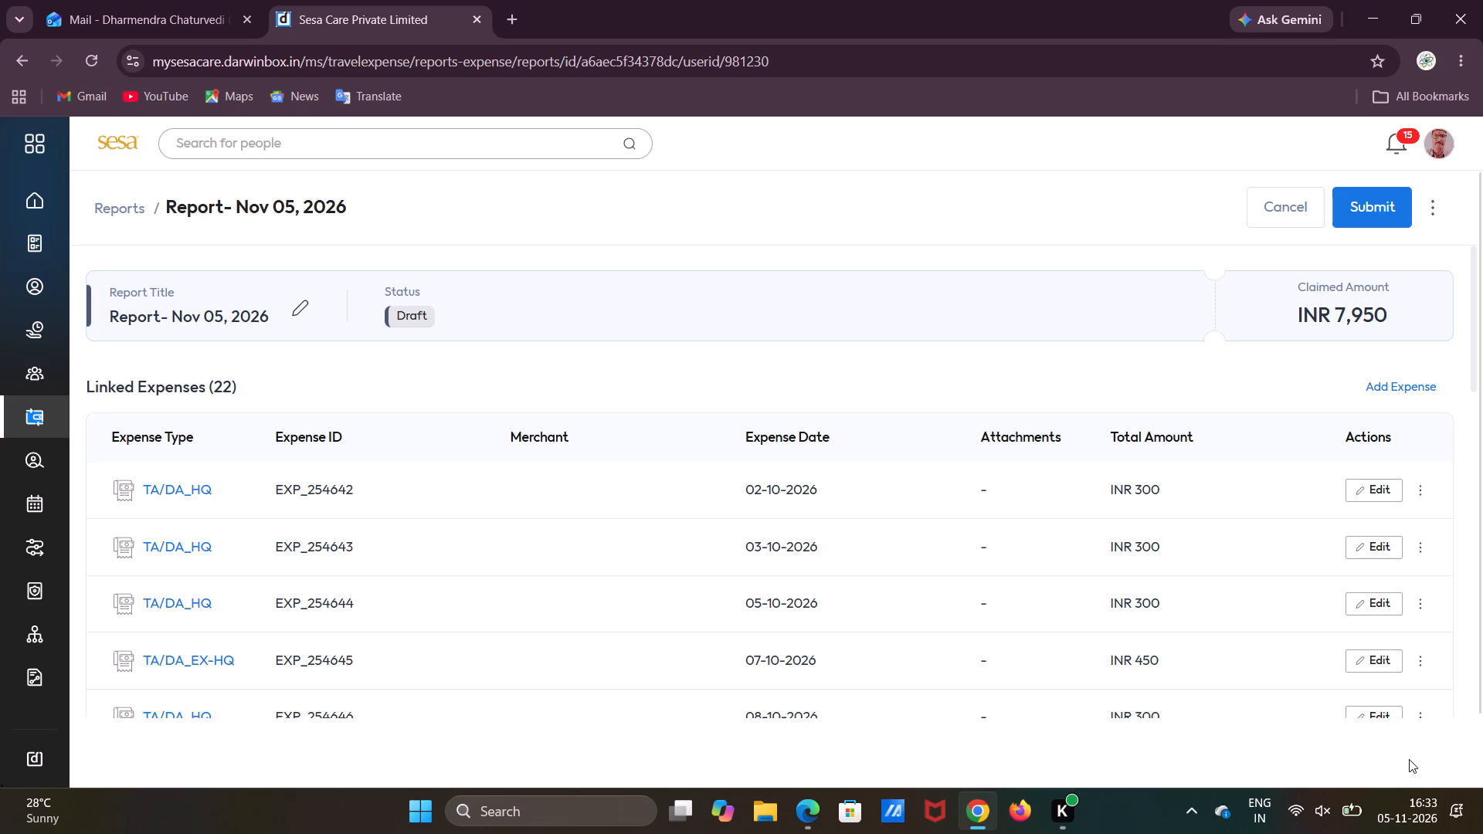
# Review the report's linked expenses from start to end, checking each entry's type, date and amount.
pyautogui.scroll(-6, 1409, 759)
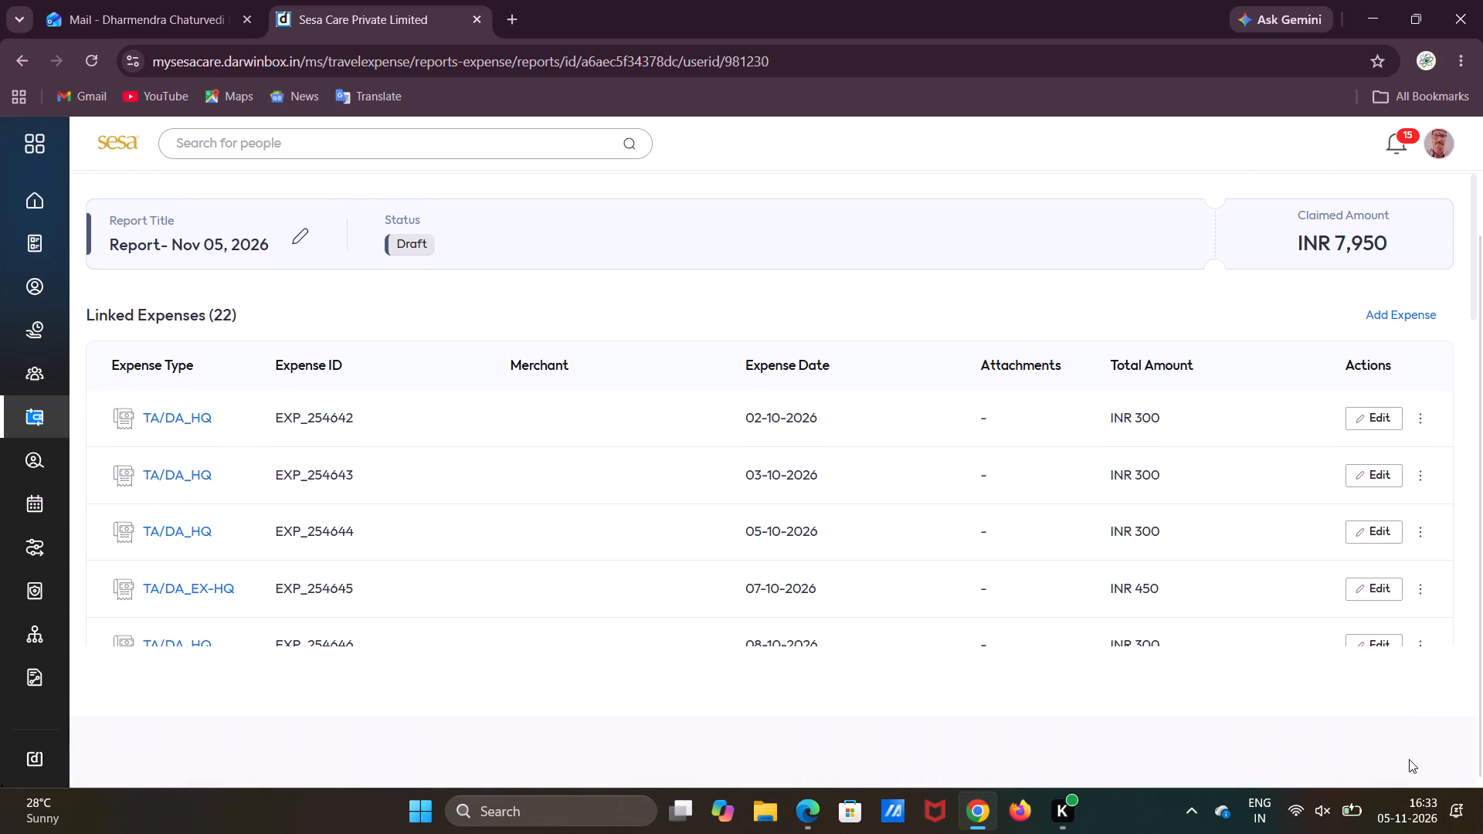
pyautogui.scroll(-7, 1211, 551)
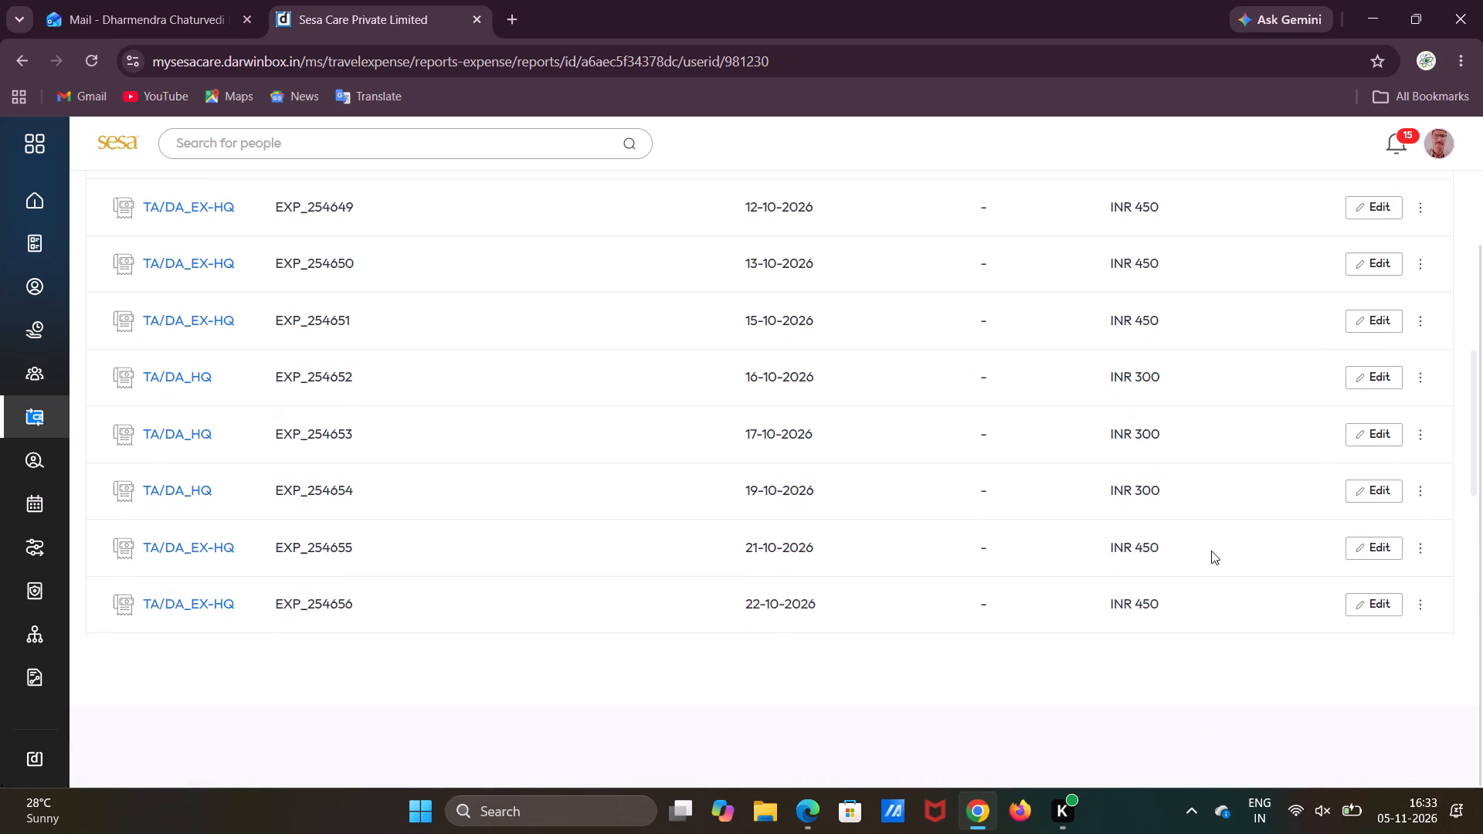
pyautogui.scroll(-6, 1211, 551)
pyautogui.scroll(6, 1211, 551)
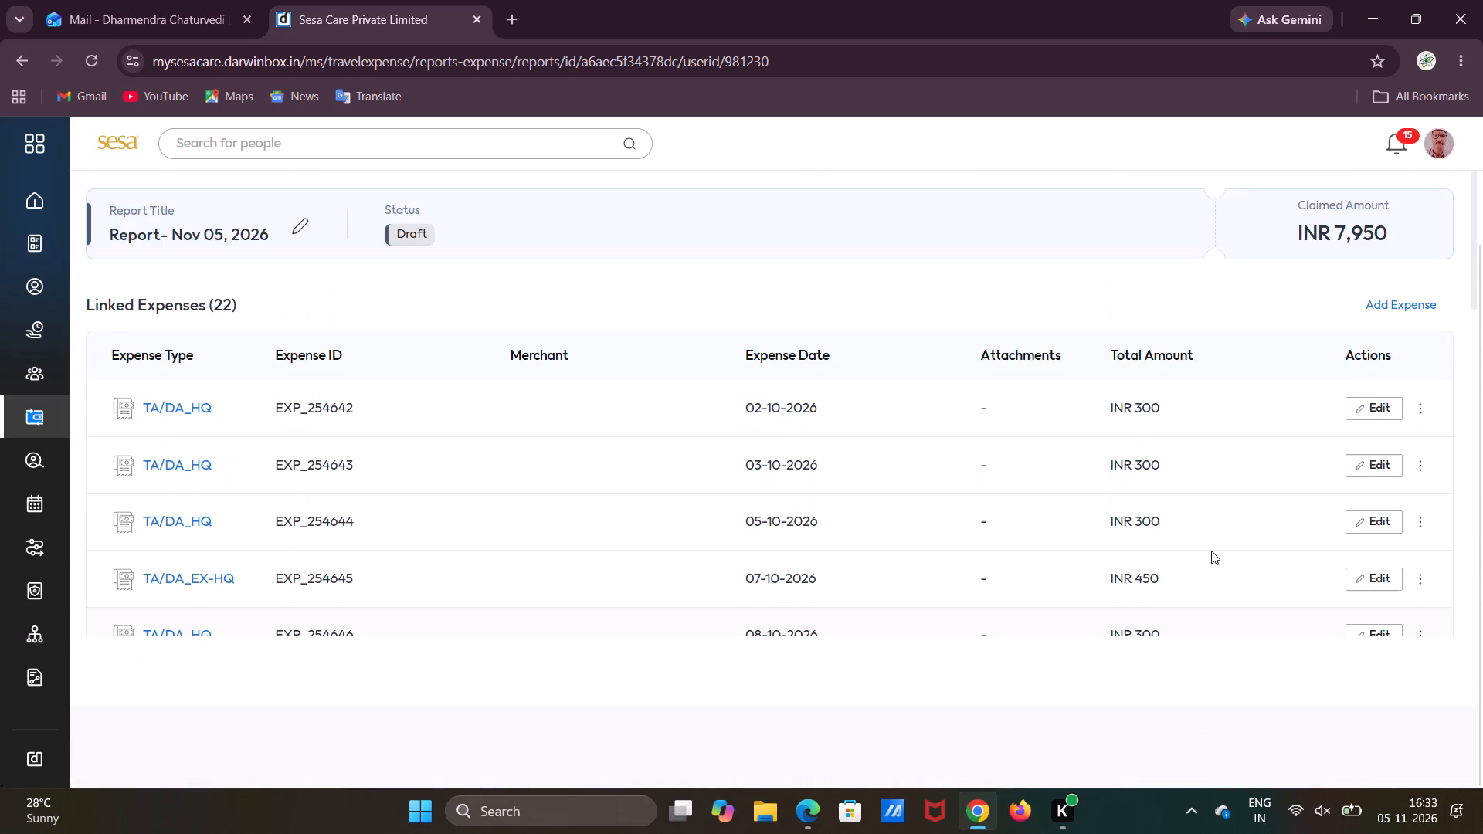
pyautogui.scroll(-1, 1211, 551)
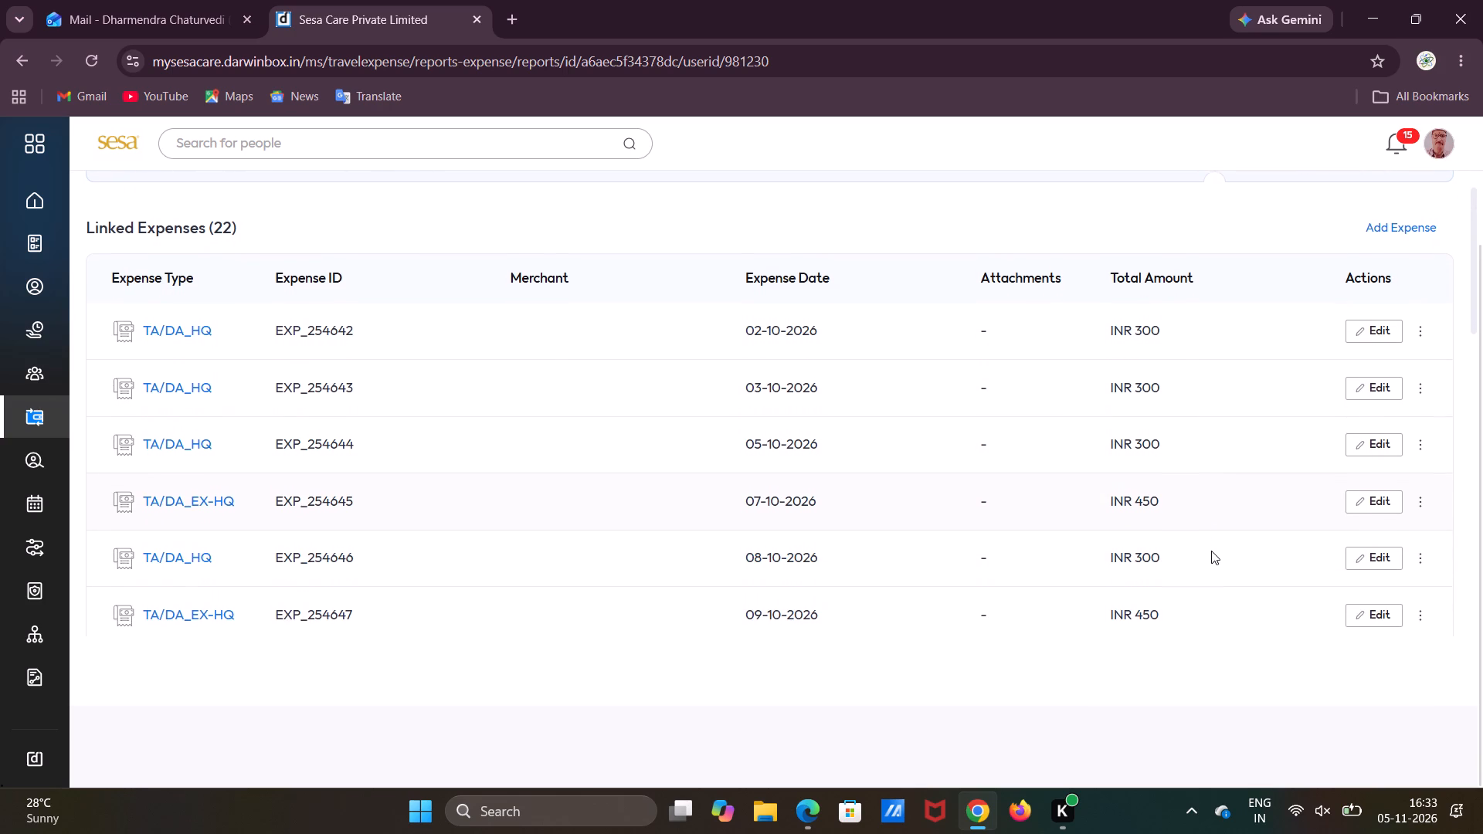
pyautogui.scroll(-1, 1211, 551)
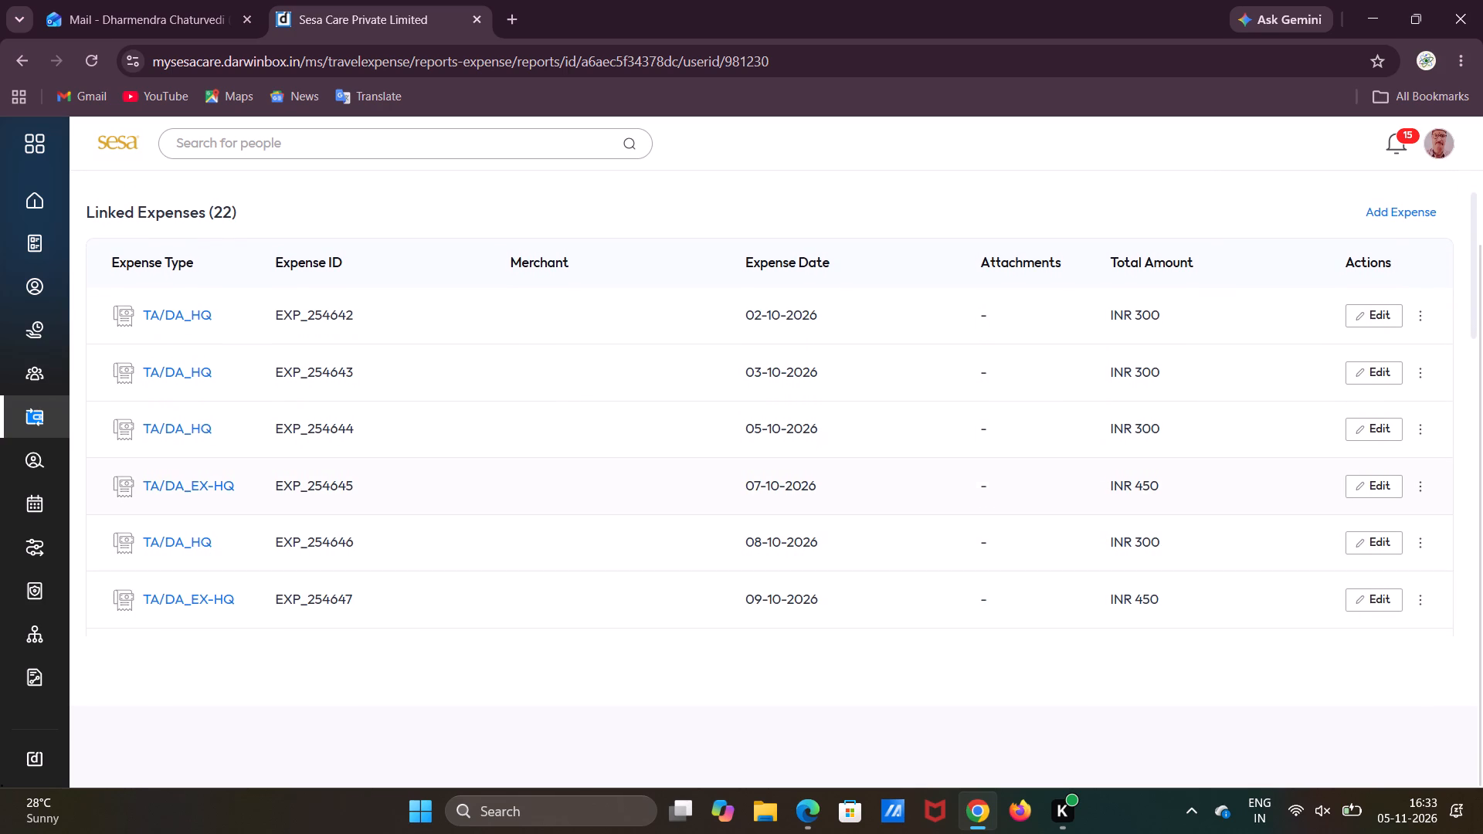
pyautogui.scroll(-2, 938, 604)
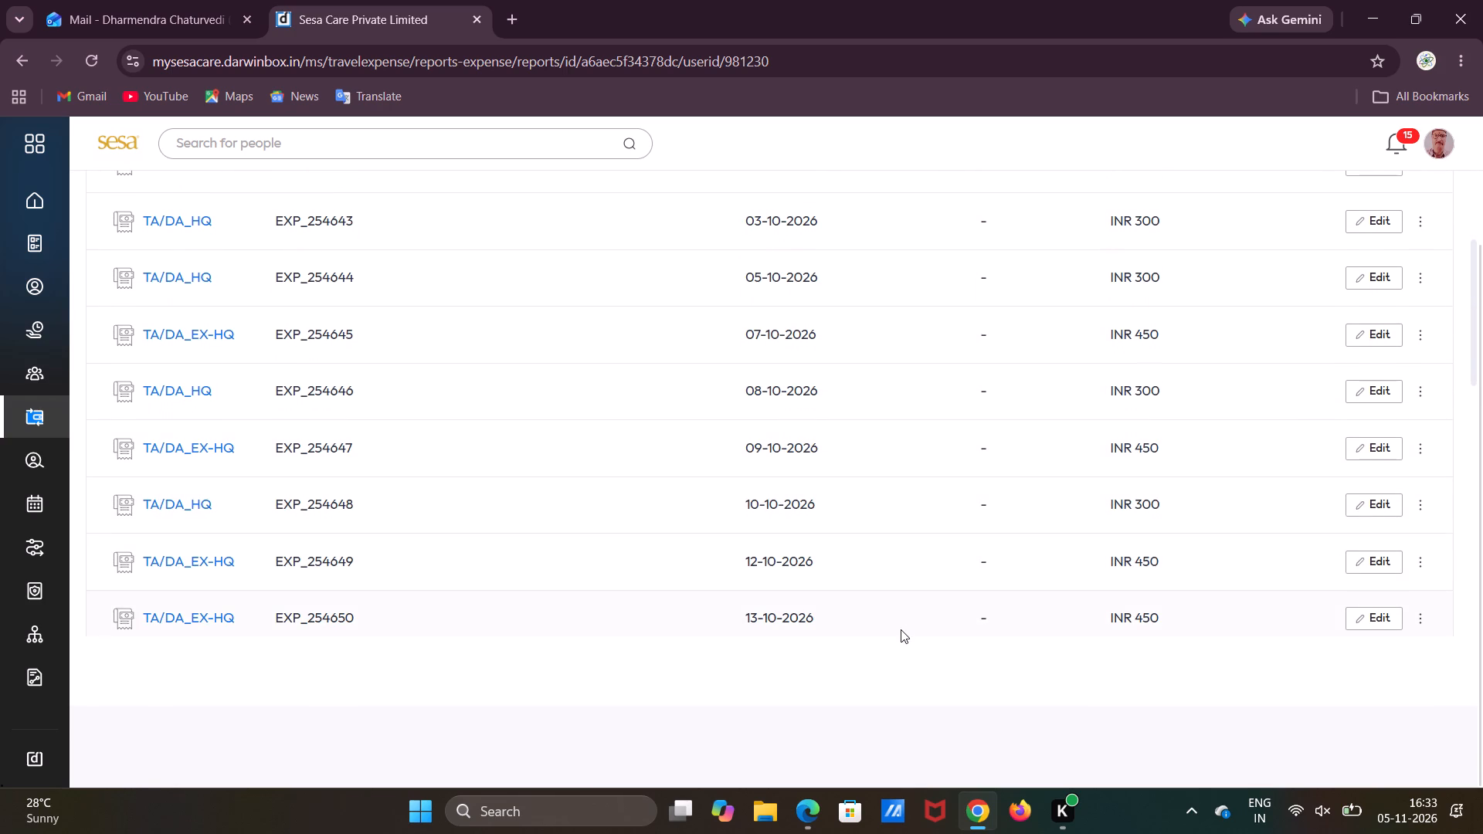
pyautogui.scroll(-2, 901, 629)
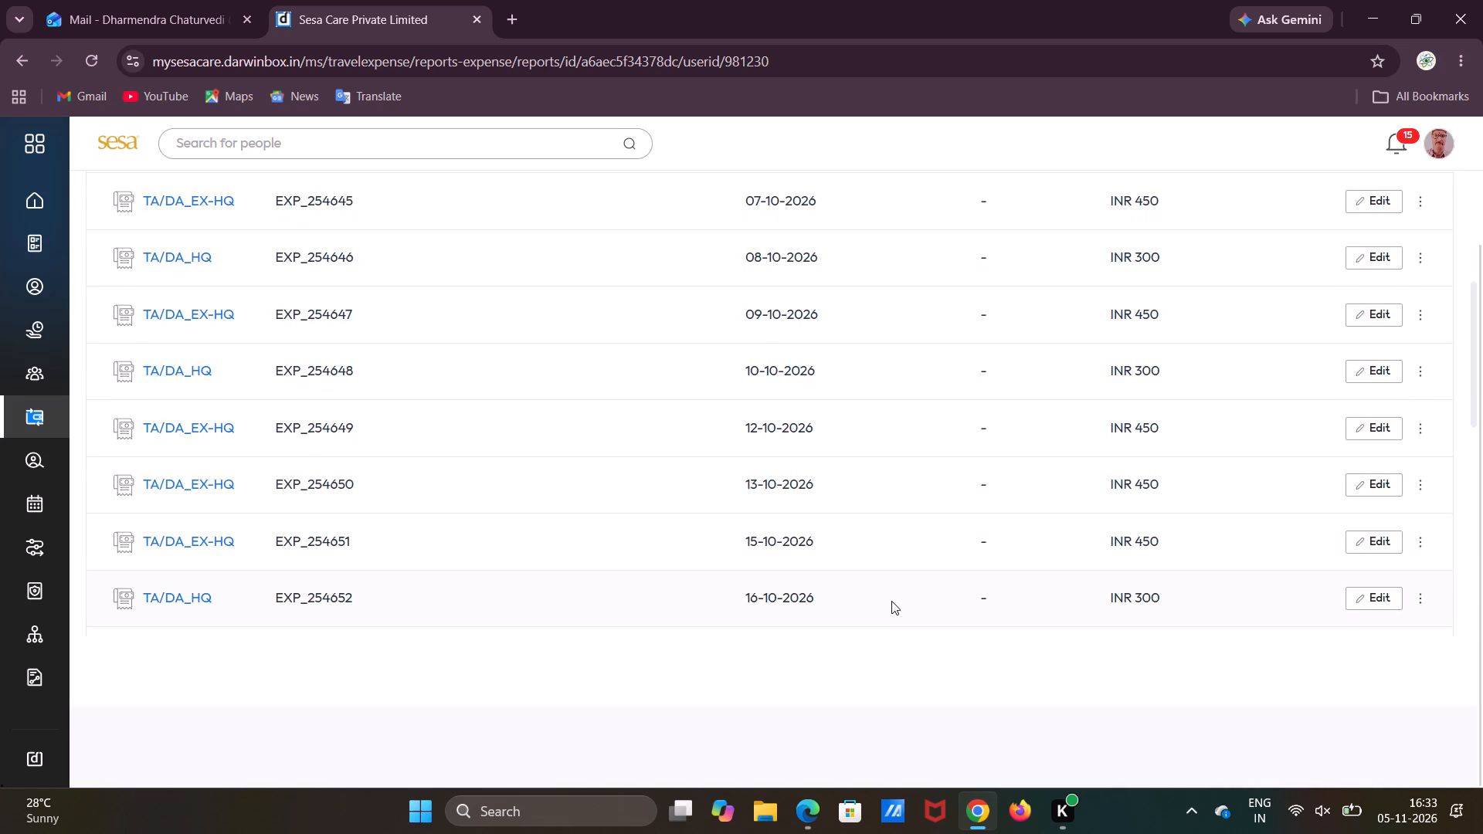
pyautogui.scroll(-4, 891, 601)
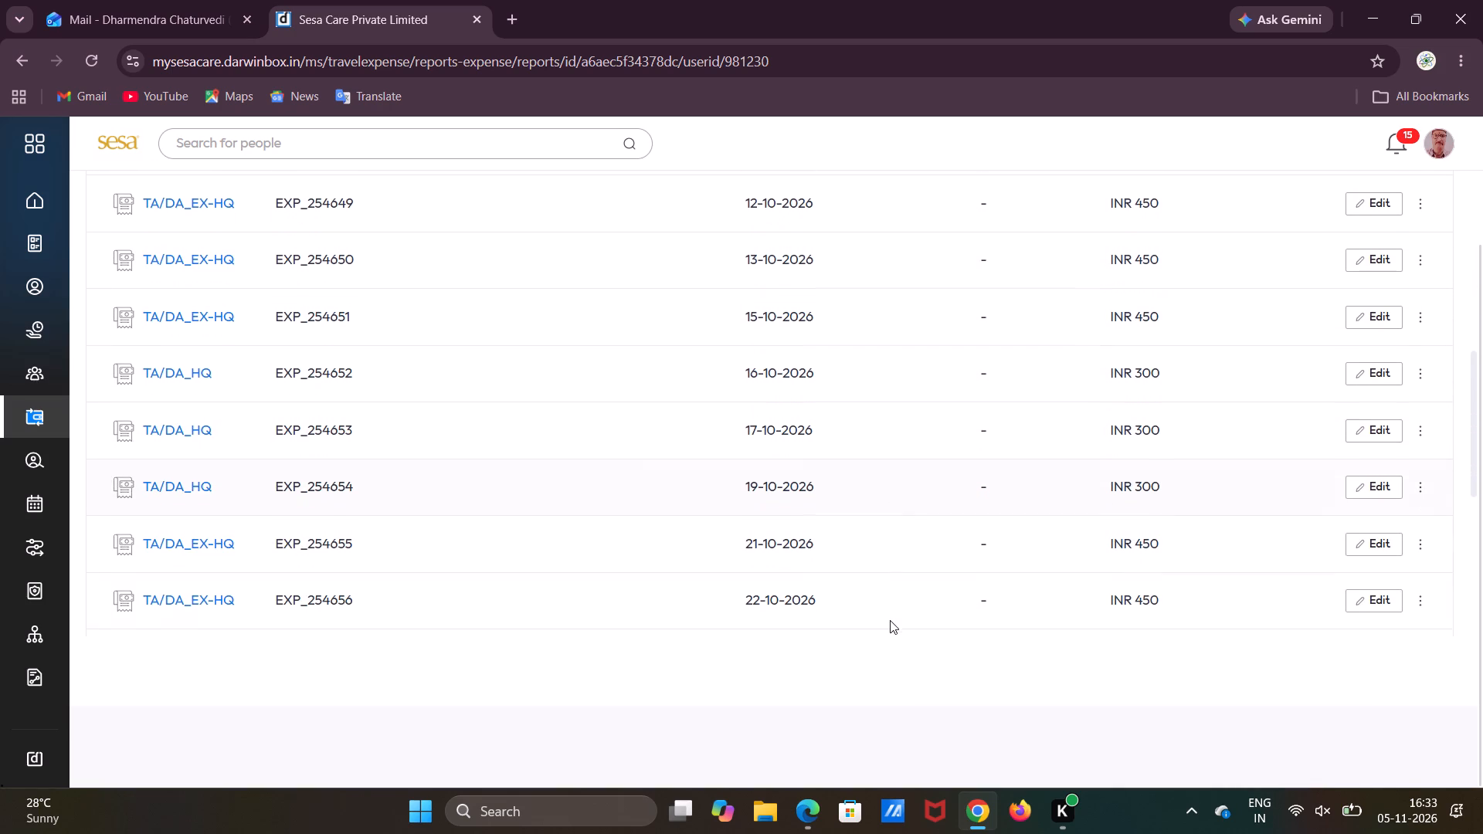
pyautogui.scroll(-2, 892, 593)
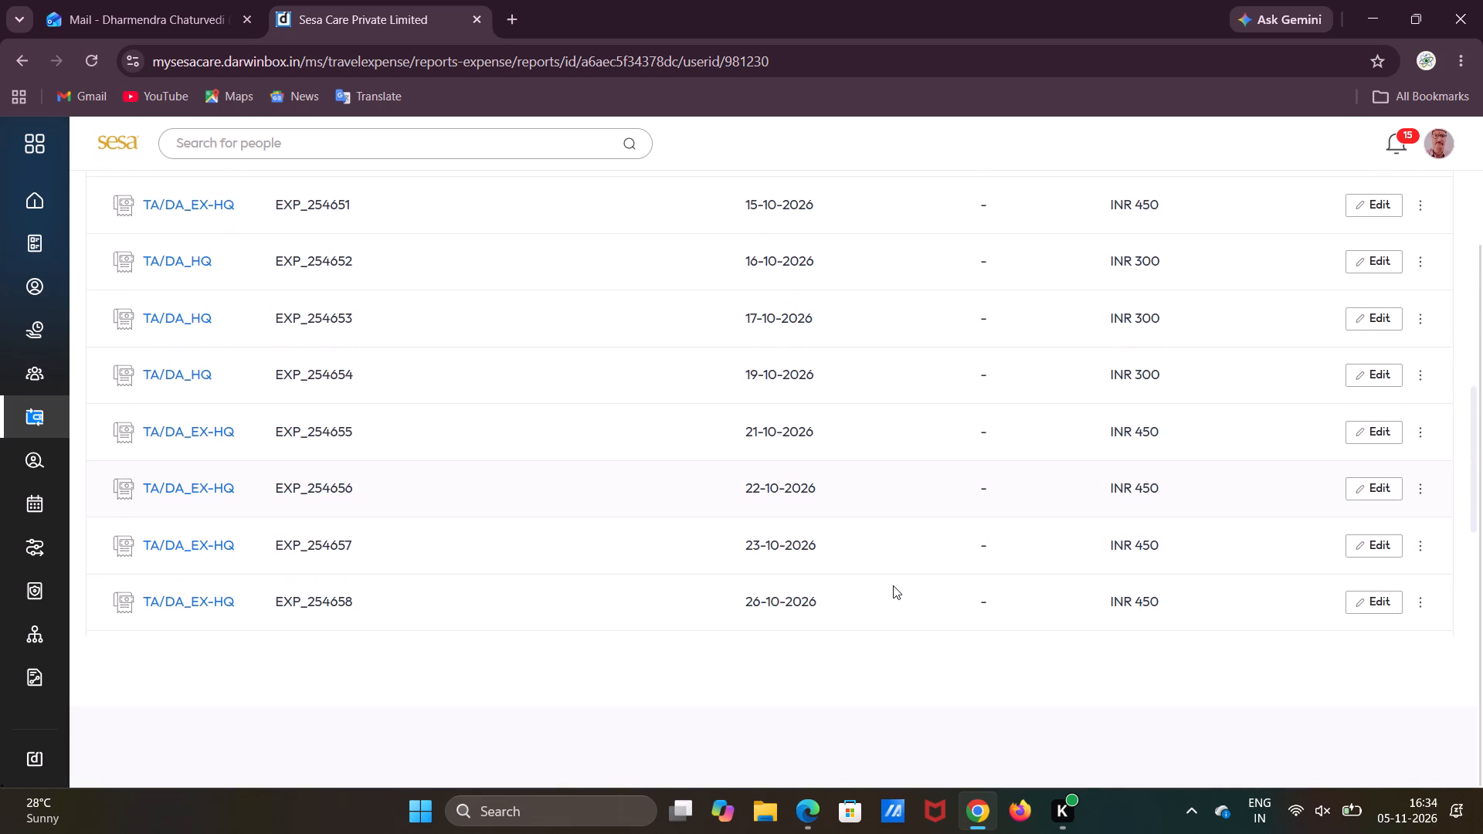
pyautogui.scroll(-3, 884, 615)
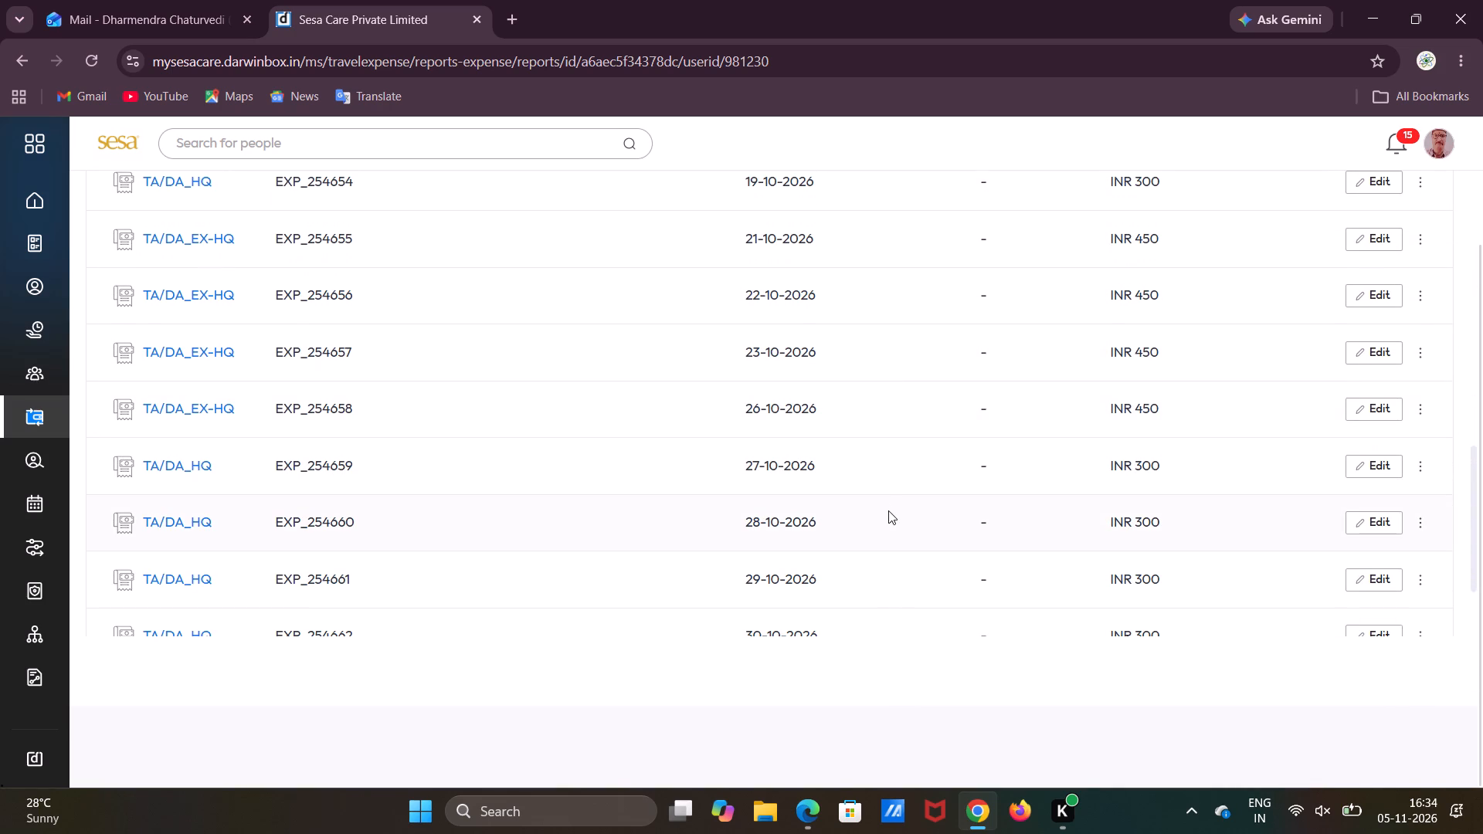
pyautogui.scroll(-1, 866, 582)
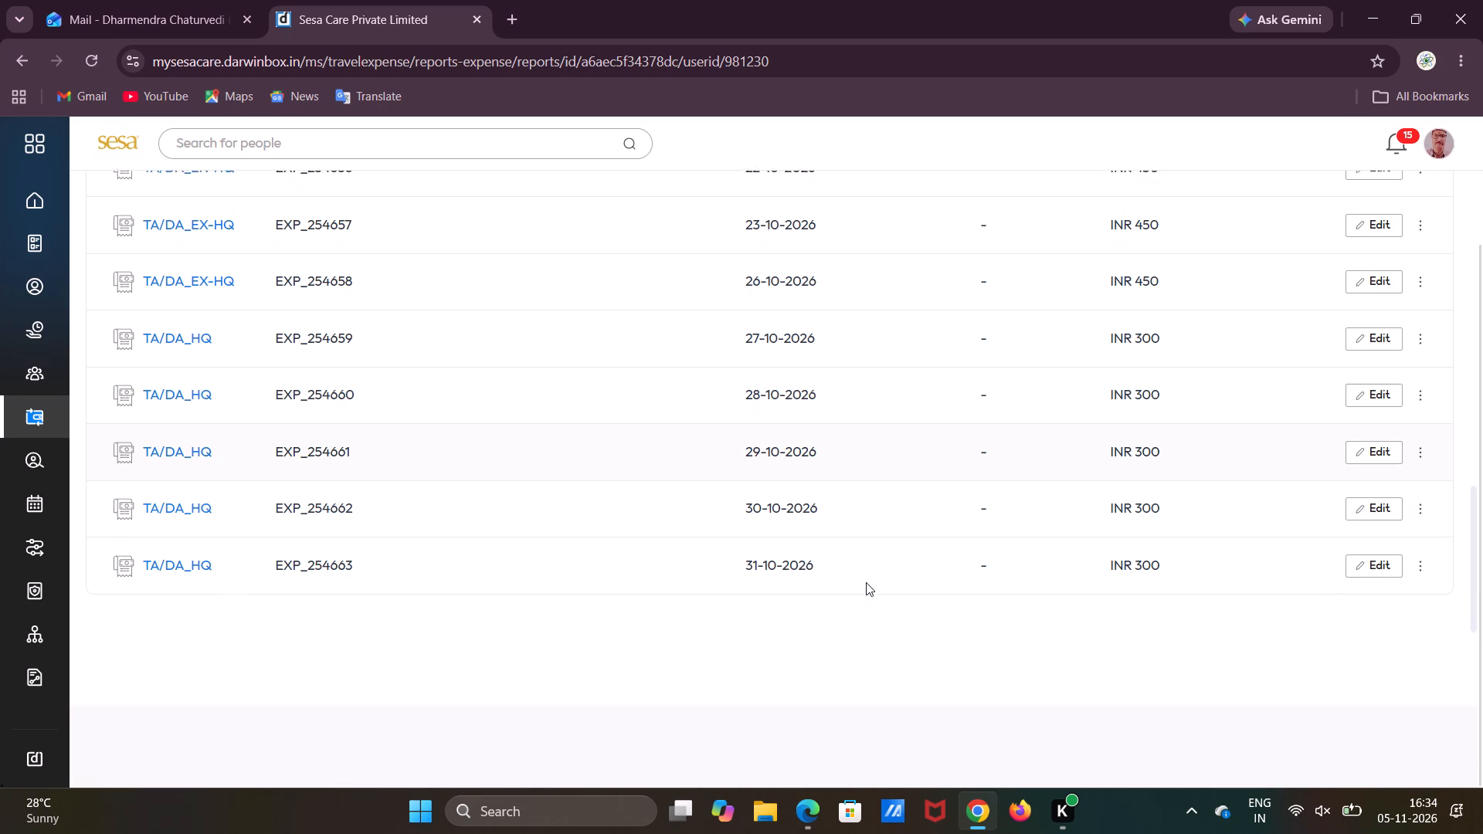
pyautogui.scroll(-1, 866, 582)
pyautogui.scroll(3, 863, 560)
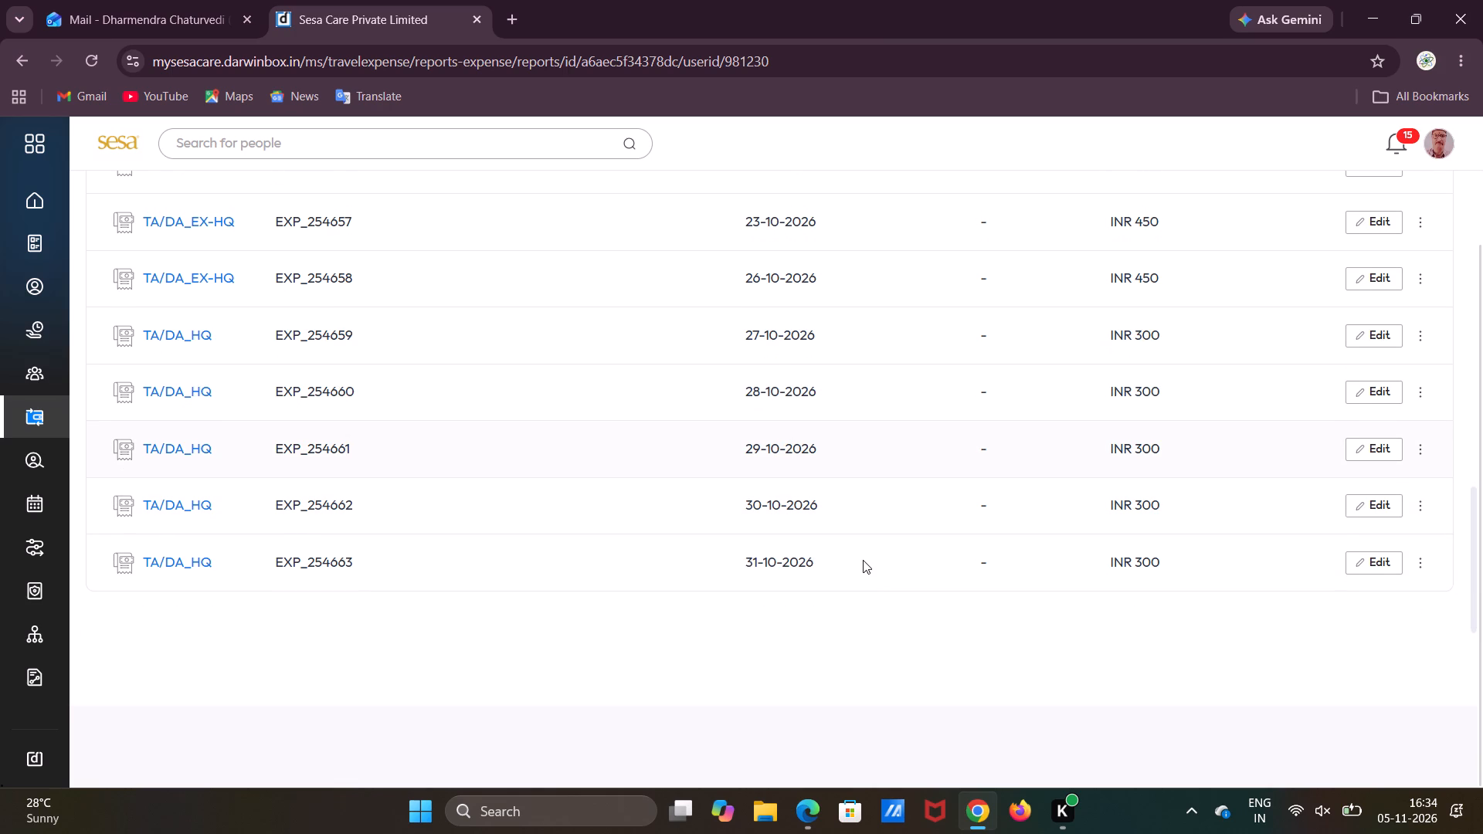
pyautogui.scroll(7, 863, 560)
pyautogui.scroll(-1, 863, 560)
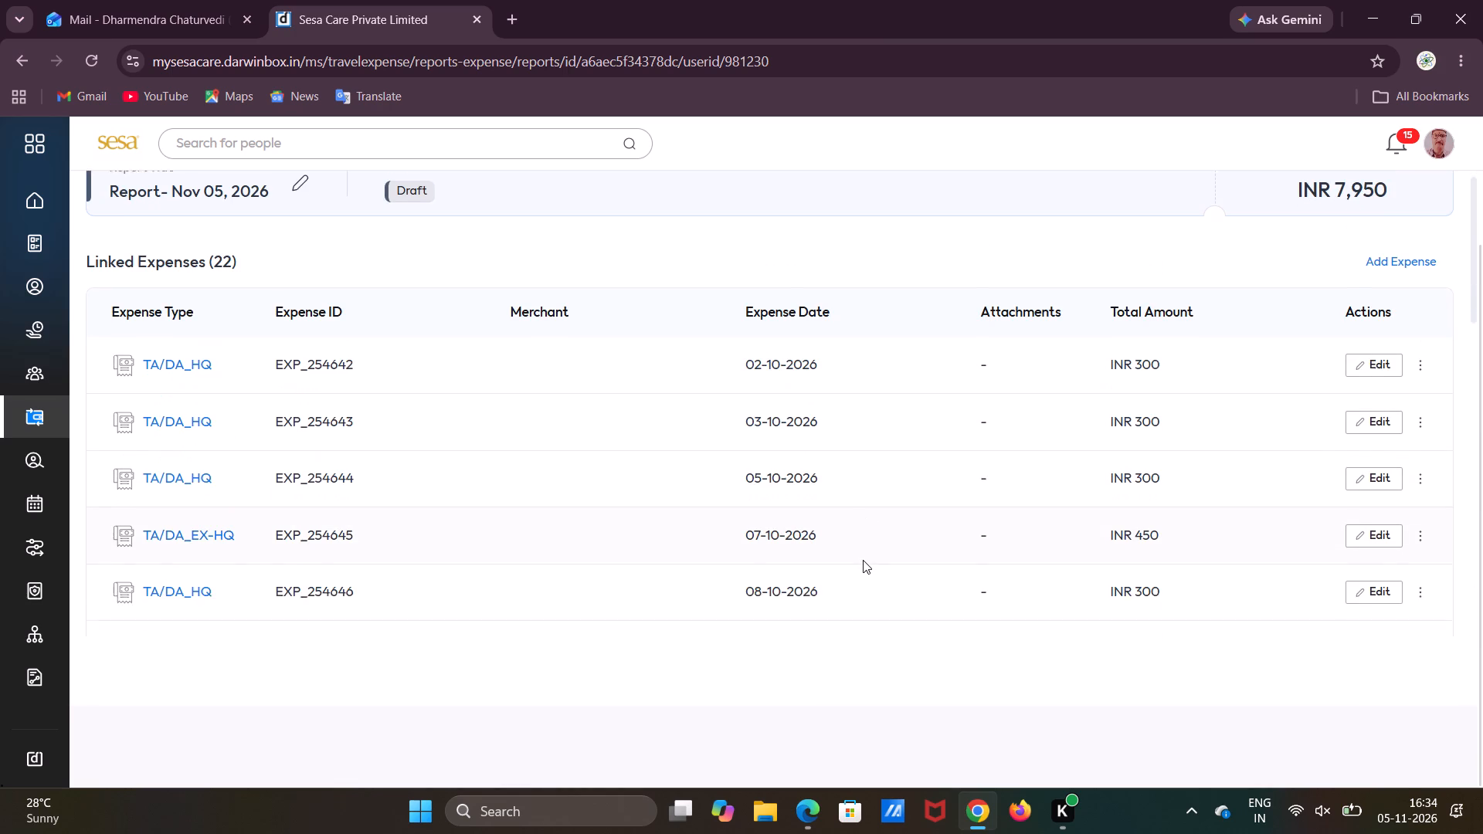
pyautogui.scroll(-2, 863, 560)
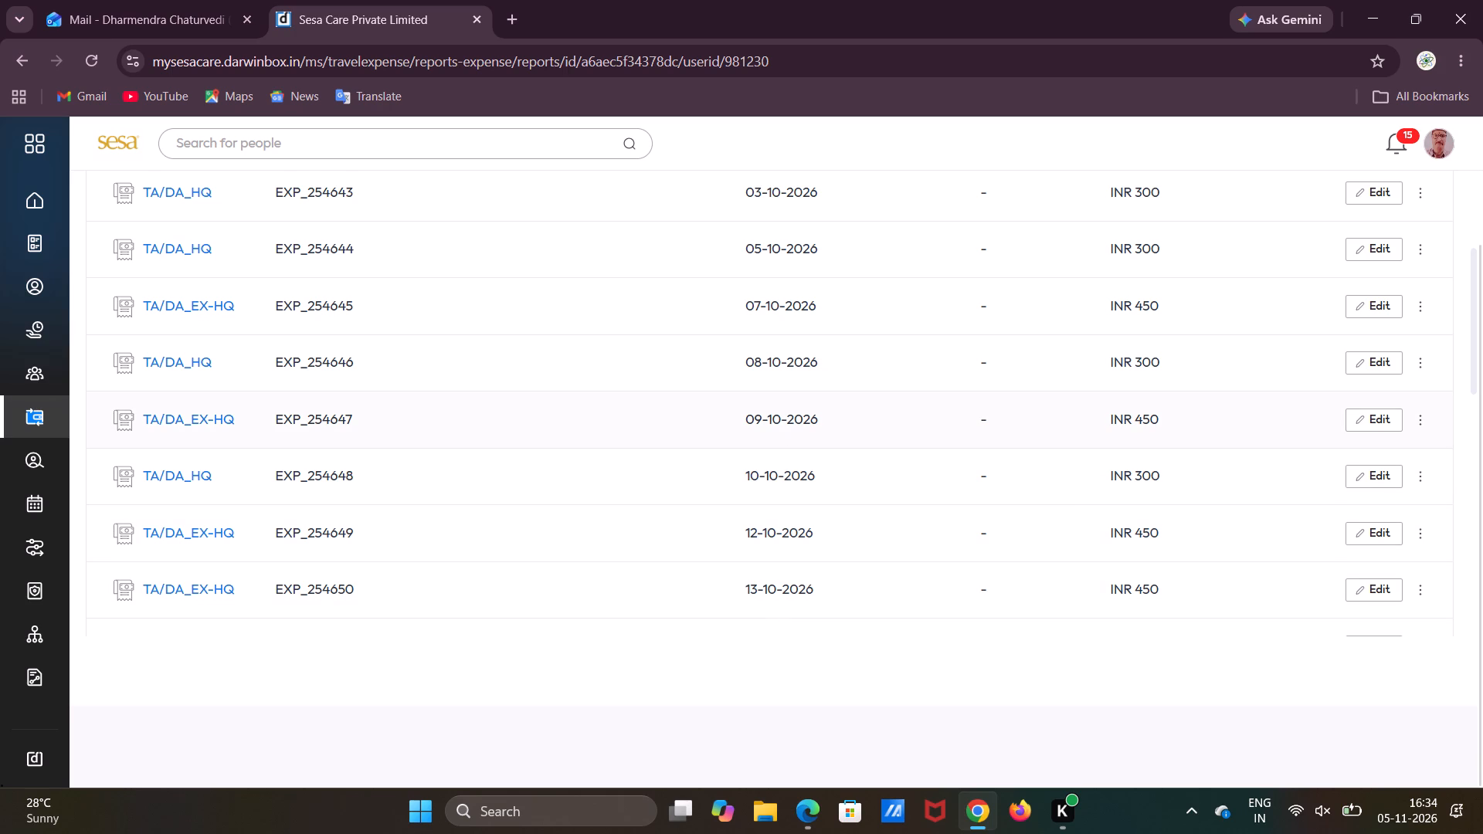
pyautogui.scroll(6, 785, 420)
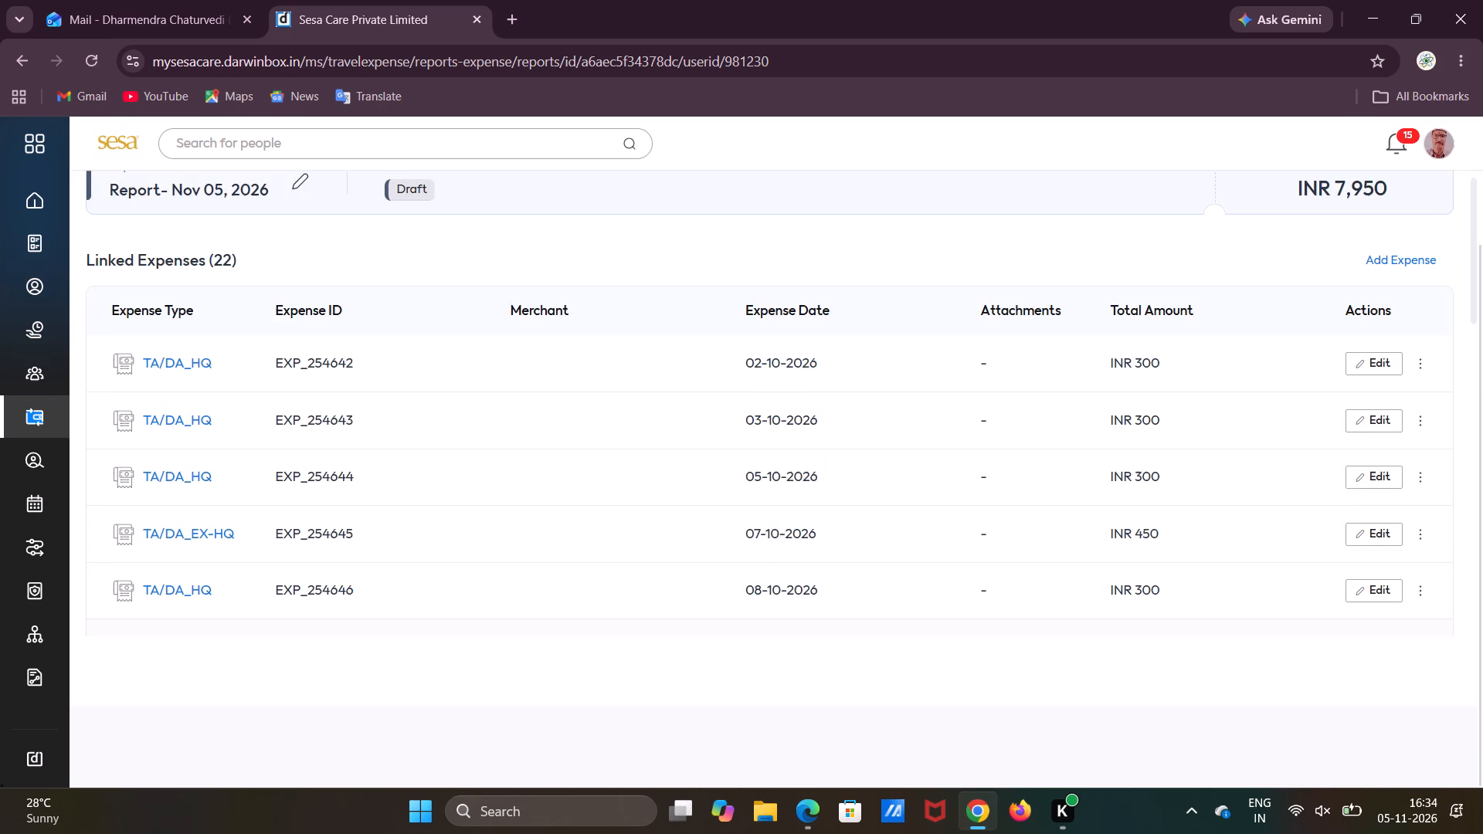
pyautogui.scroll(-9, 785, 420)
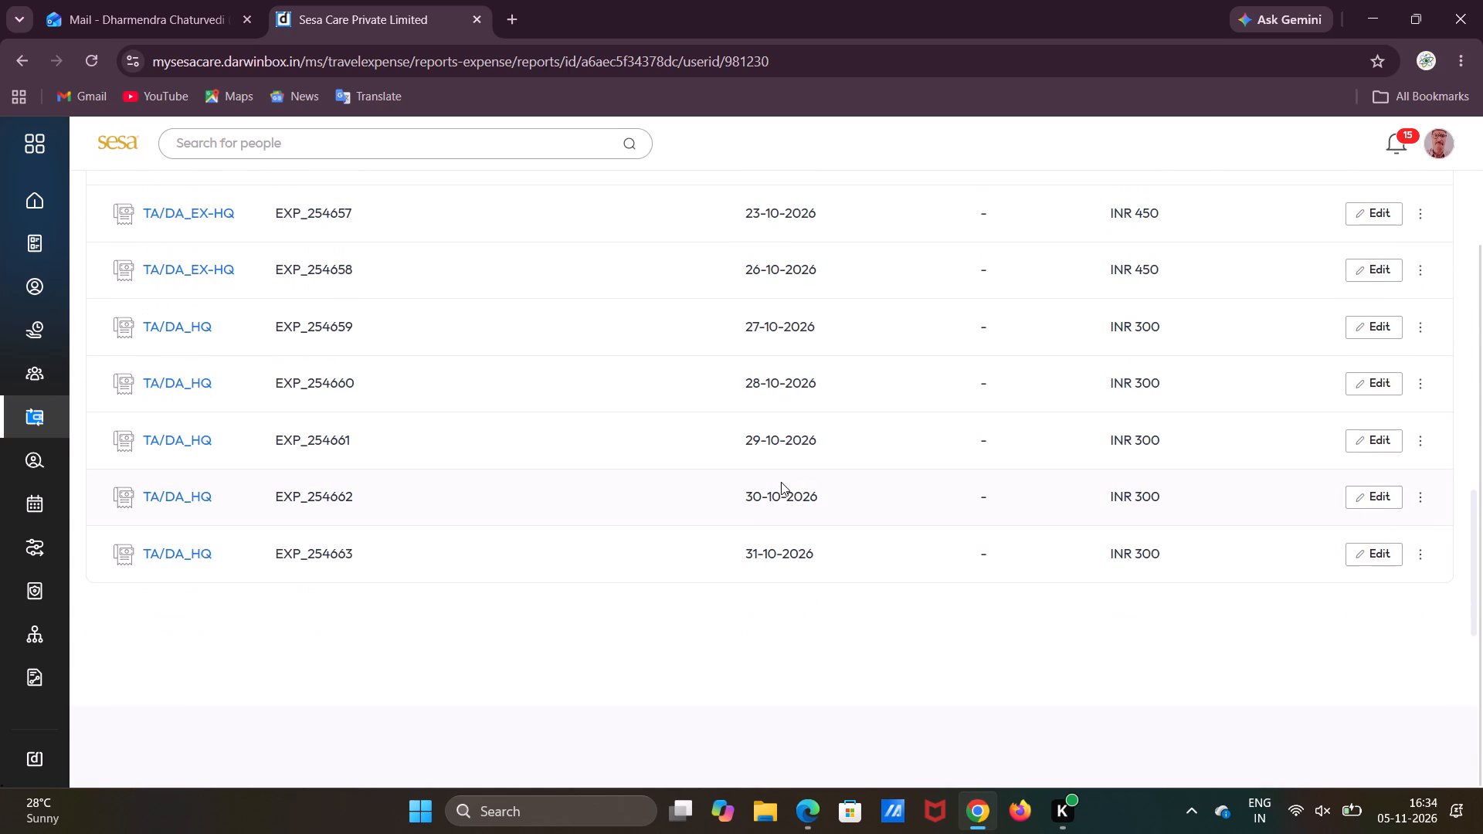
# Recheck the expense dates of the linked expenses from the last October entry back to the first.
pyautogui.scroll(-1, 781, 482)
pyautogui.scroll(5, 817, 218)
pyautogui.scroll(1, 792, 334)
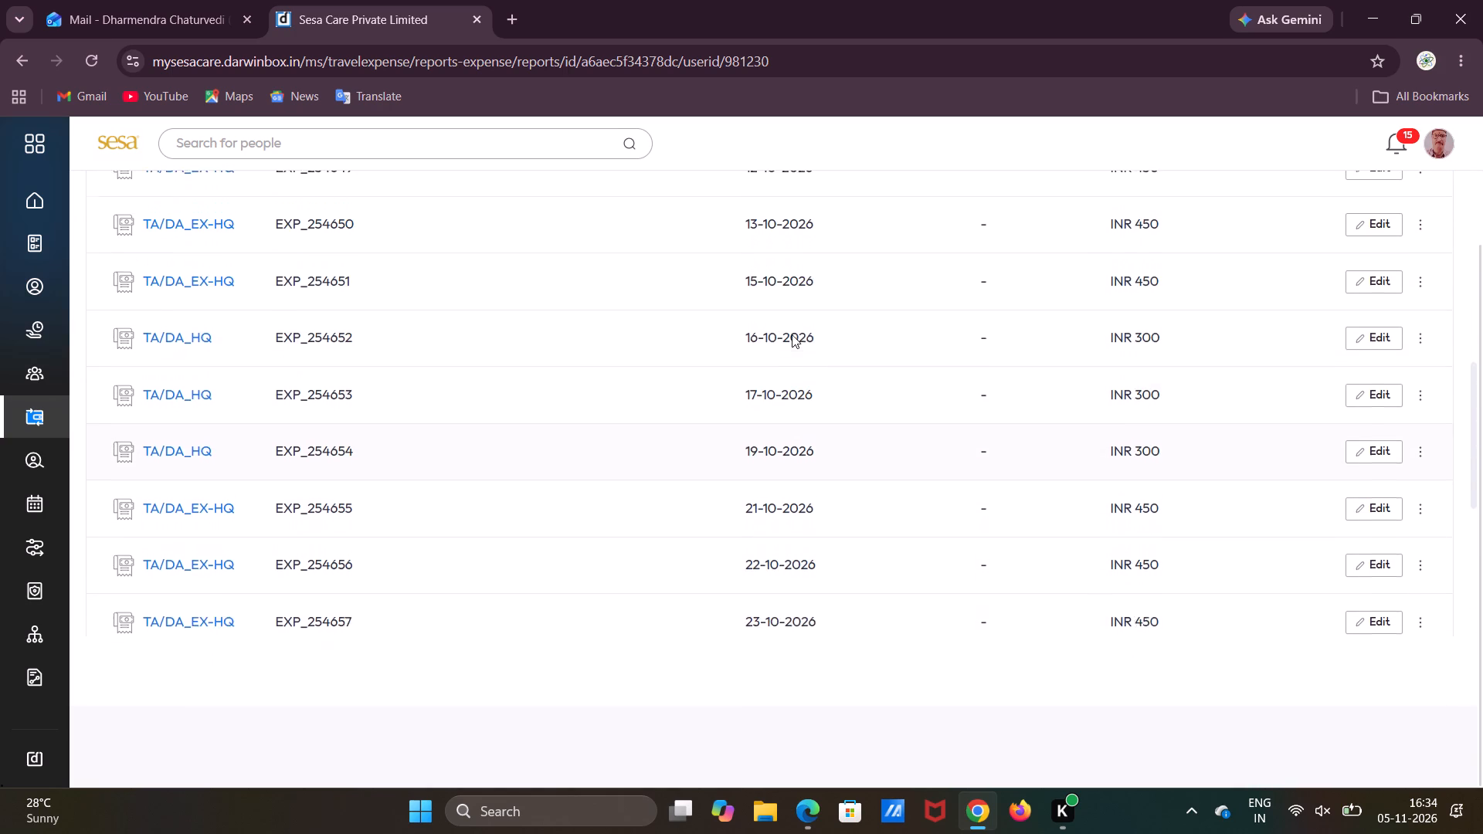
pyautogui.scroll(2, 792, 334)
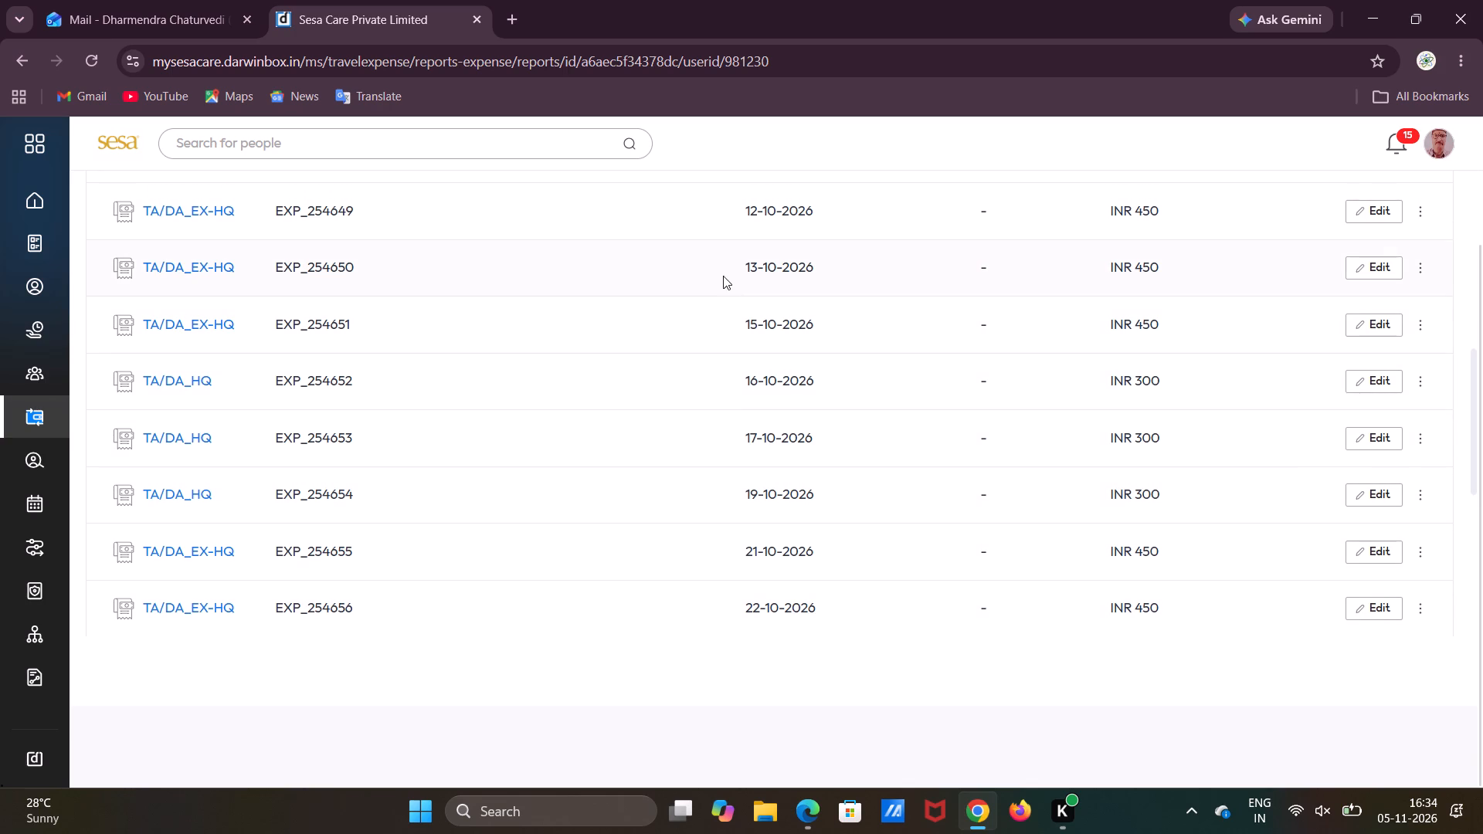
pyautogui.scroll(6, 728, 199)
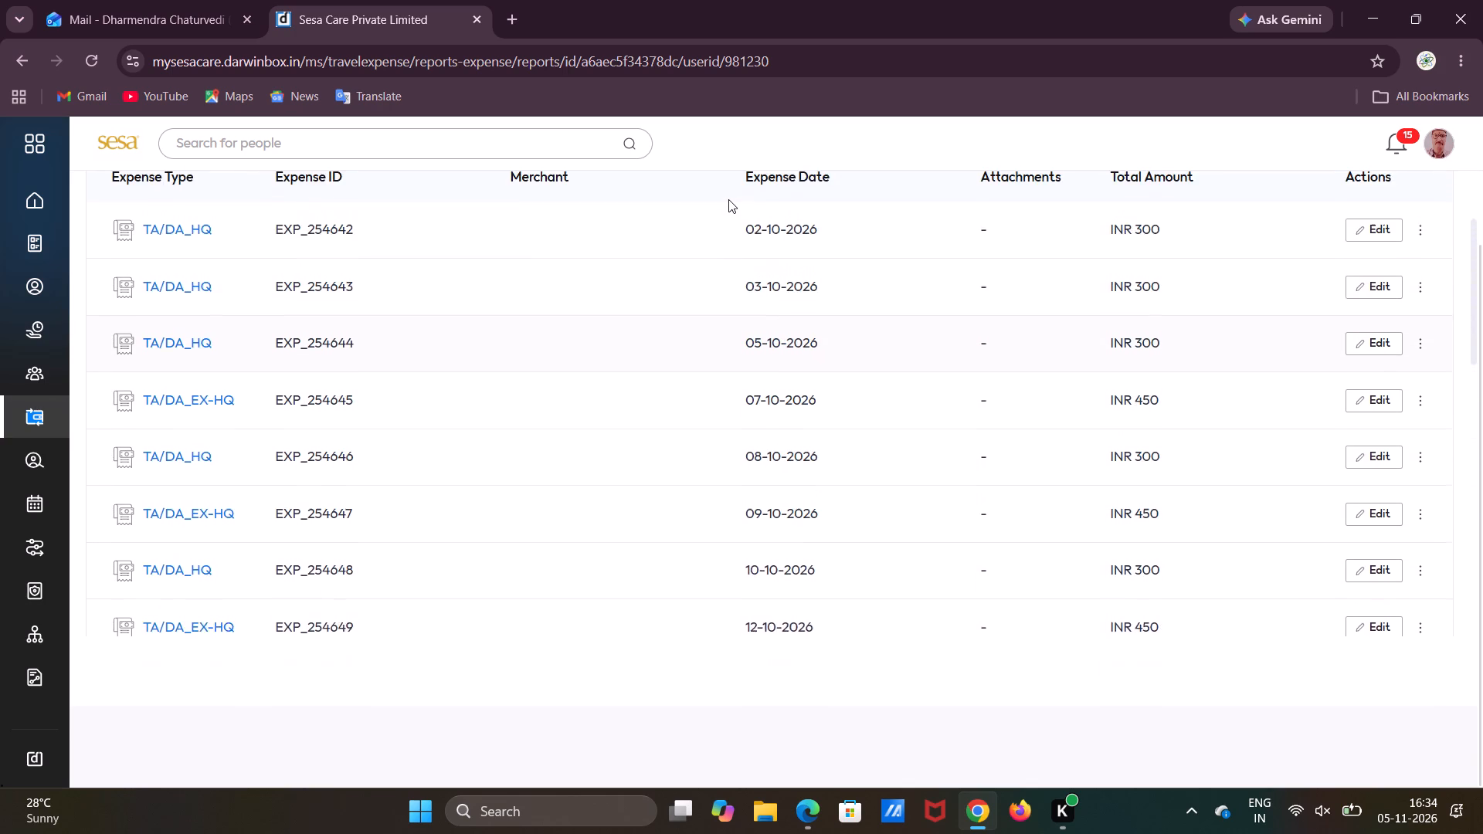
pyautogui.scroll(1, 728, 199)
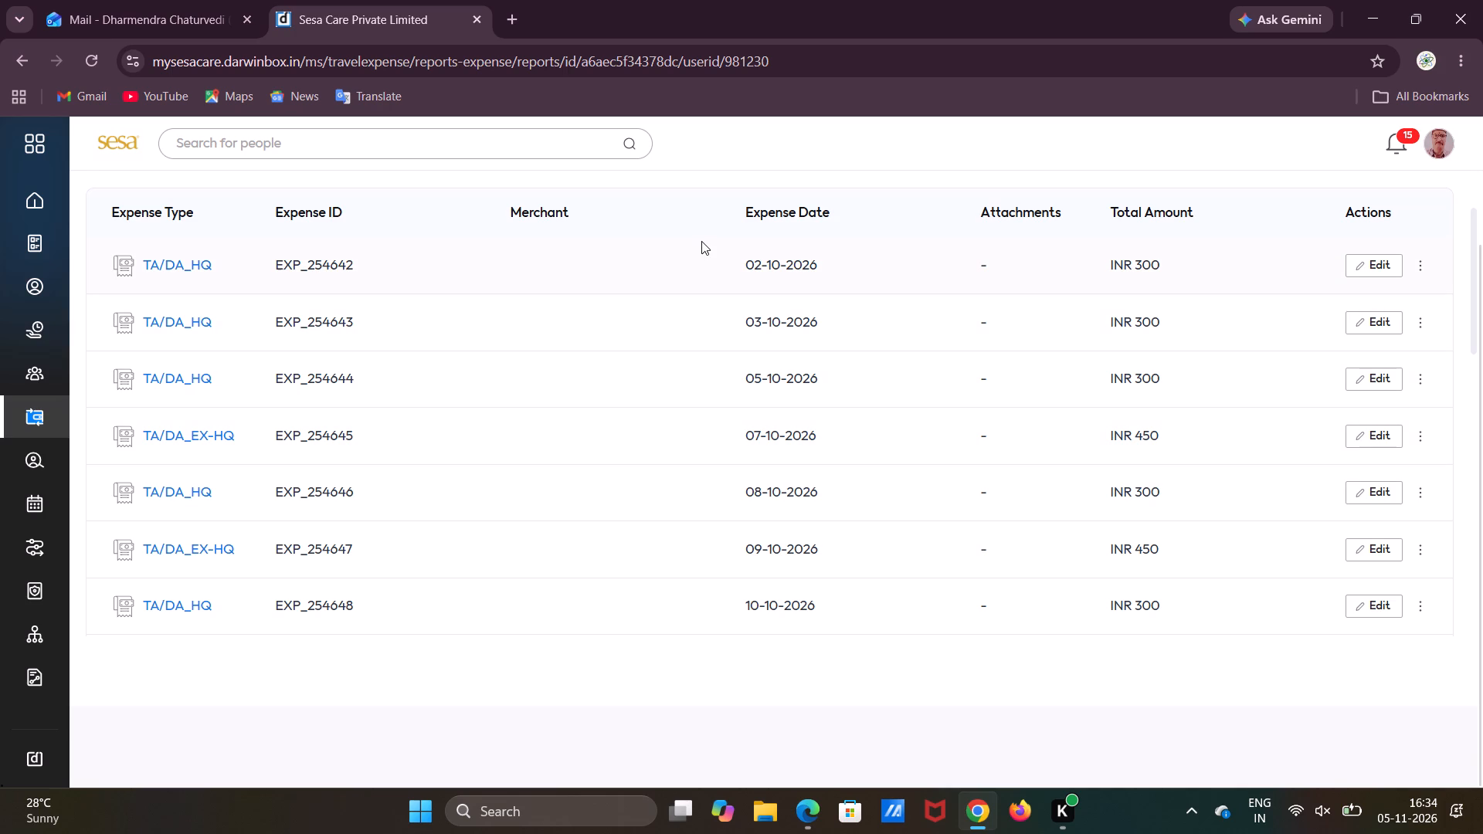
# Check the total amount of each linked TA/DA_HQ and TA/DA_EX-HQ expense through the whole list, ending at the report's claimed amount.
pyautogui.scroll(-2, 701, 241)
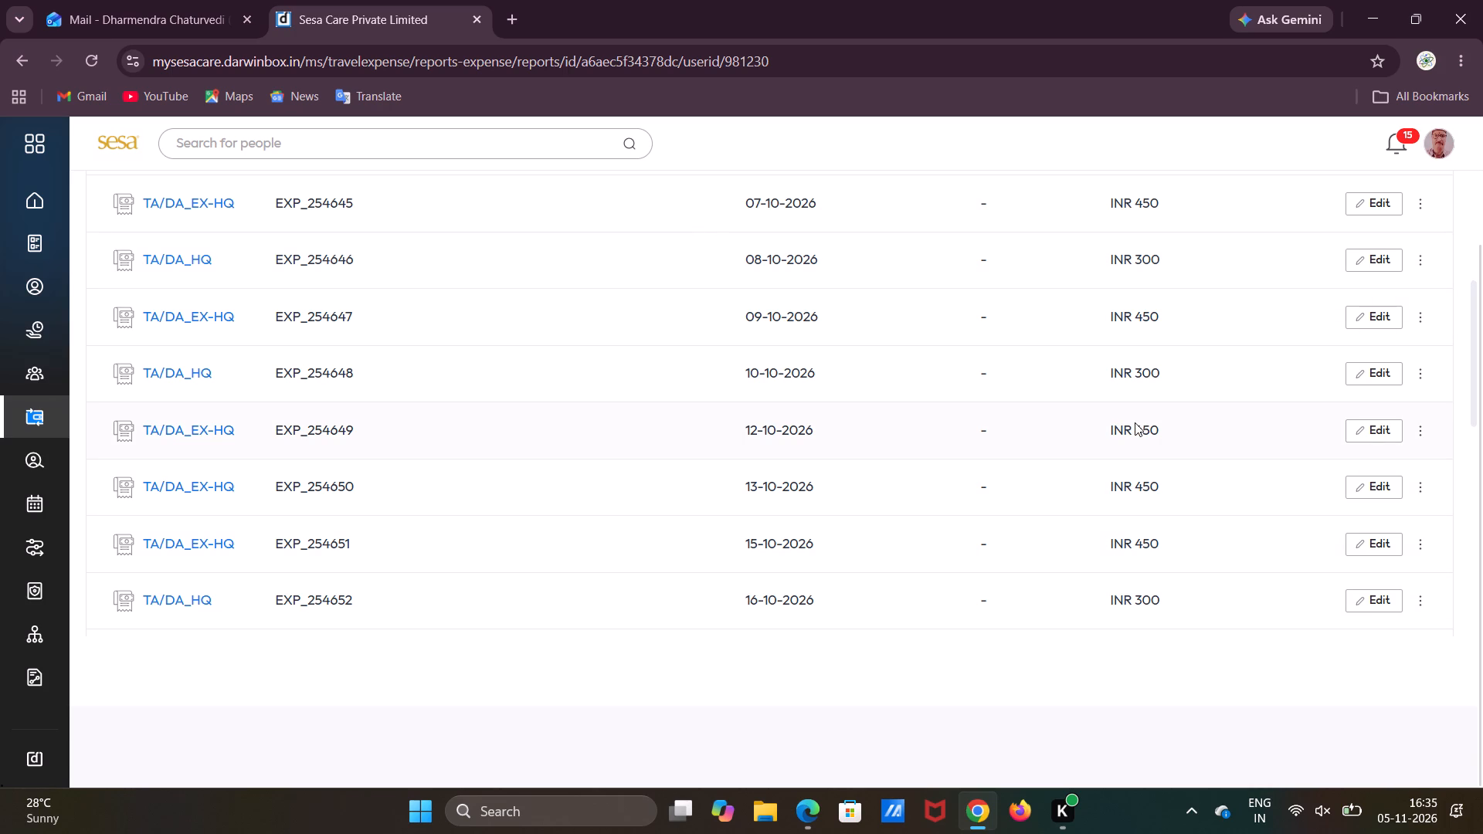
pyautogui.scroll(3, 1132, 331)
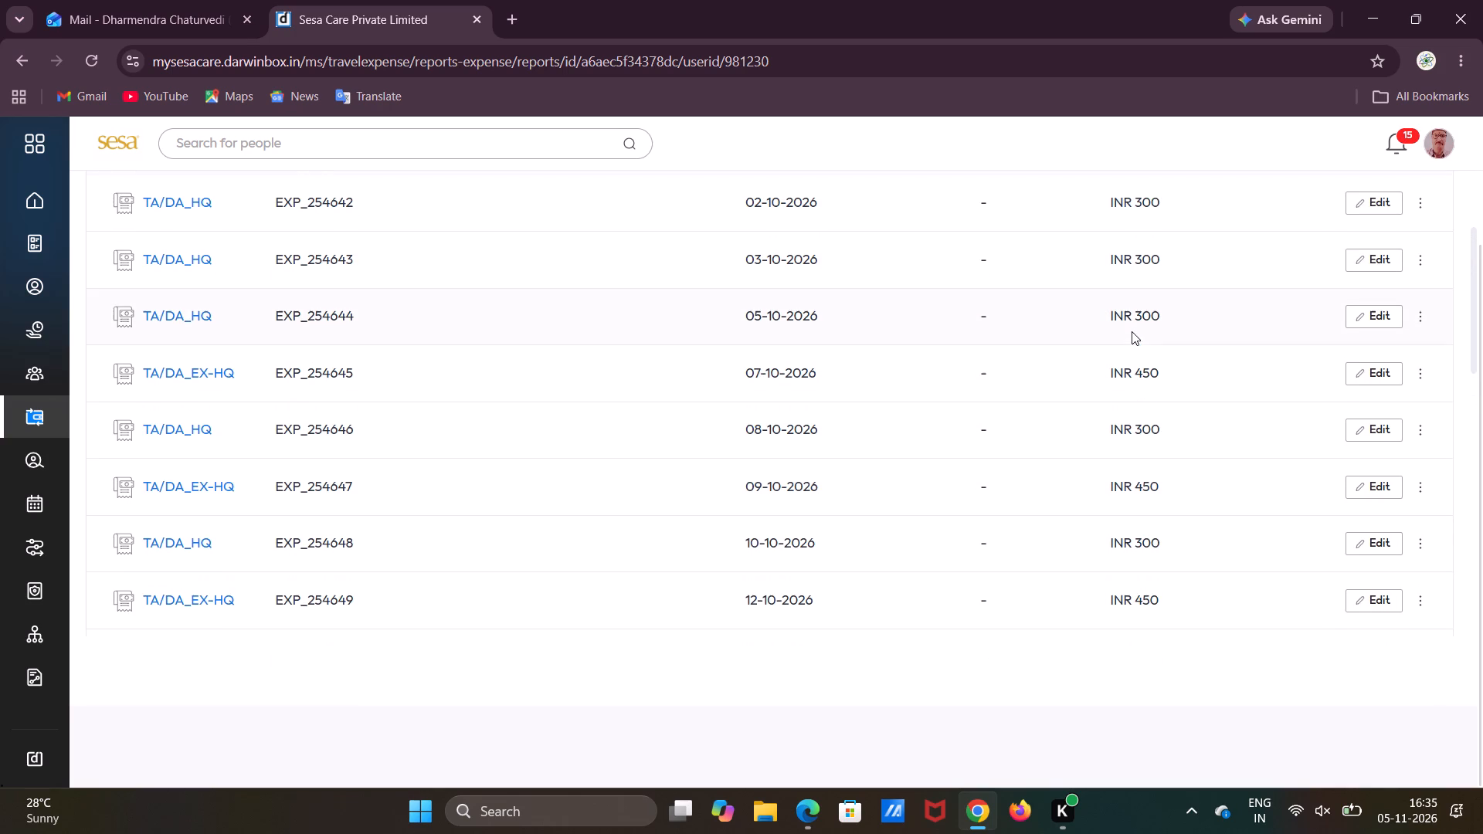
pyautogui.scroll(-1, 1142, 221)
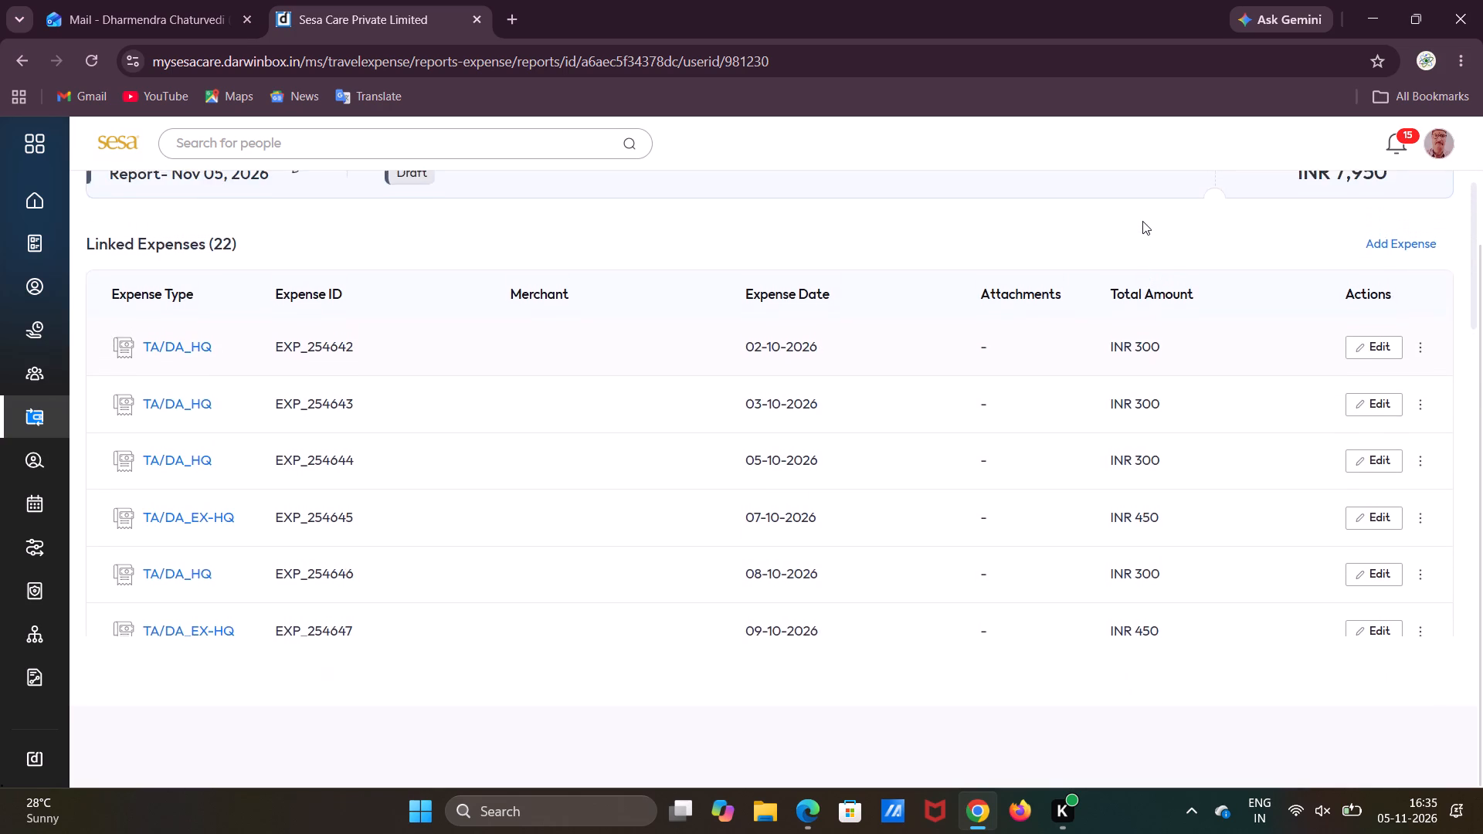
pyautogui.scroll(-5, 1142, 221)
pyautogui.scroll(-4, 1091, 444)
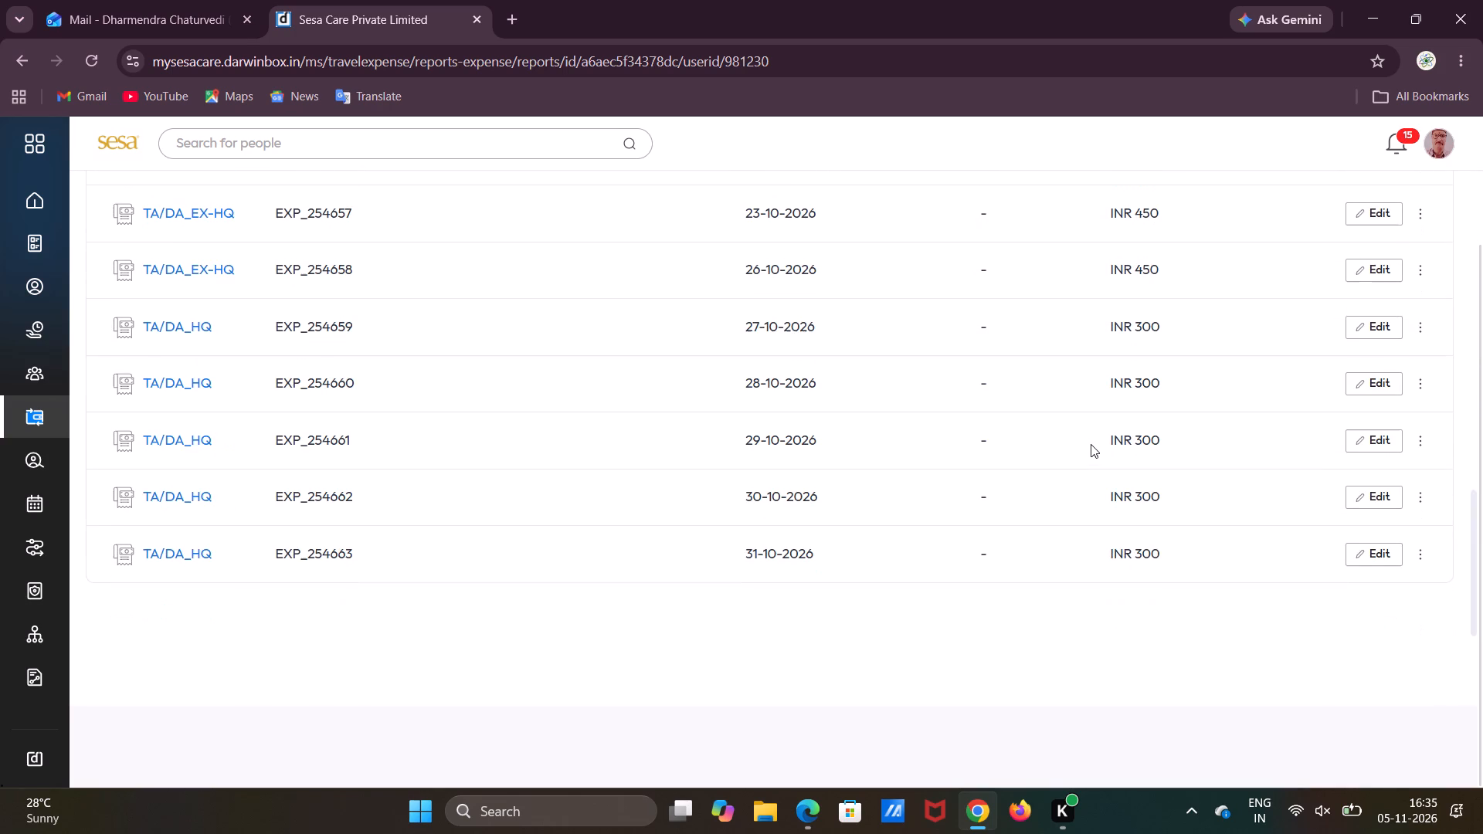
pyautogui.scroll(1, 1124, 341)
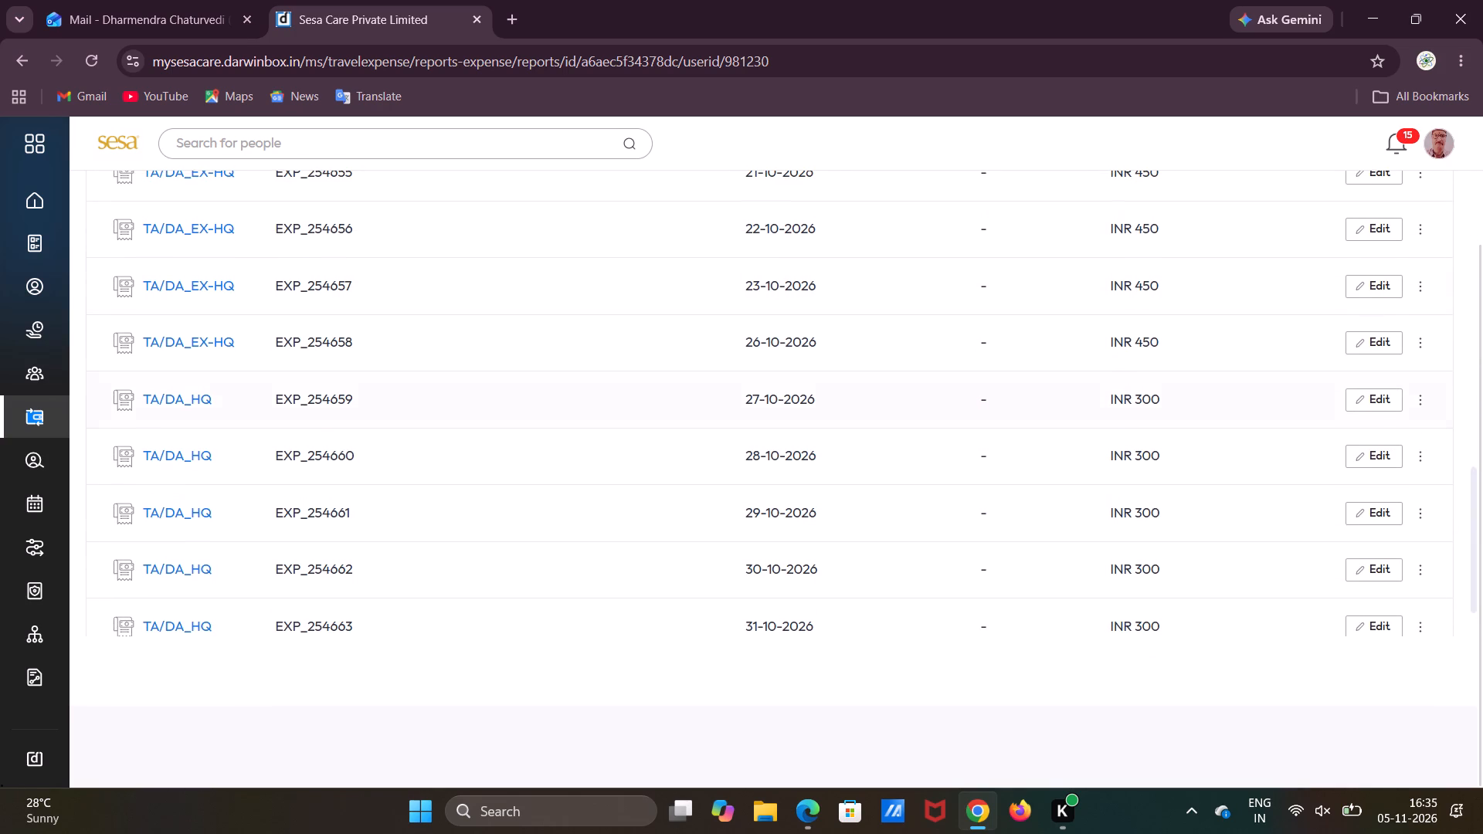
pyautogui.scroll(4, 1138, 243)
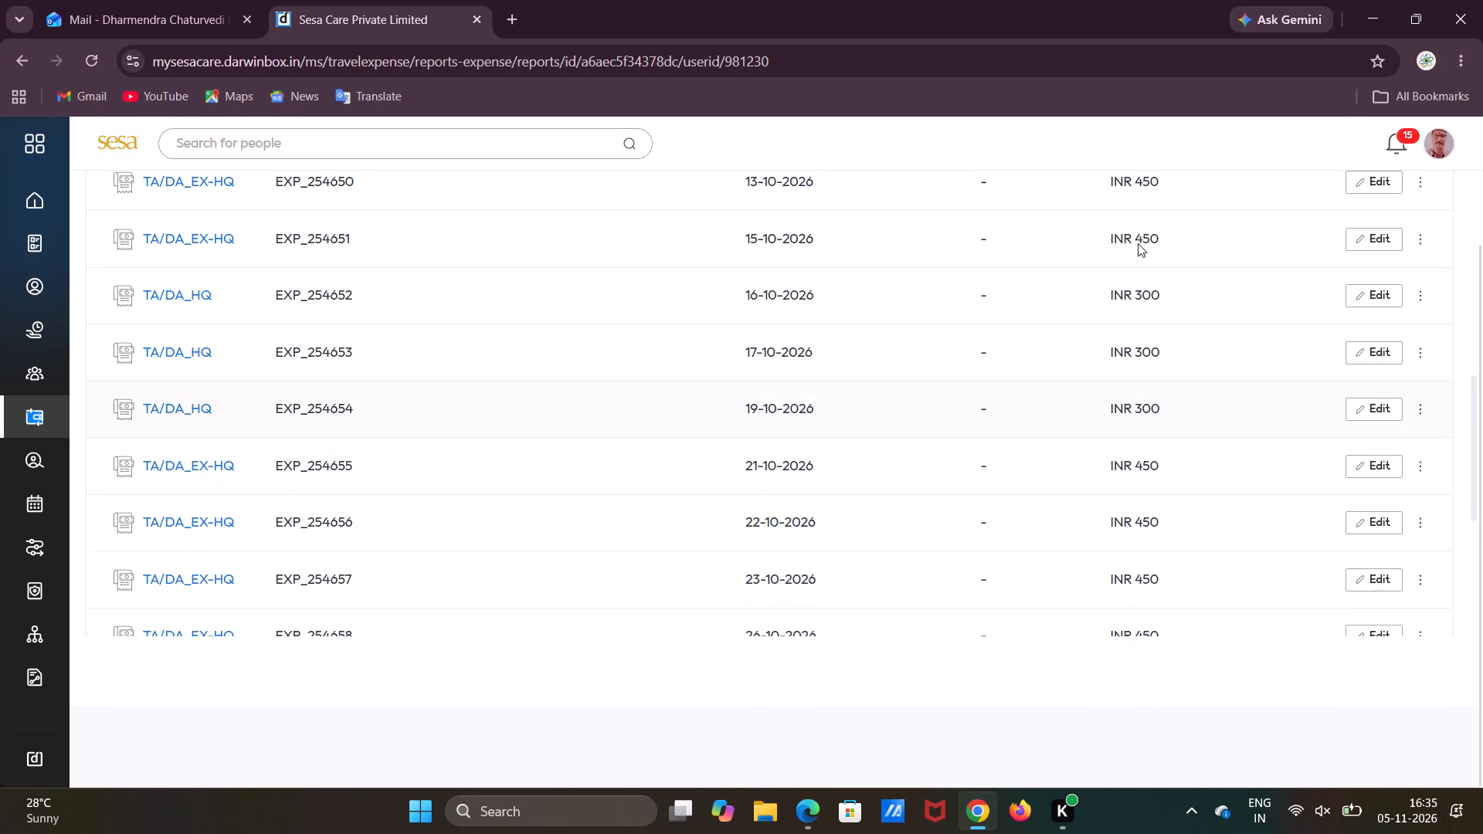
pyautogui.scroll(1, 1138, 243)
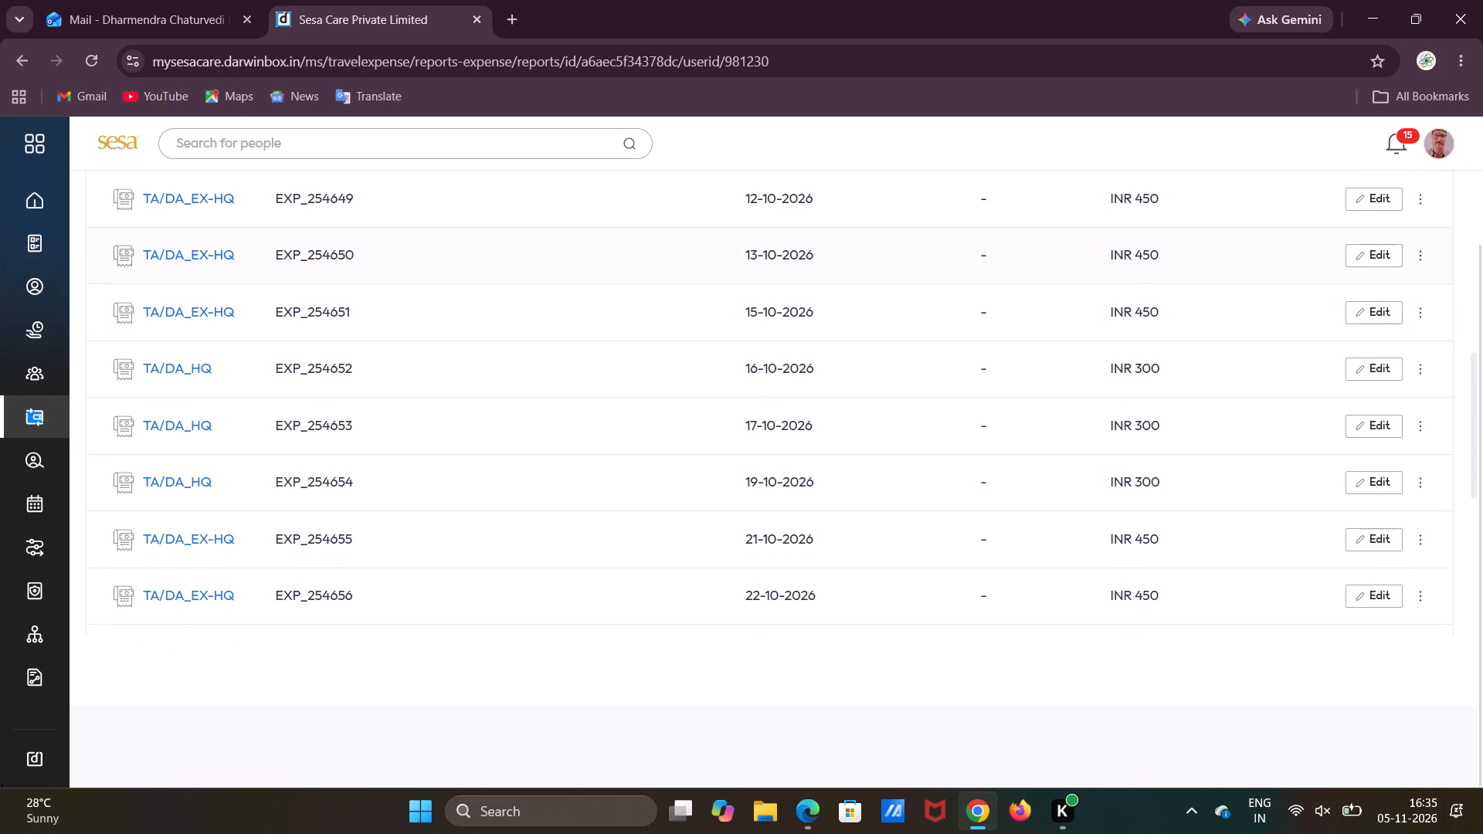
pyautogui.scroll(5, 1133, 256)
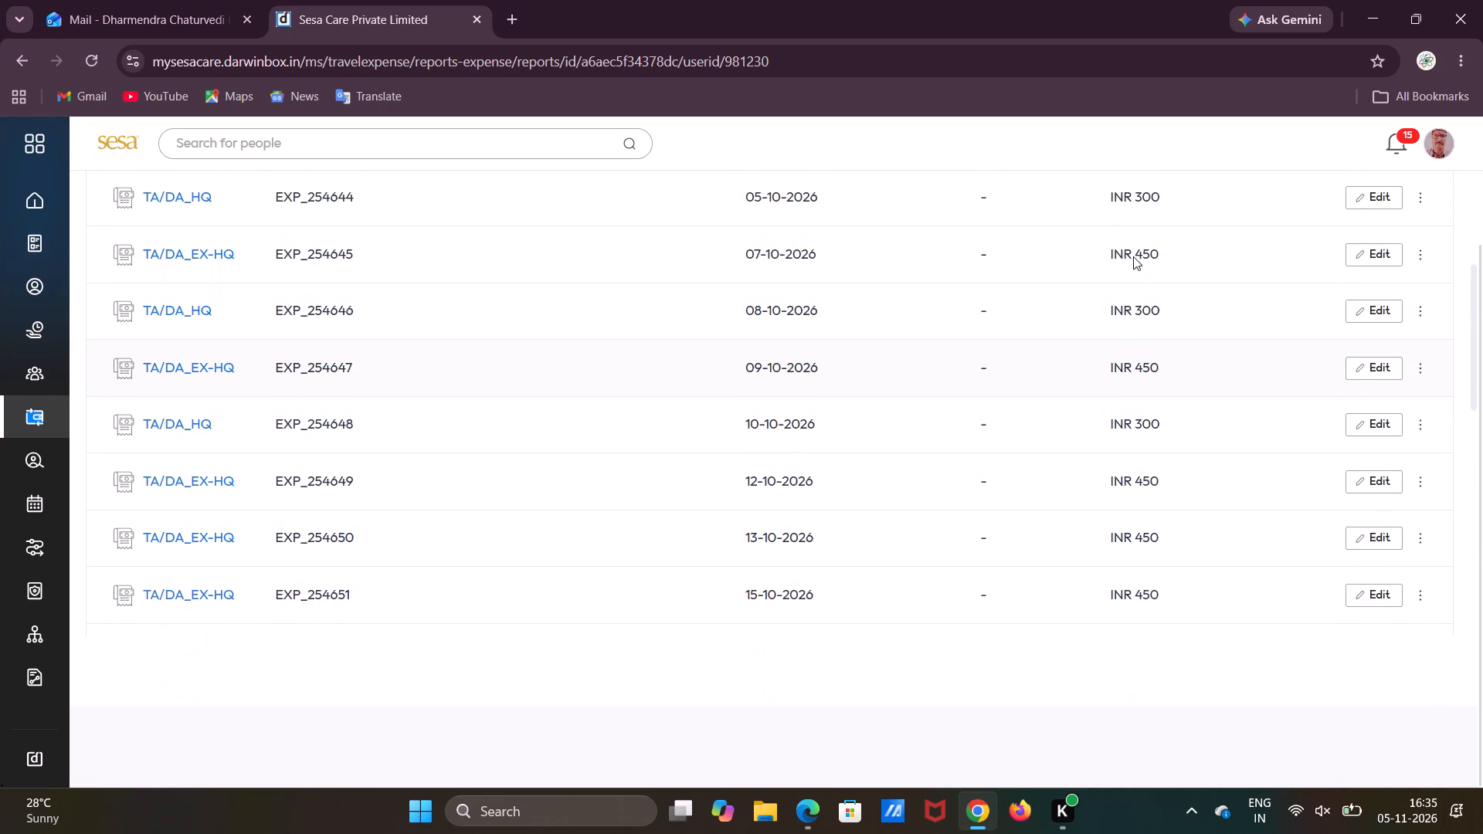
pyautogui.scroll(4, 1133, 256)
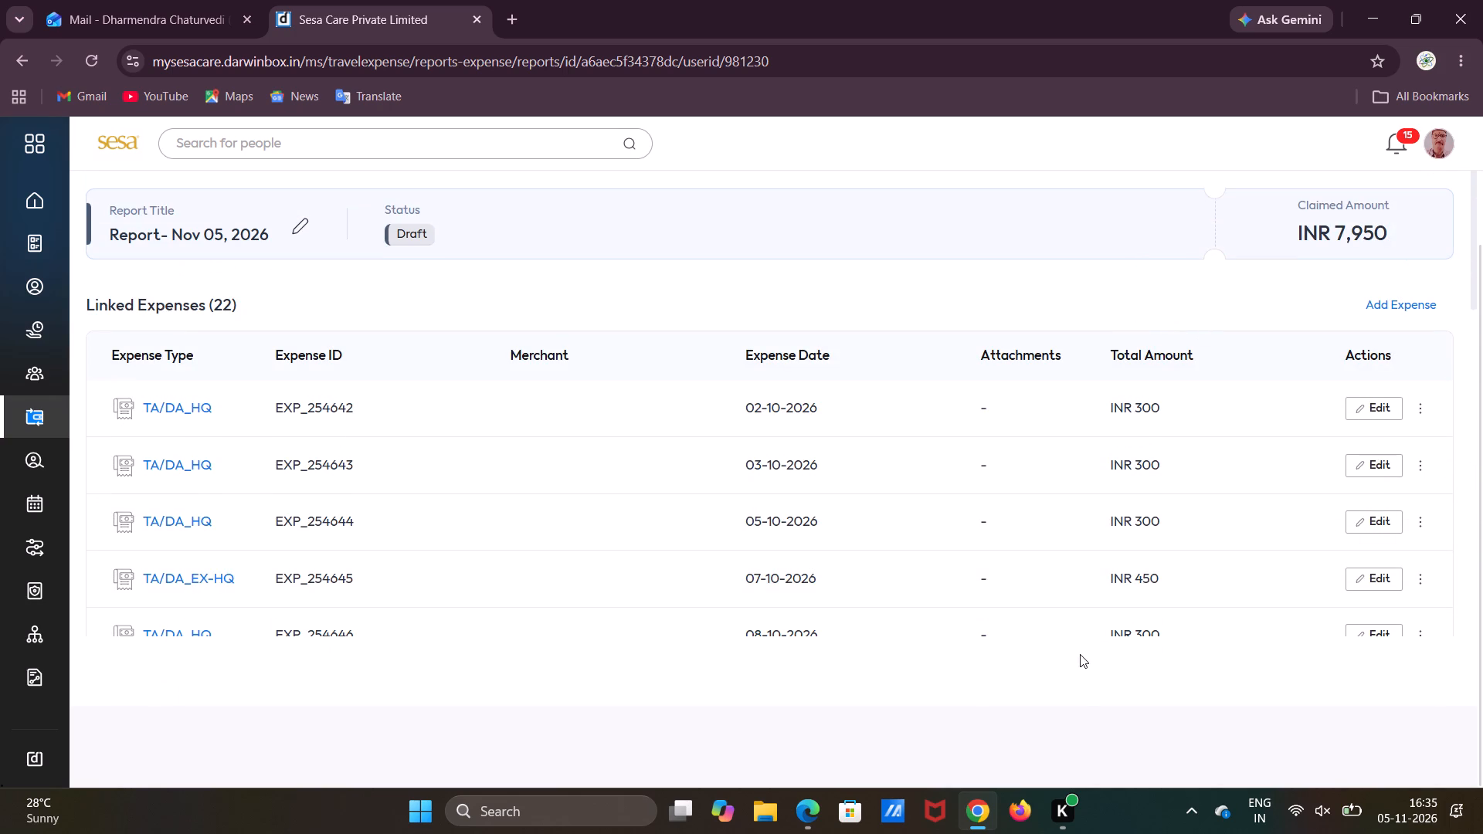
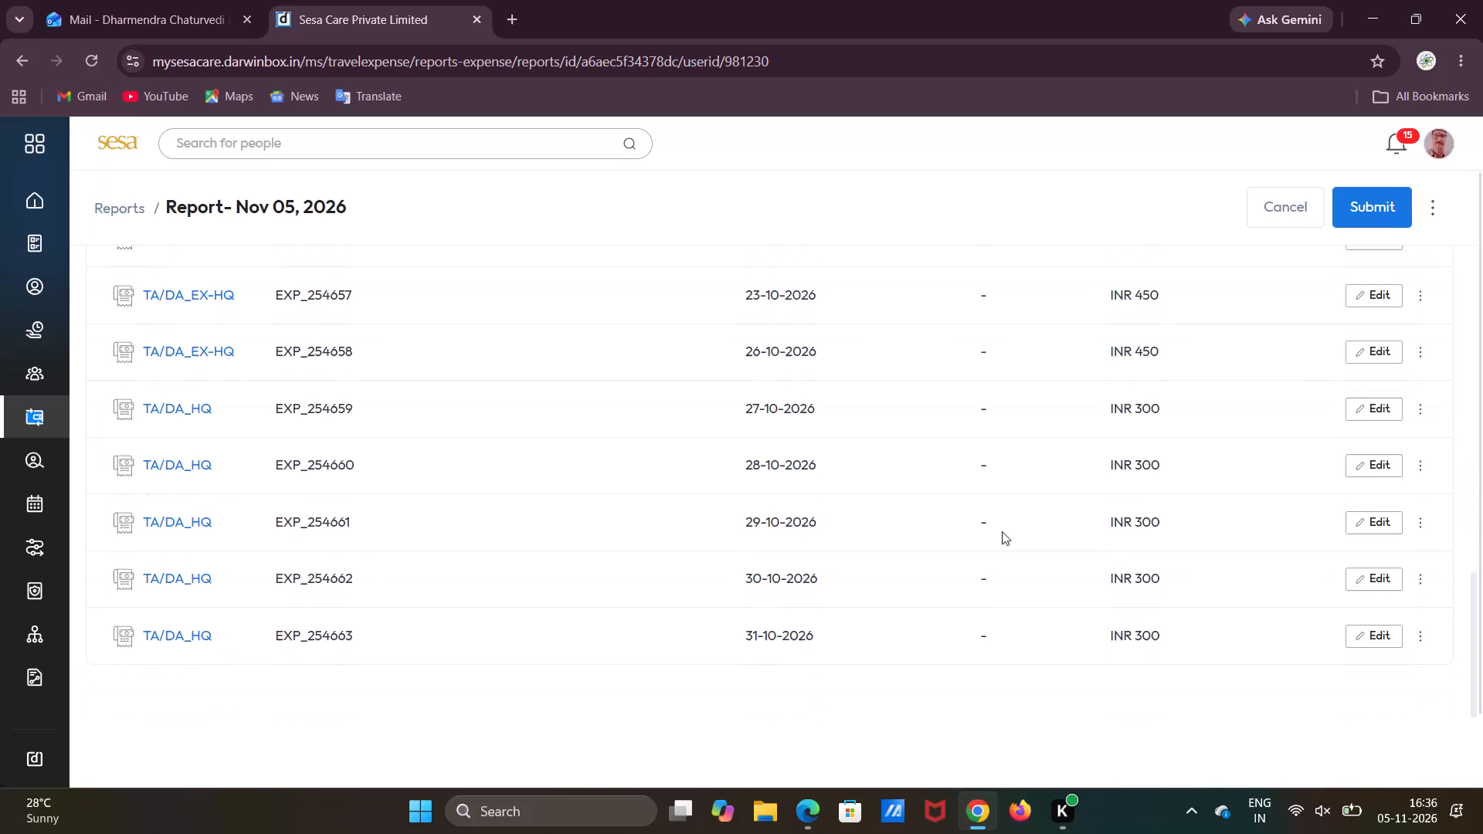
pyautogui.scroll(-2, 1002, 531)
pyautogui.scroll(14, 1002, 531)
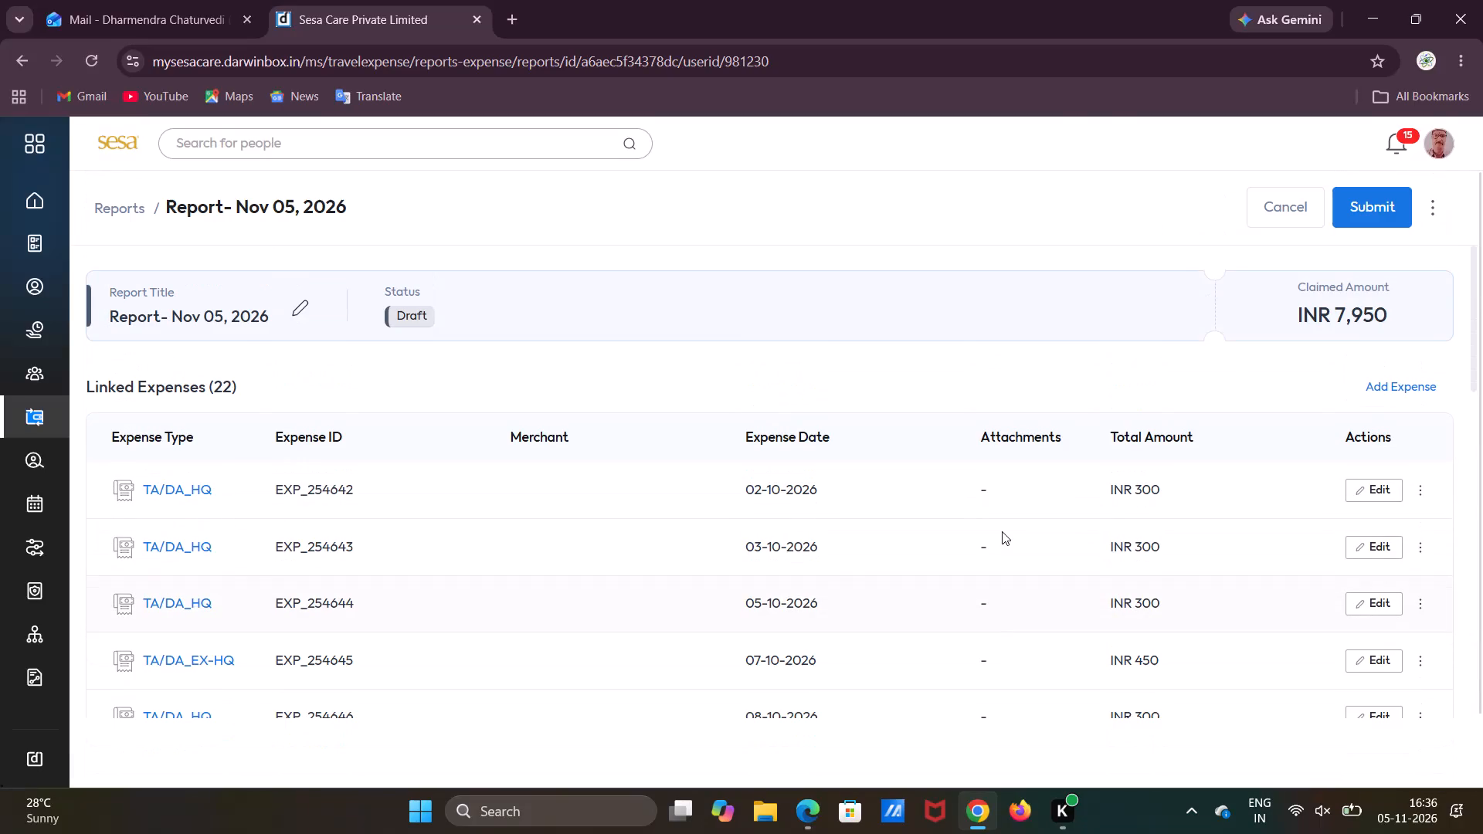
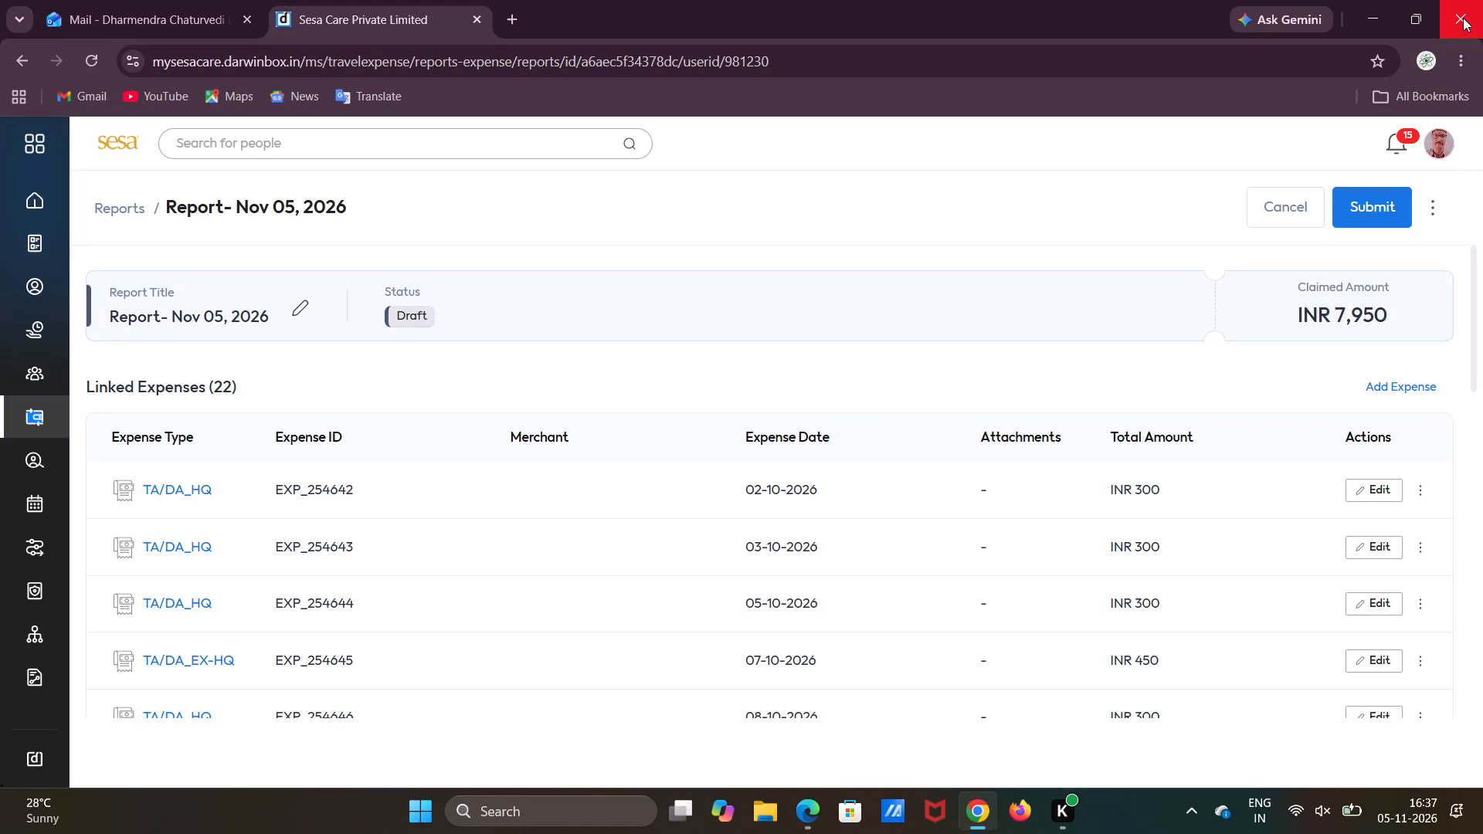
# Review the report's linked TA/DA_HQ and TA/DA_EX-HQ expenses, checking the October 2026 dates and amounts.
pyautogui.scroll(-1, 977, 252)
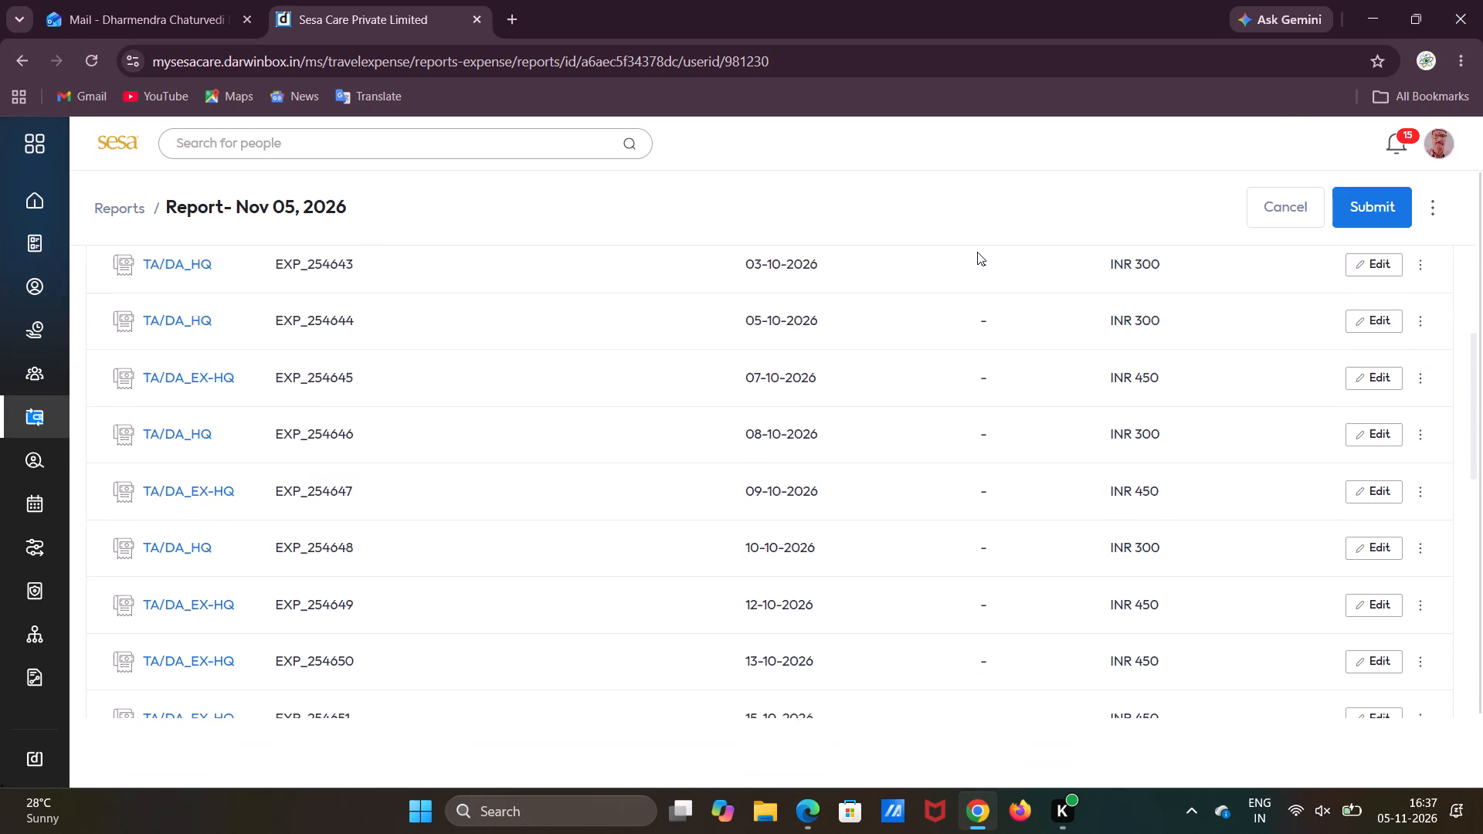
pyautogui.scroll(-3, 977, 252)
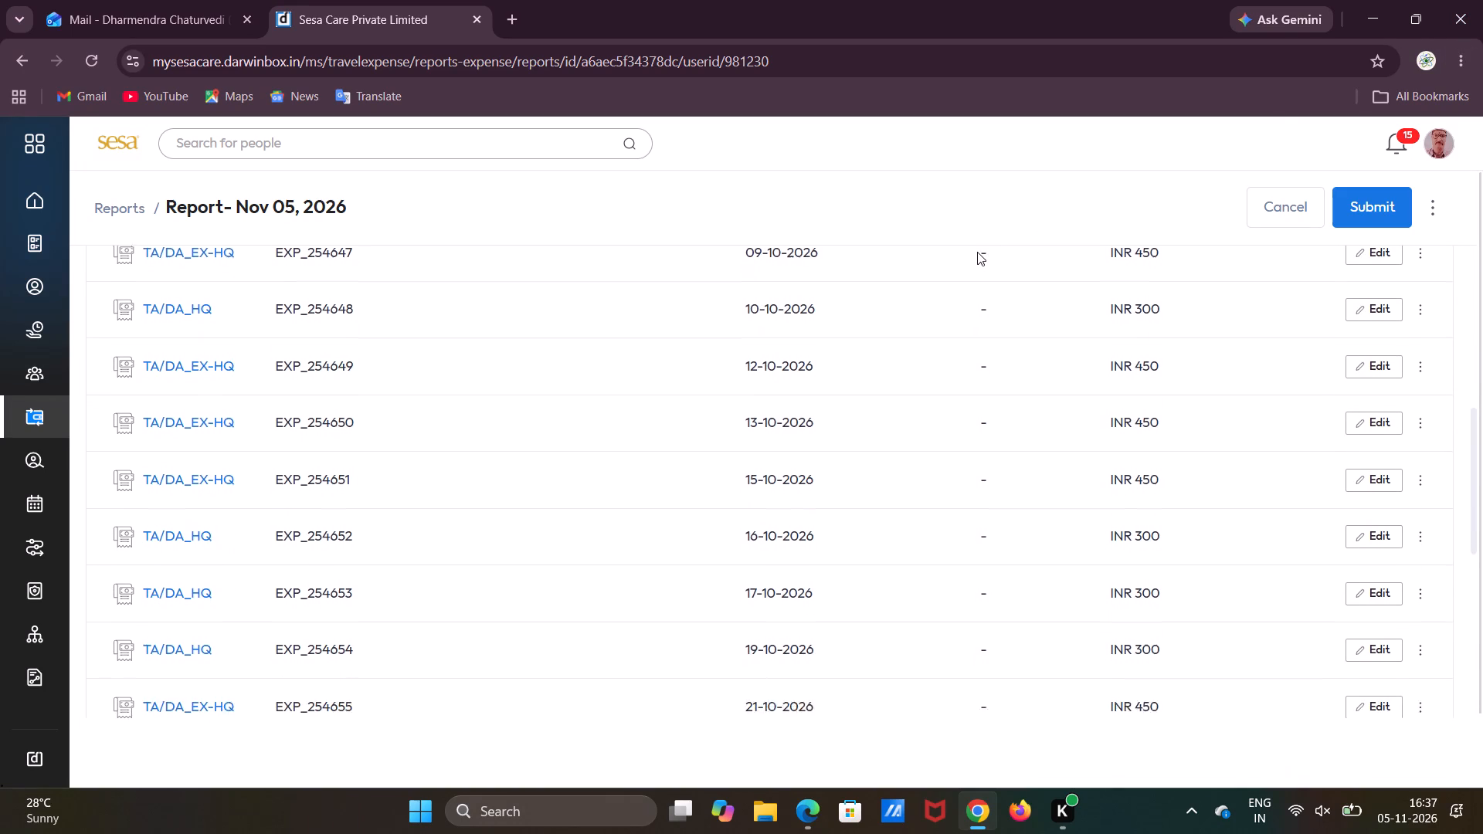
pyautogui.scroll(-3, 977, 252)
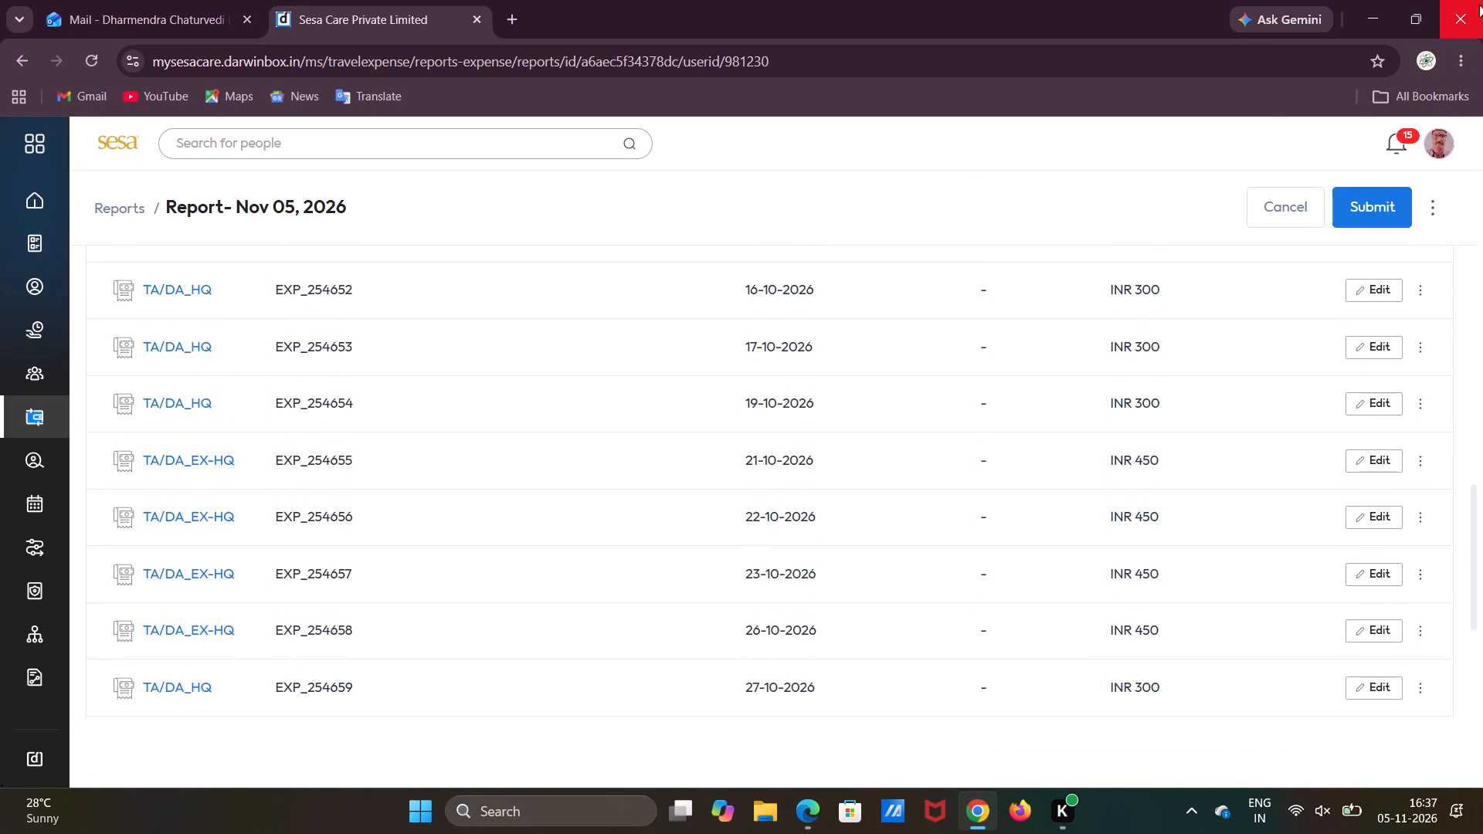